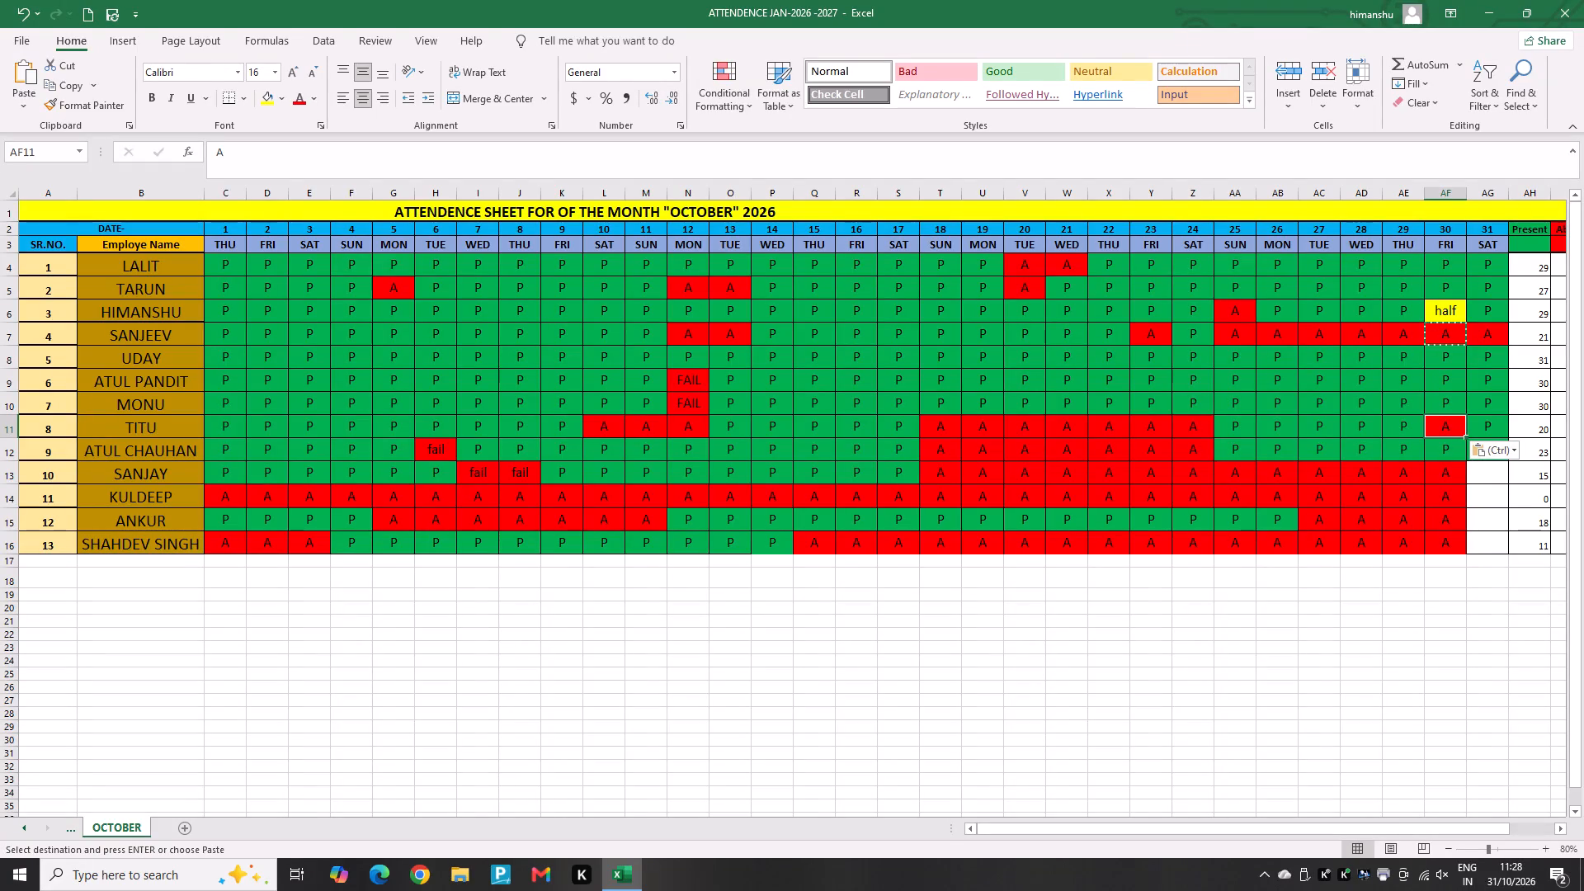
Mark employees 10 to 13 absent with A on day 31, filling from day 30's formatted cell, and save the workbook.
double_click(1444, 334)
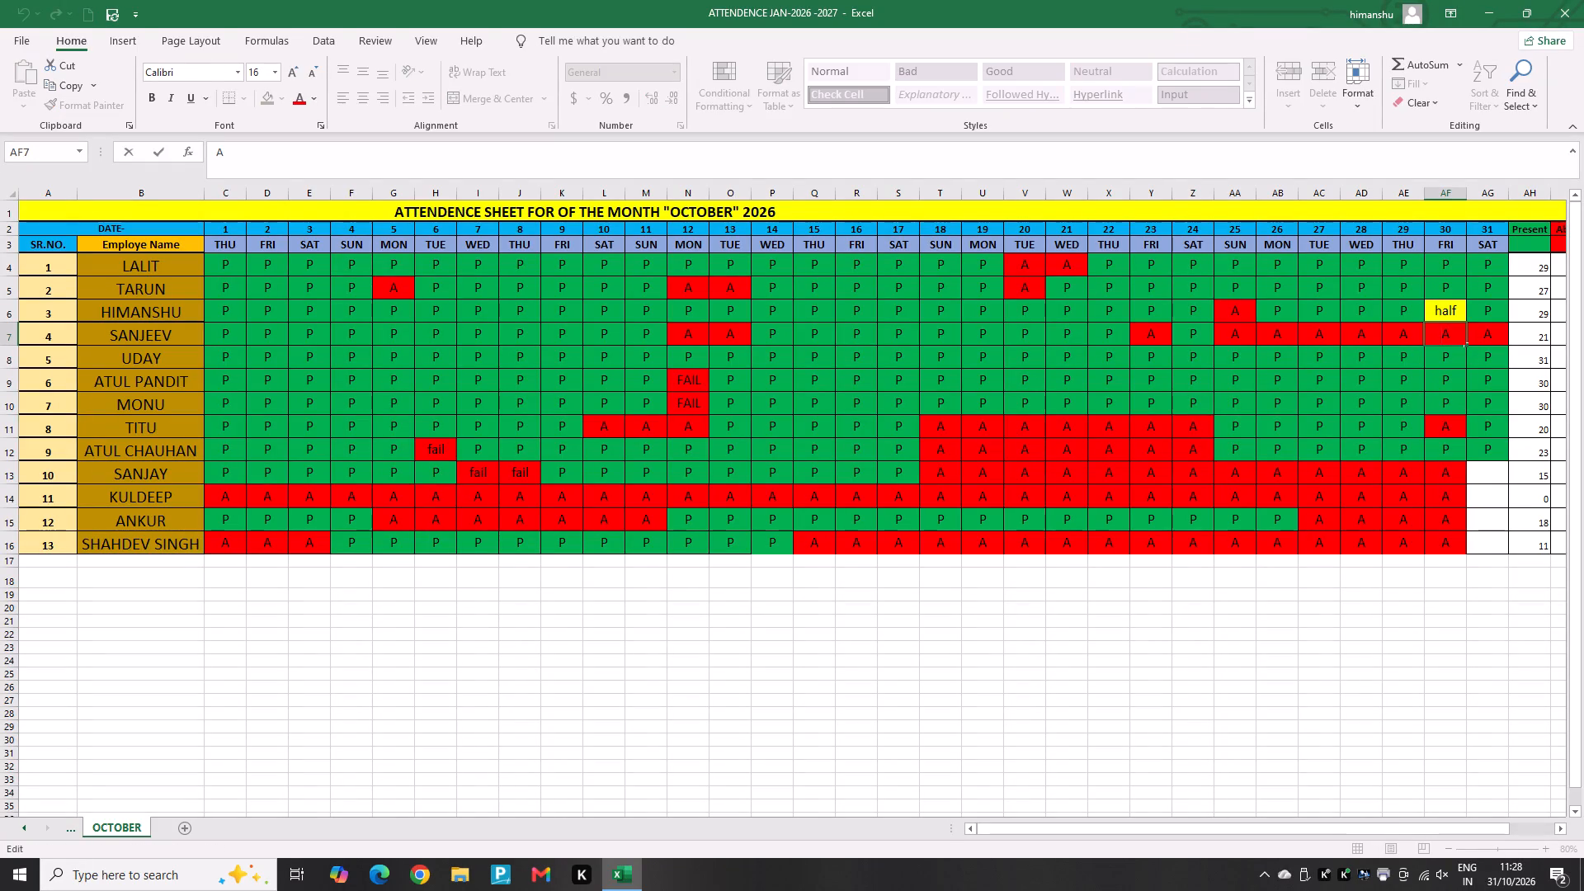
click(1484, 337)
click(1499, 456)
click(1454, 477)
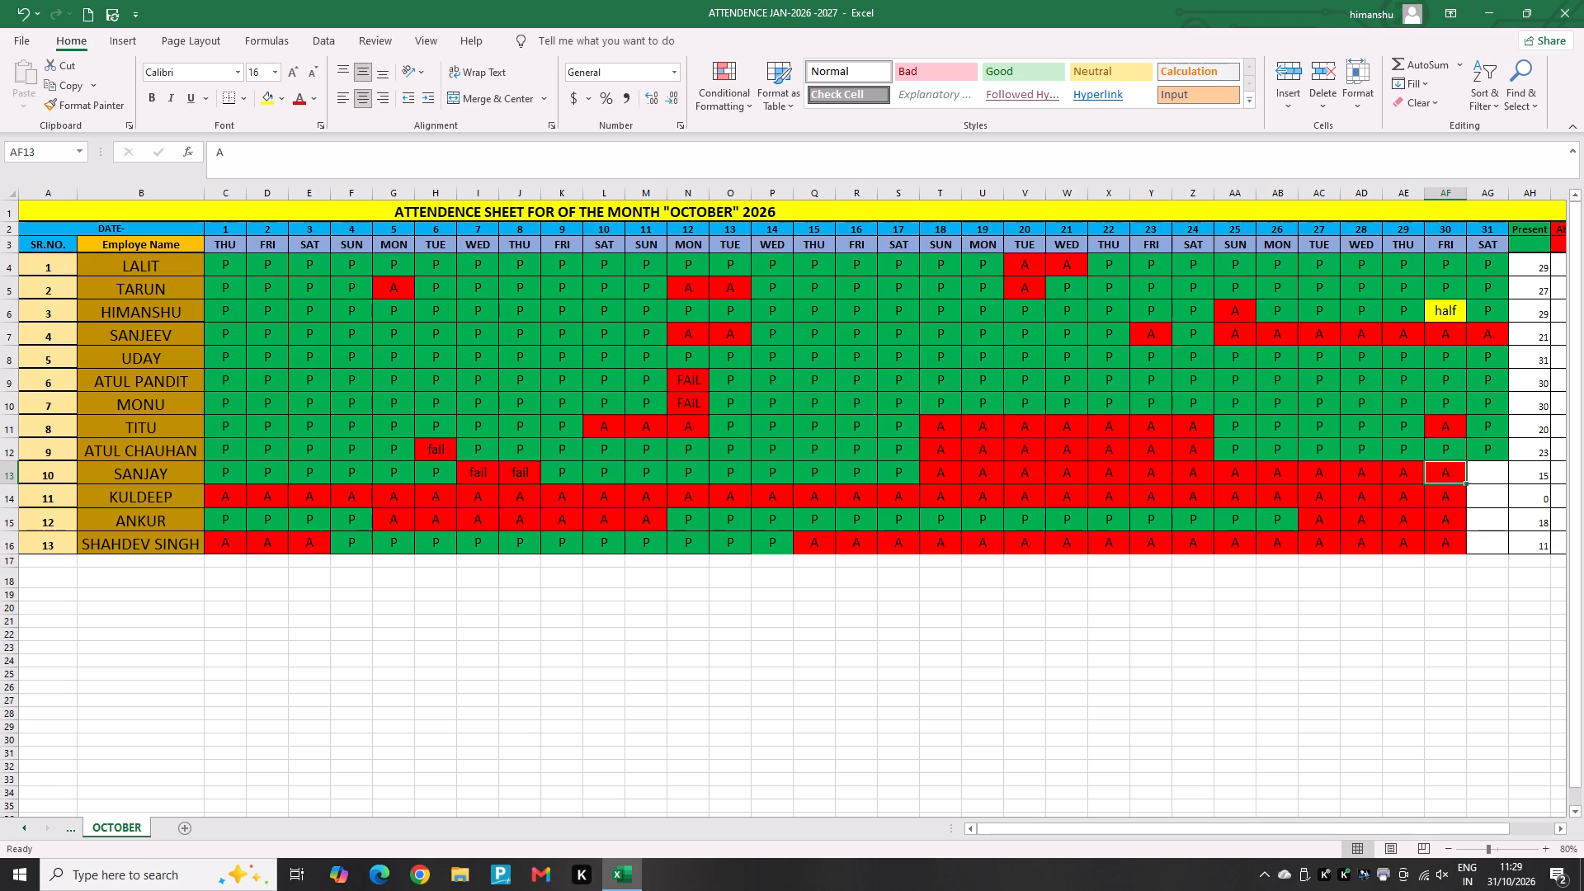
drag(1463, 483, 1506, 475)
click(1501, 475)
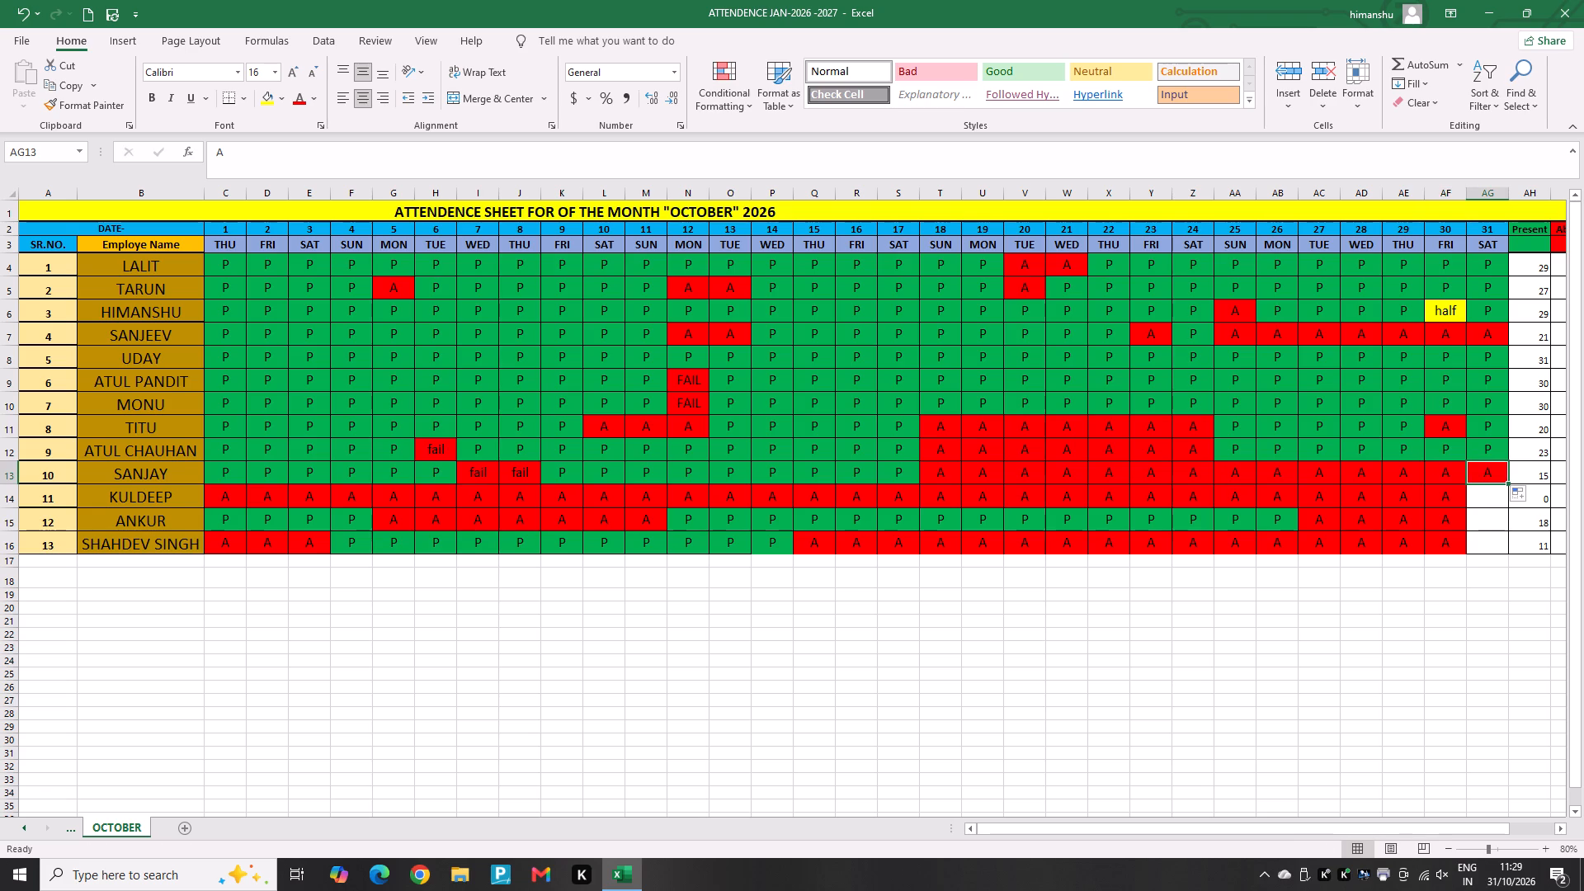
drag(1509, 483, 1498, 552)
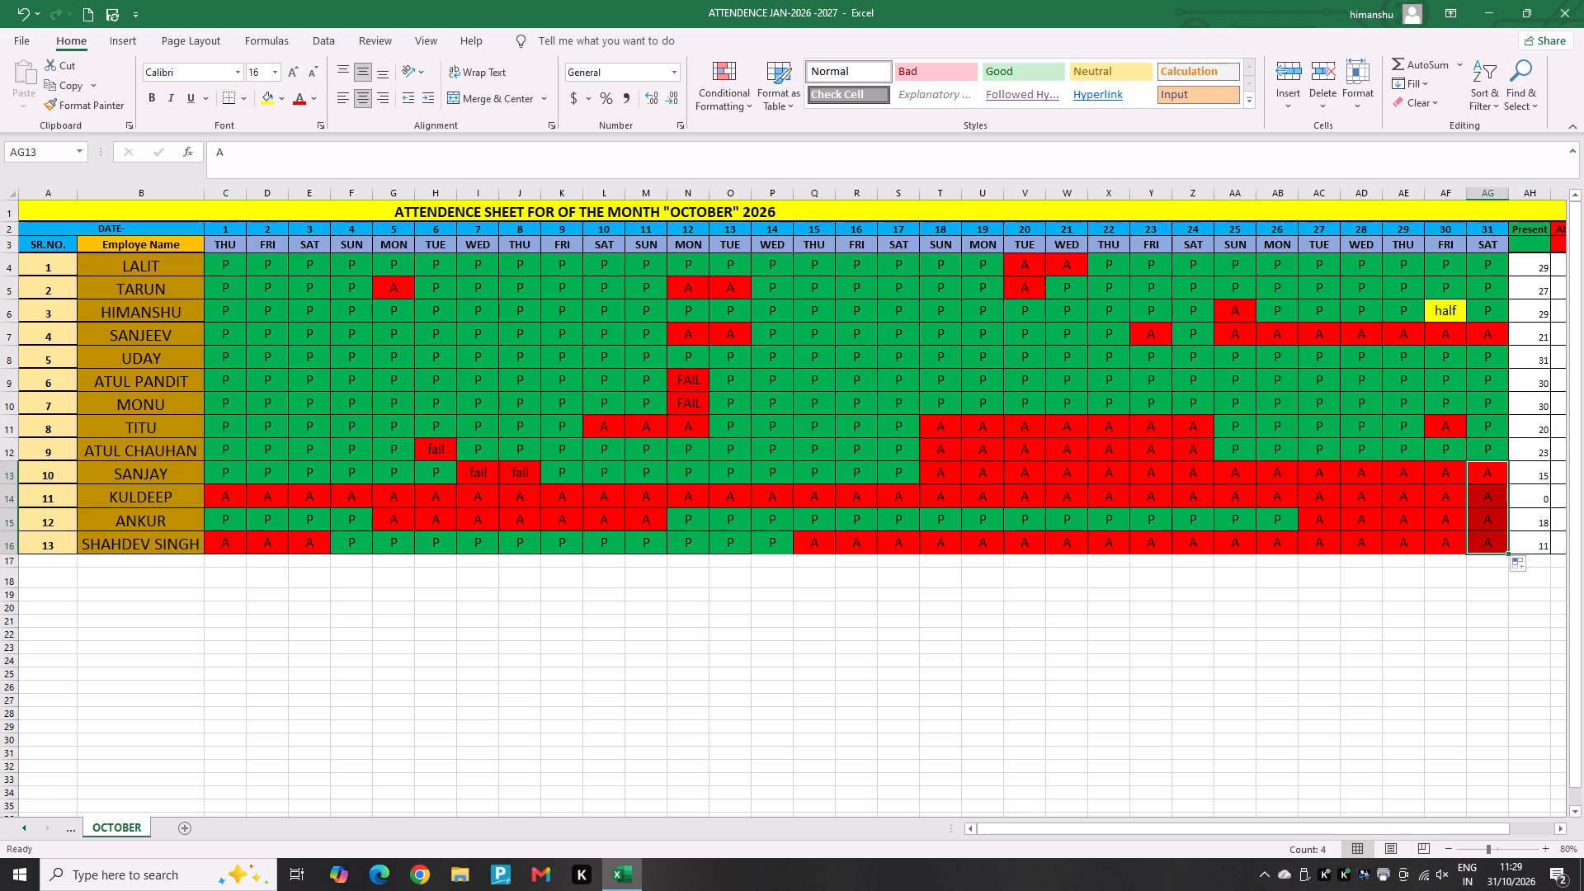
key(ctrl+s)
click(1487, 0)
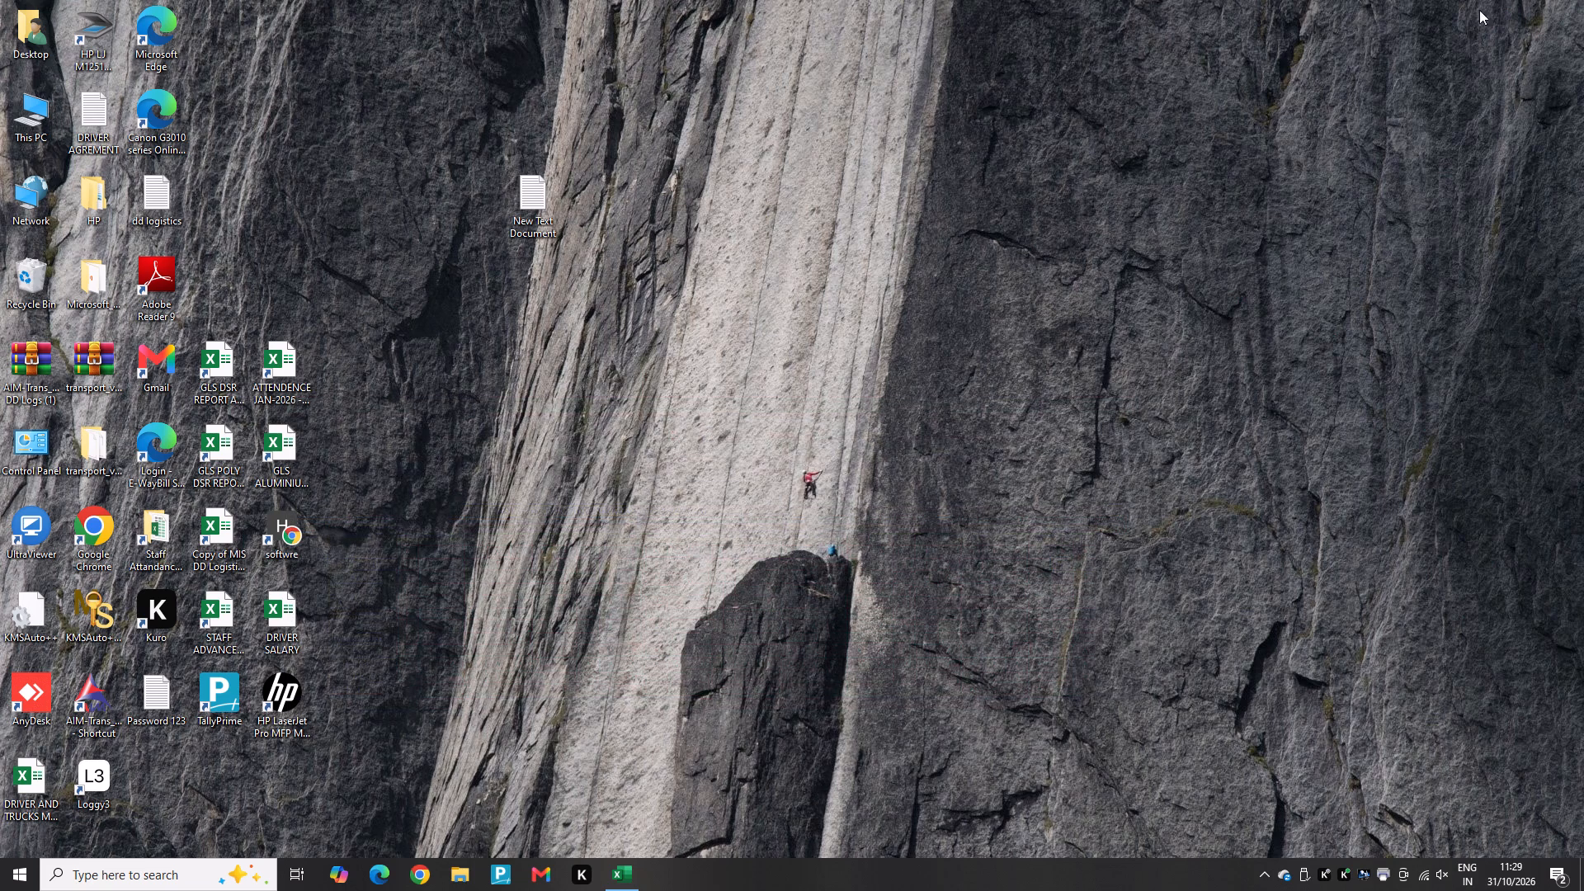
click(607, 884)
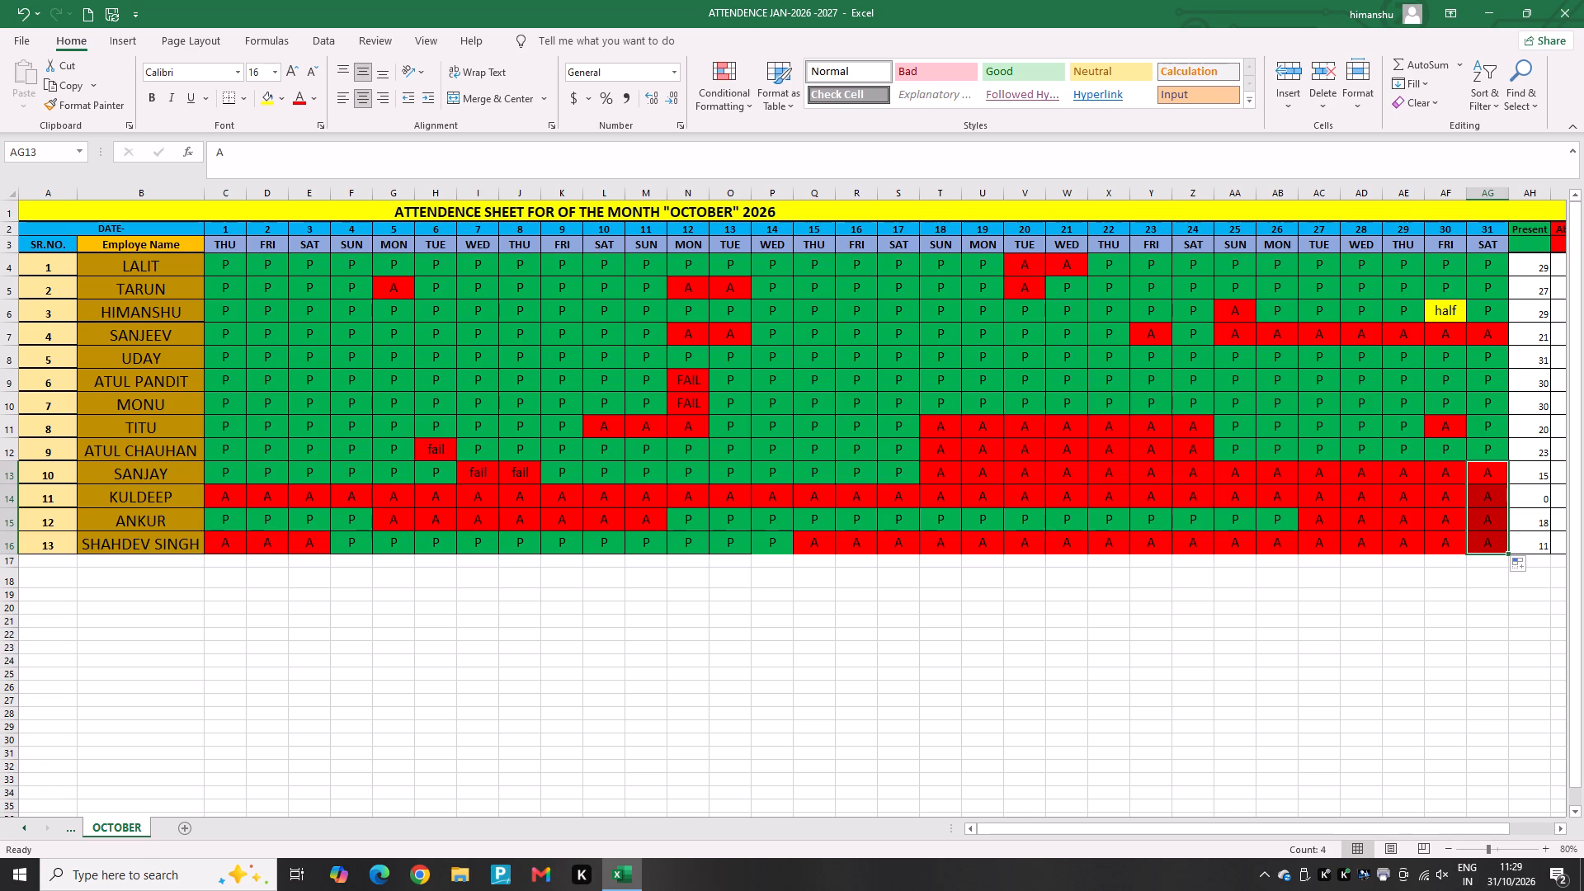
Add serial number 14 below the last row of the SR.NO. column, carrying down the formatting of number 13.
click(38, 563)
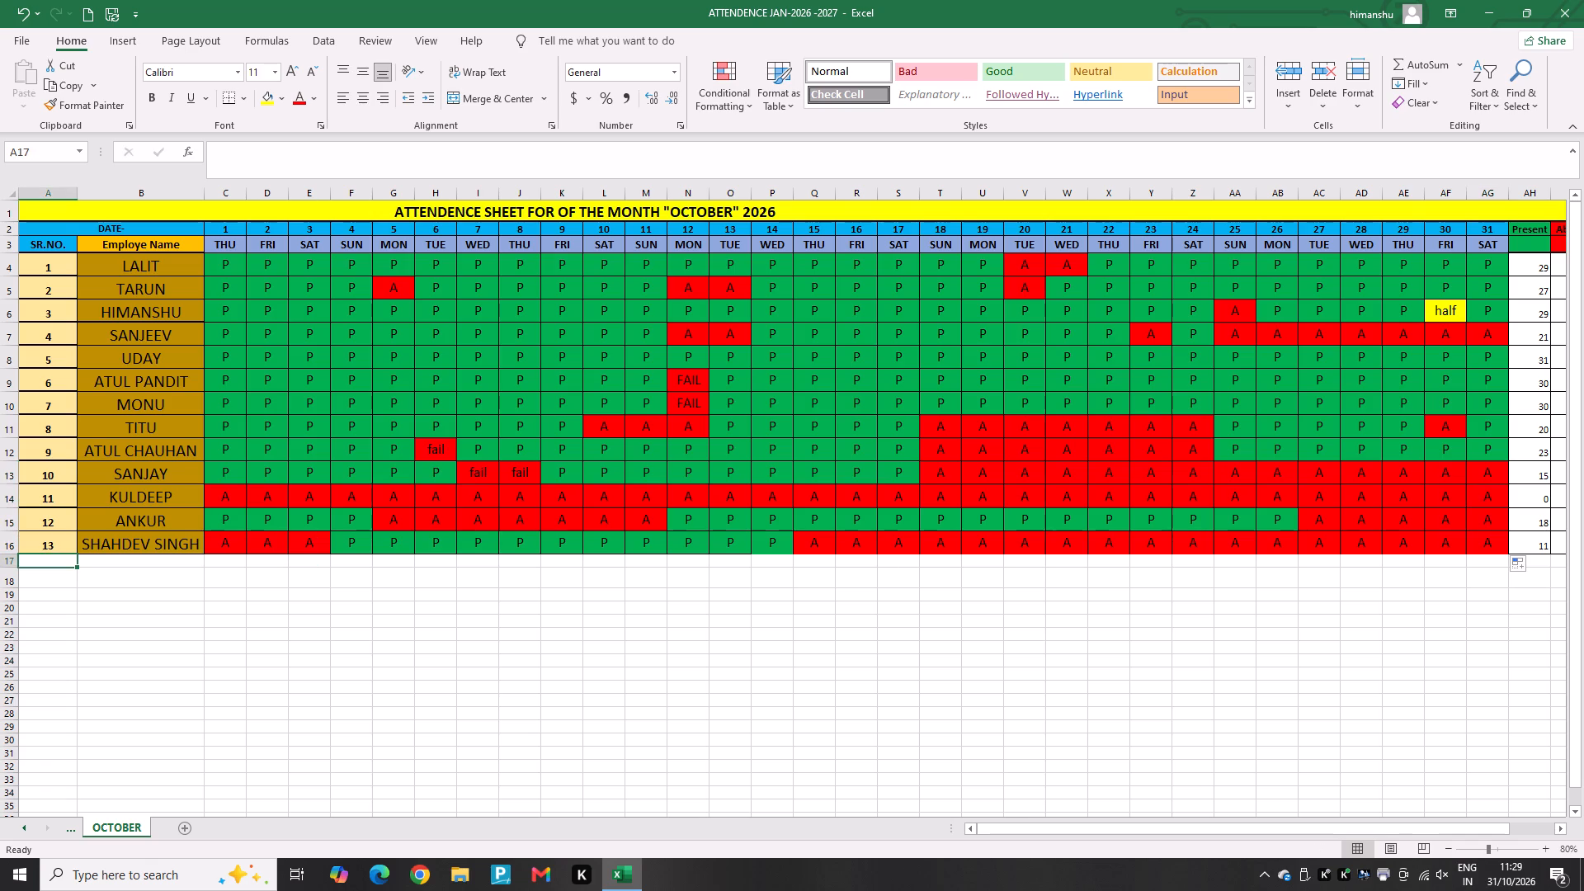
click(54, 548)
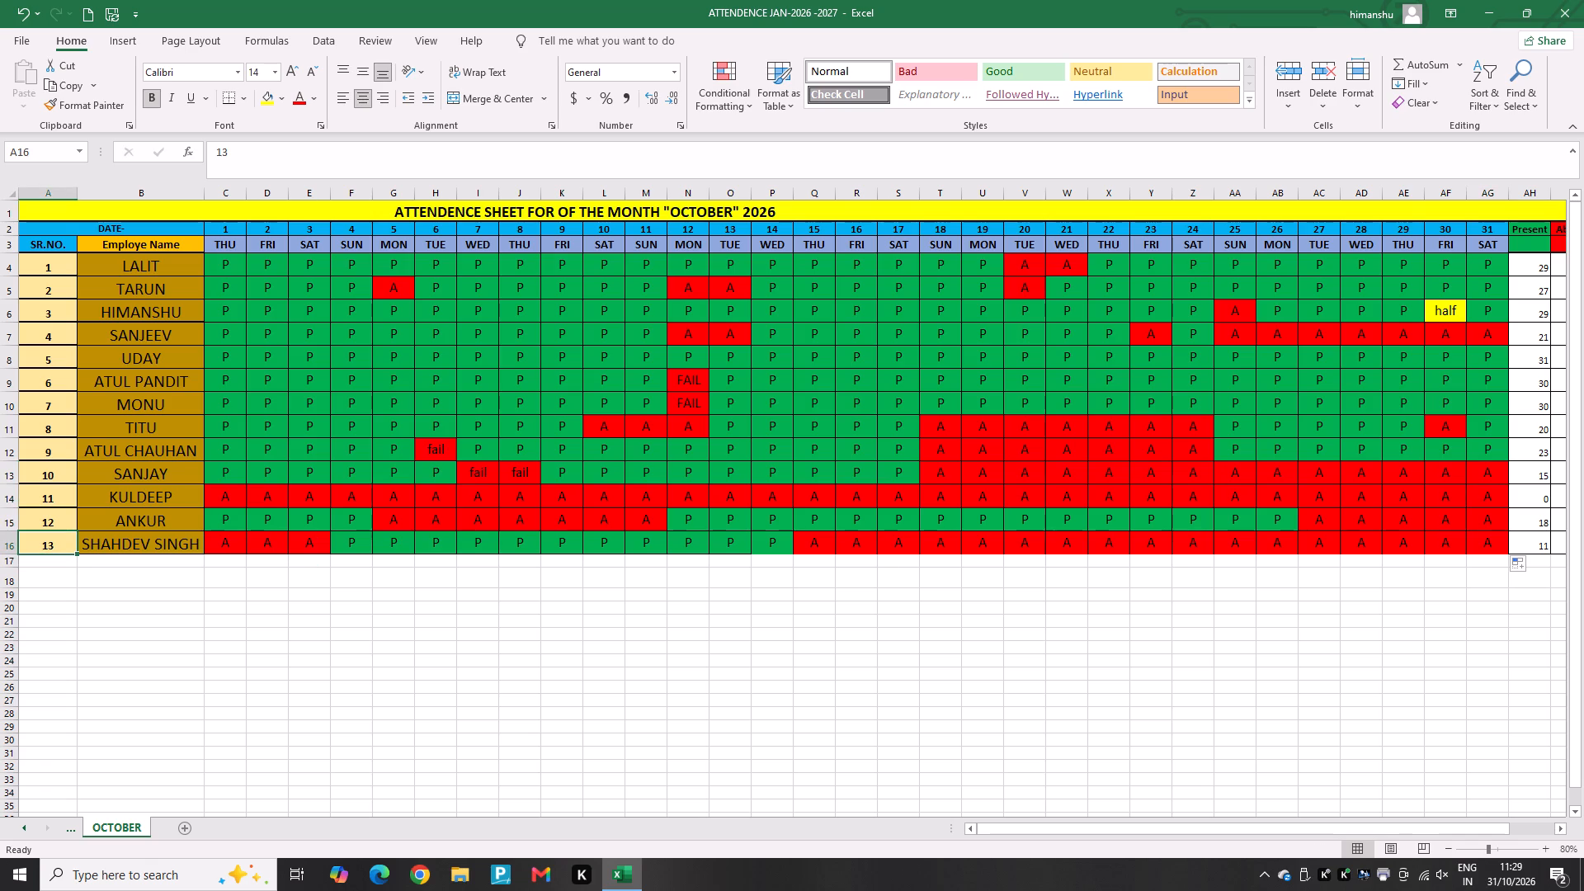
drag(76, 555, 75, 555)
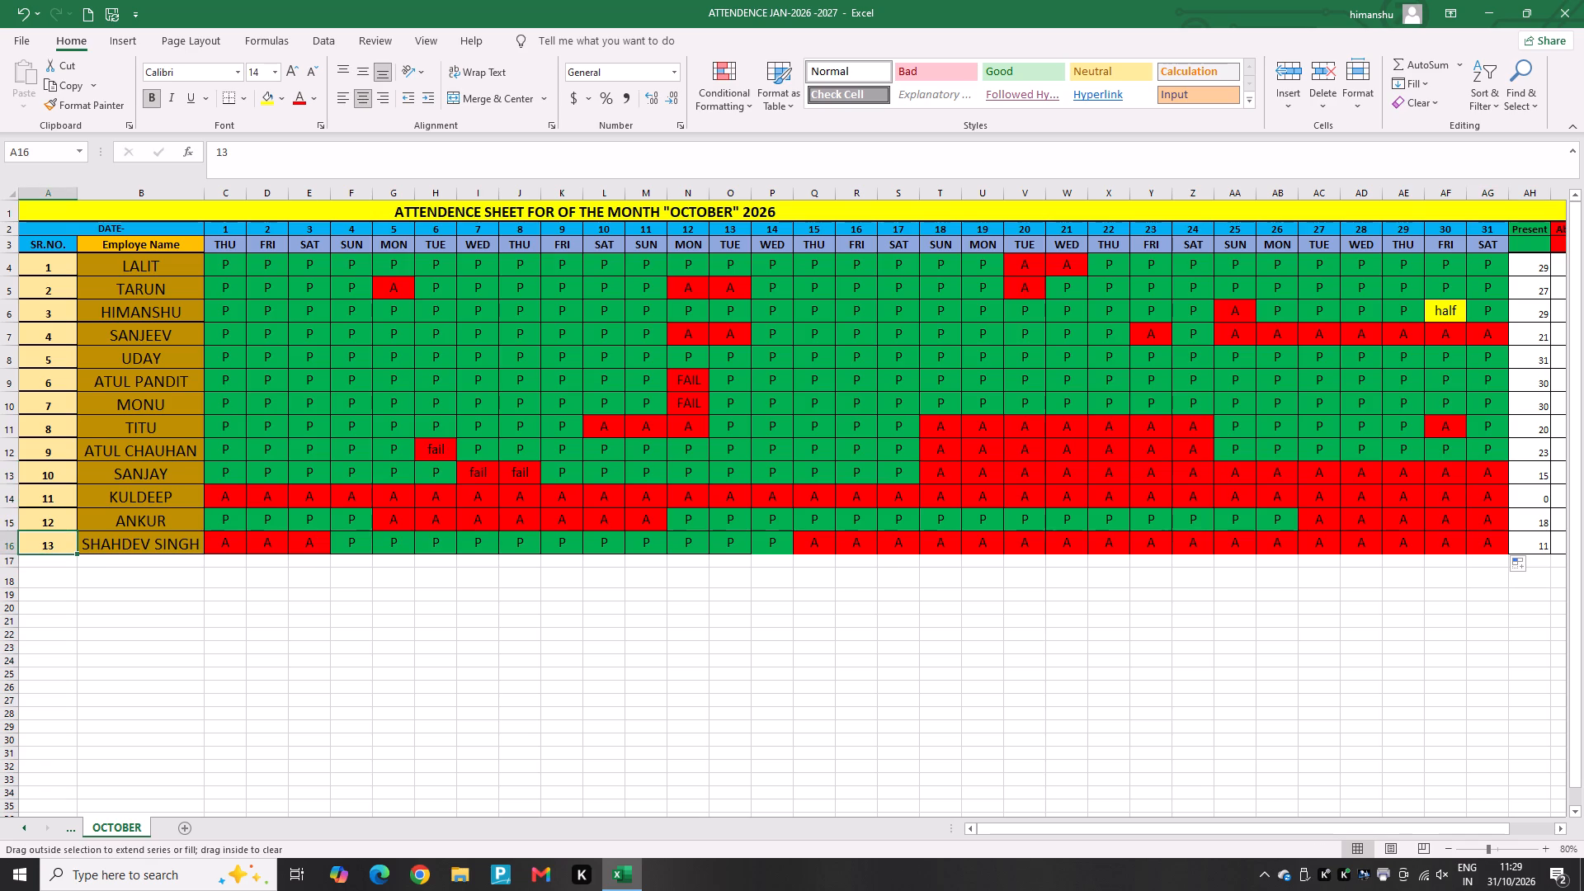
drag(75, 555, 68, 574)
click(59, 568)
double_click(64, 560)
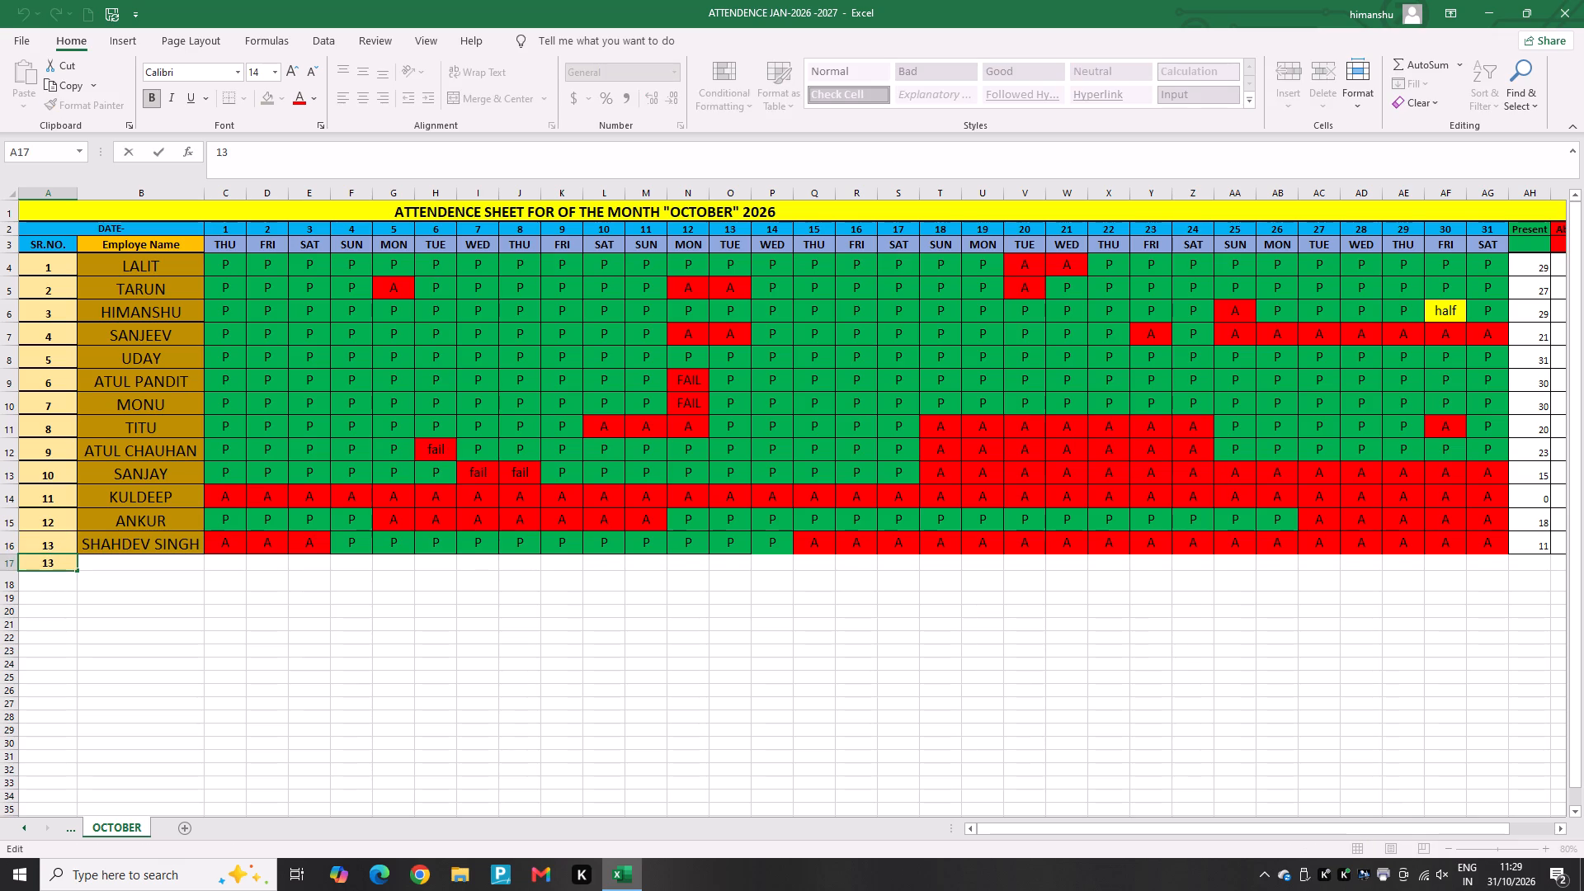
key(BackSpace)
key(4)
key(Return)
Enter SHYAM as the employee name for serial number 14, carrying down the name cell formatting from the row above.
click(139, 565)
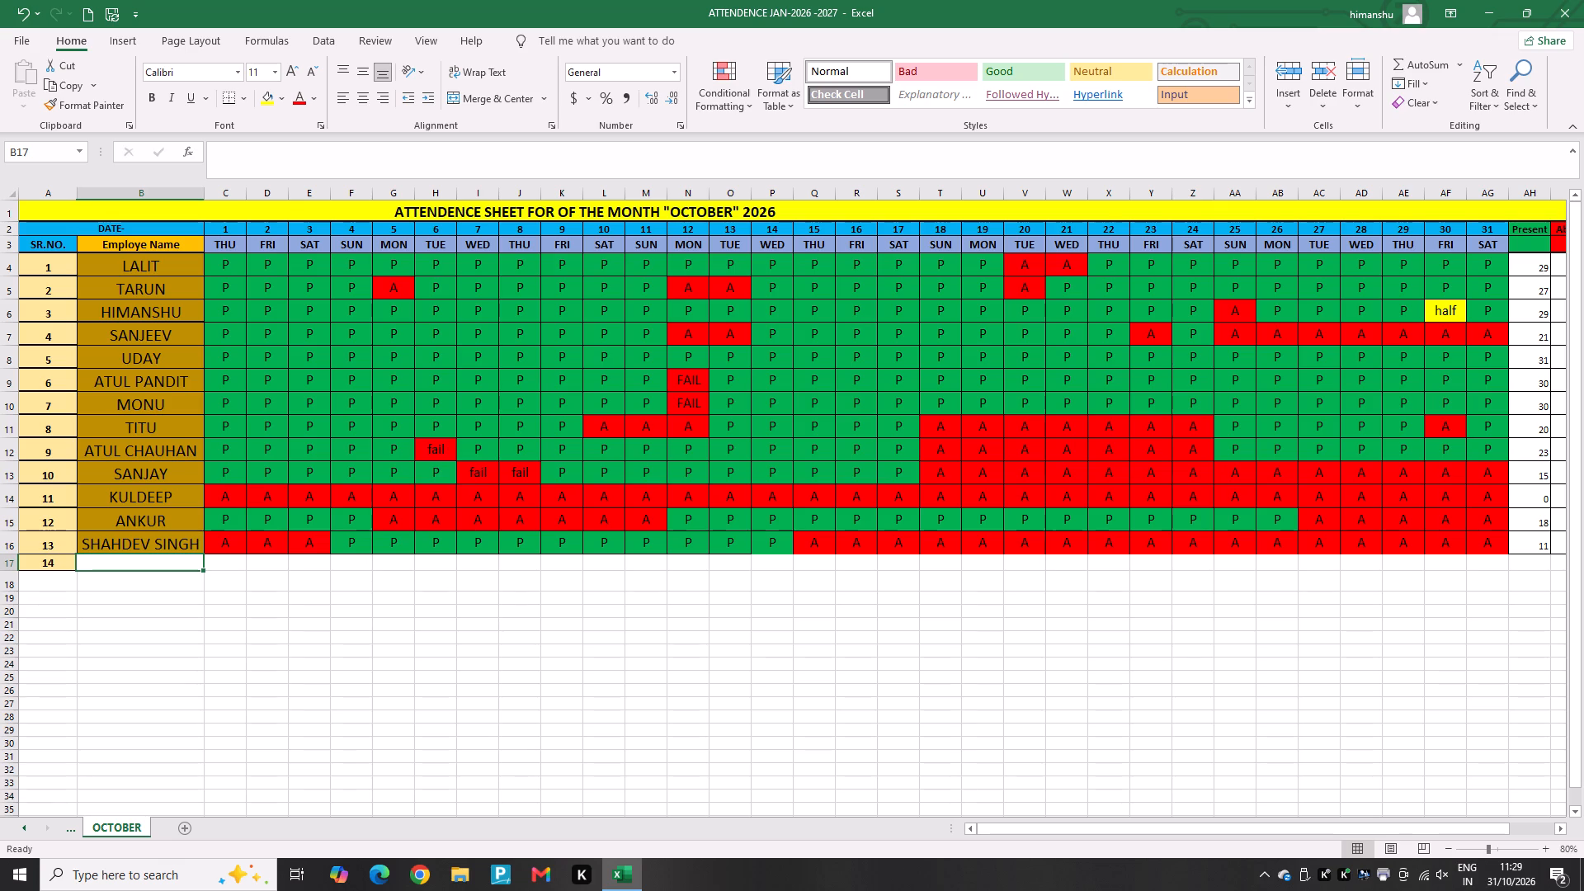
click(174, 537)
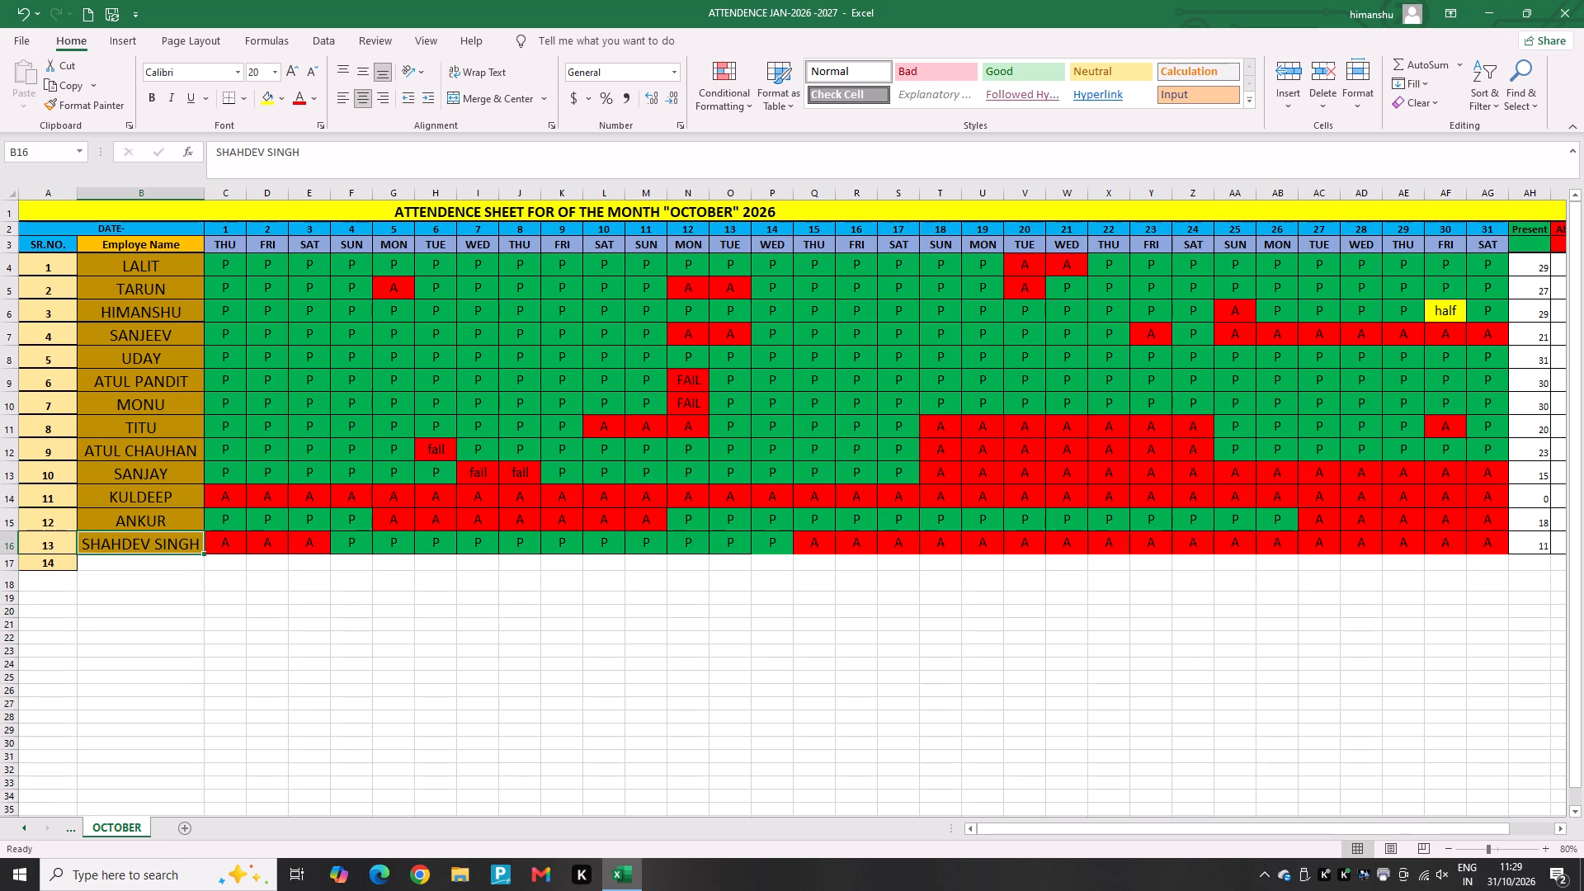
drag(203, 553, 204, 570)
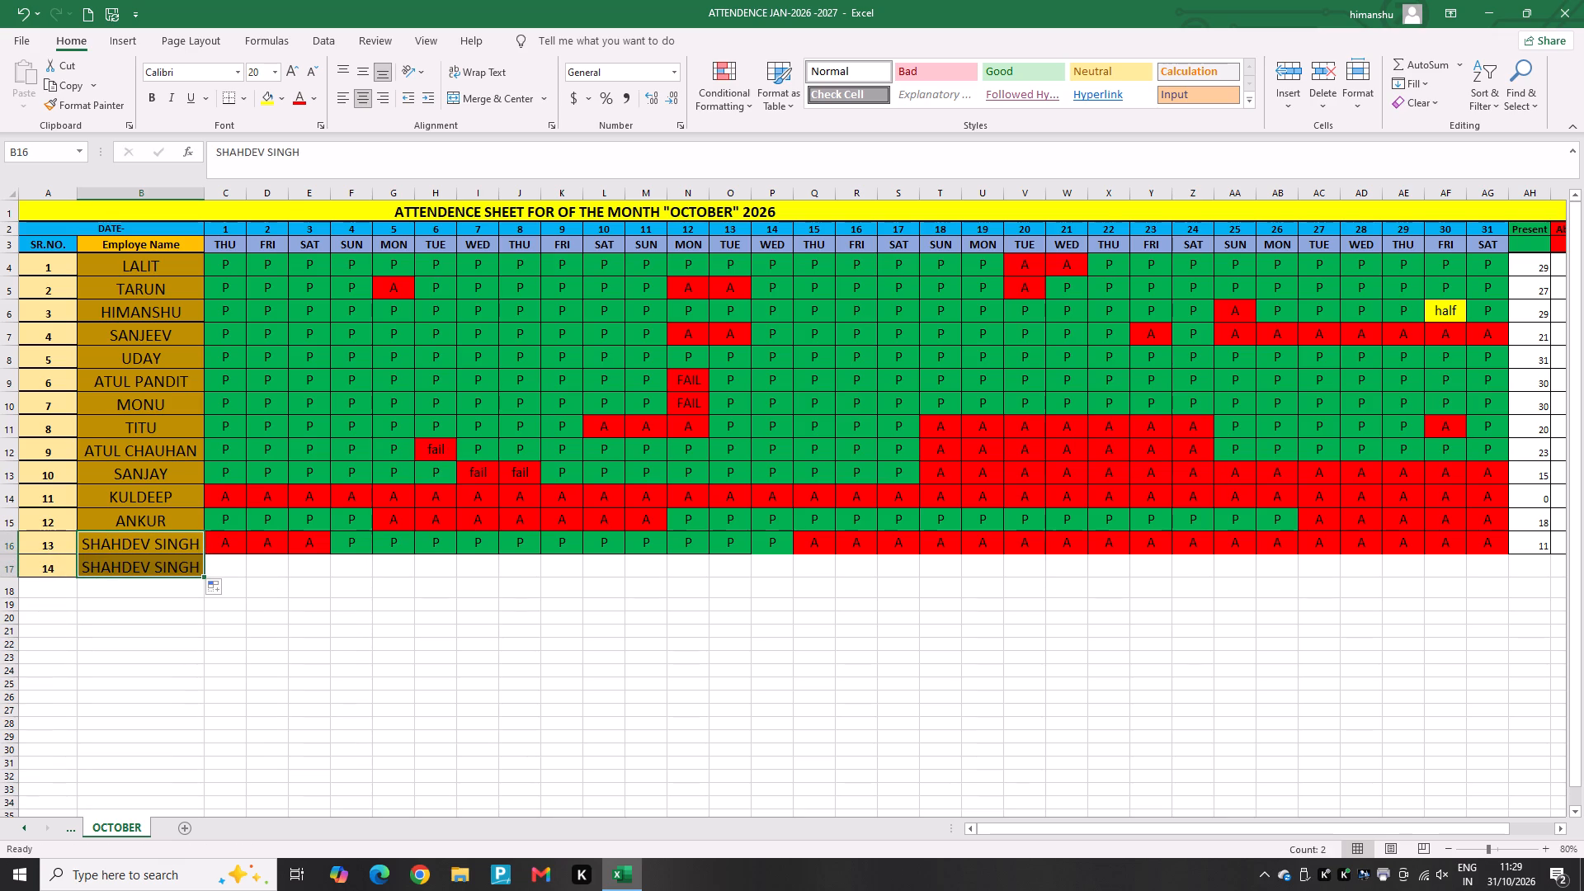
click(148, 565)
double_click(174, 567)
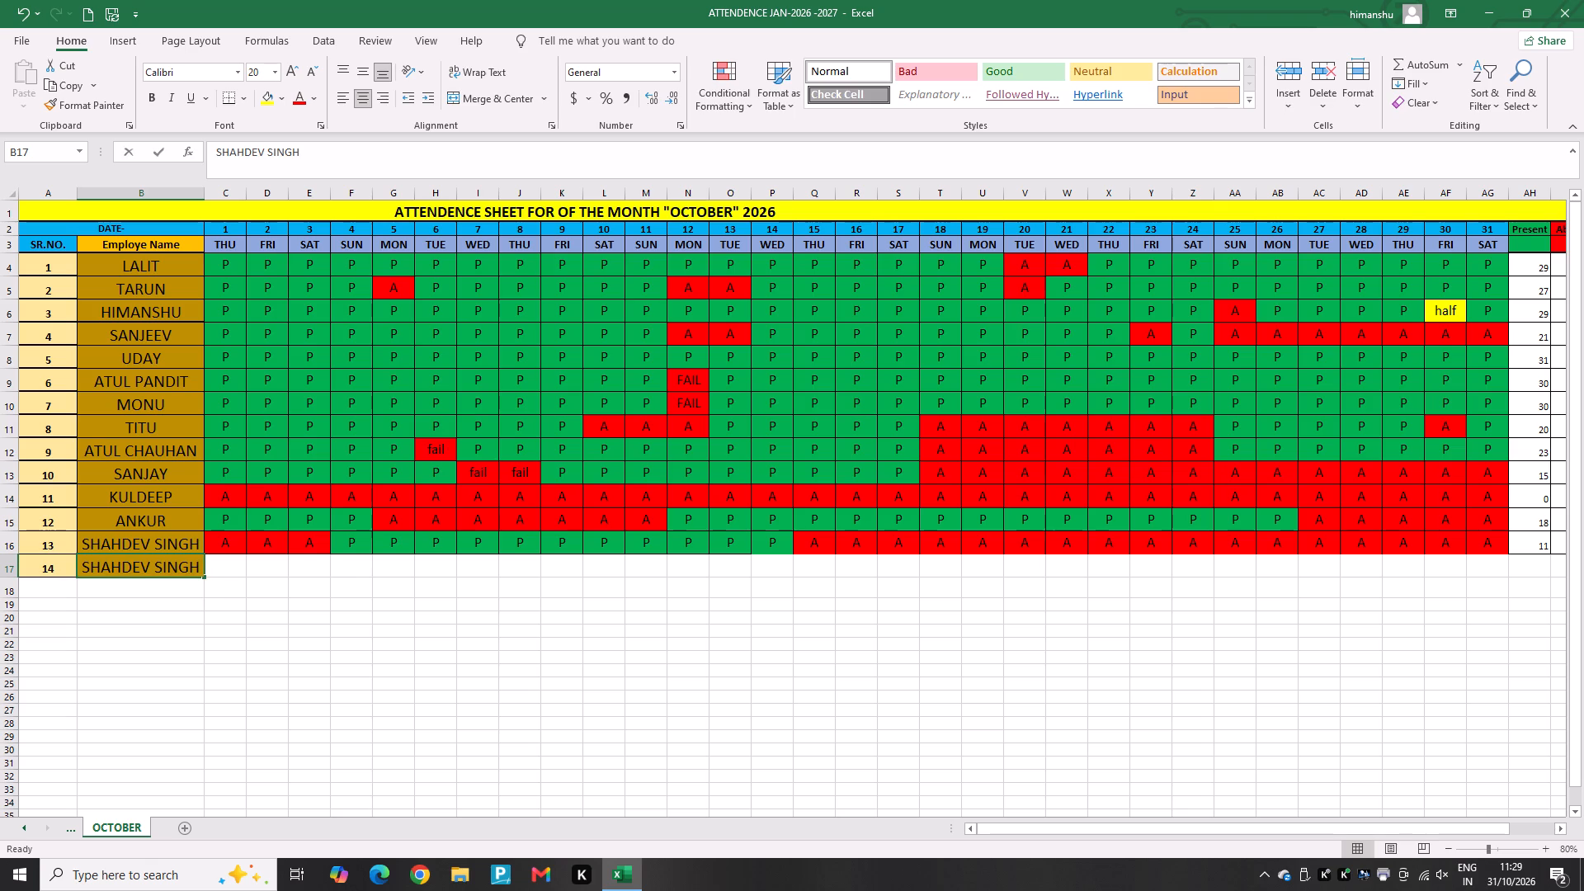
drag(198, 568, 37, 571)
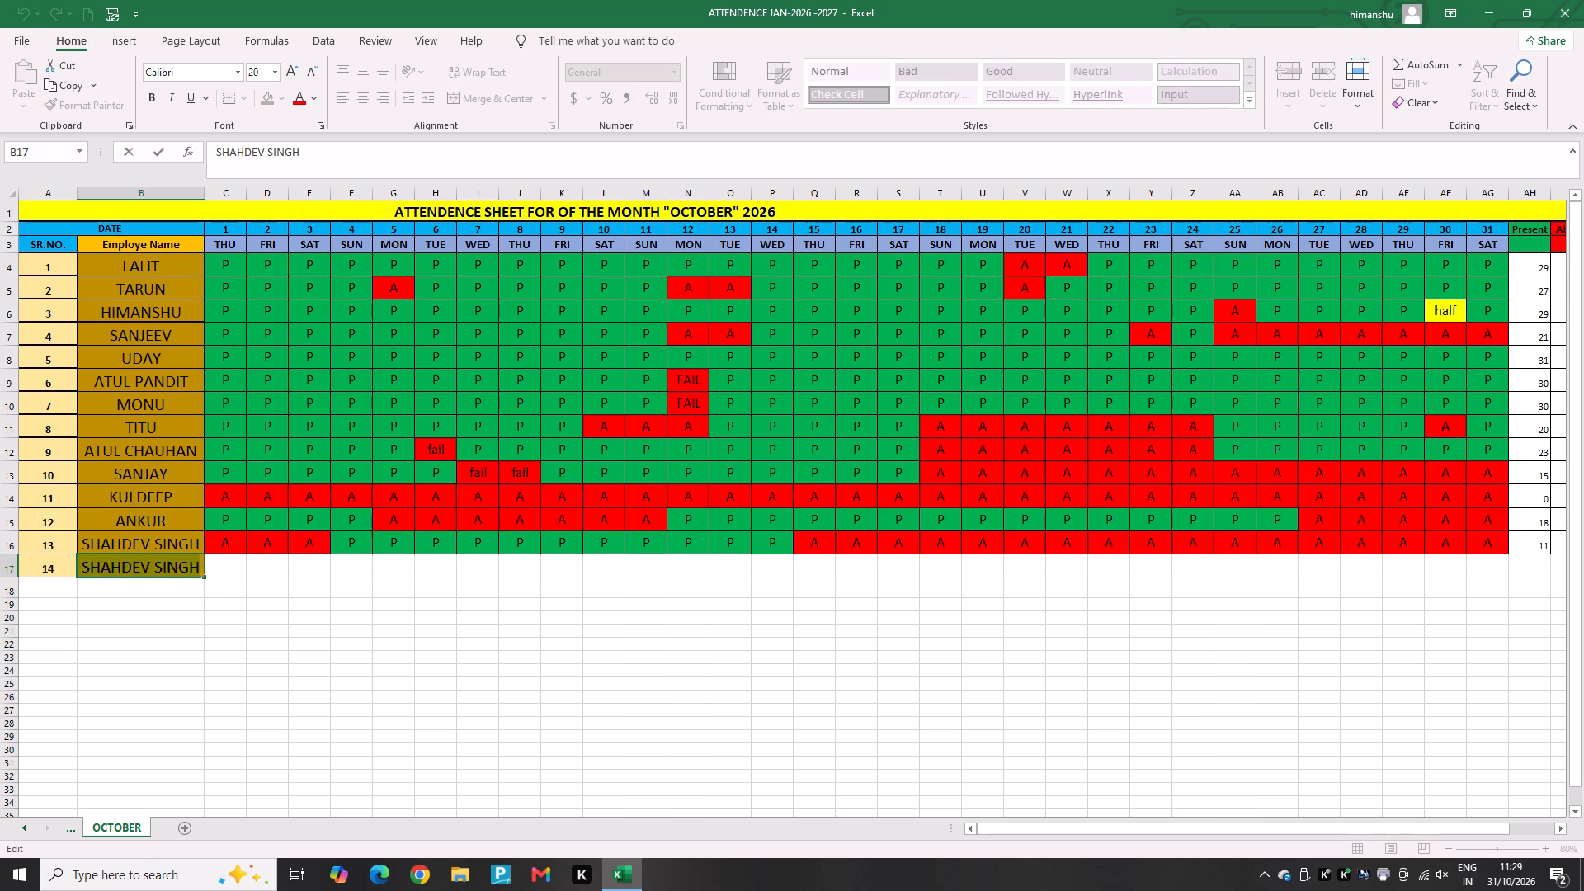
key(BackSpace)
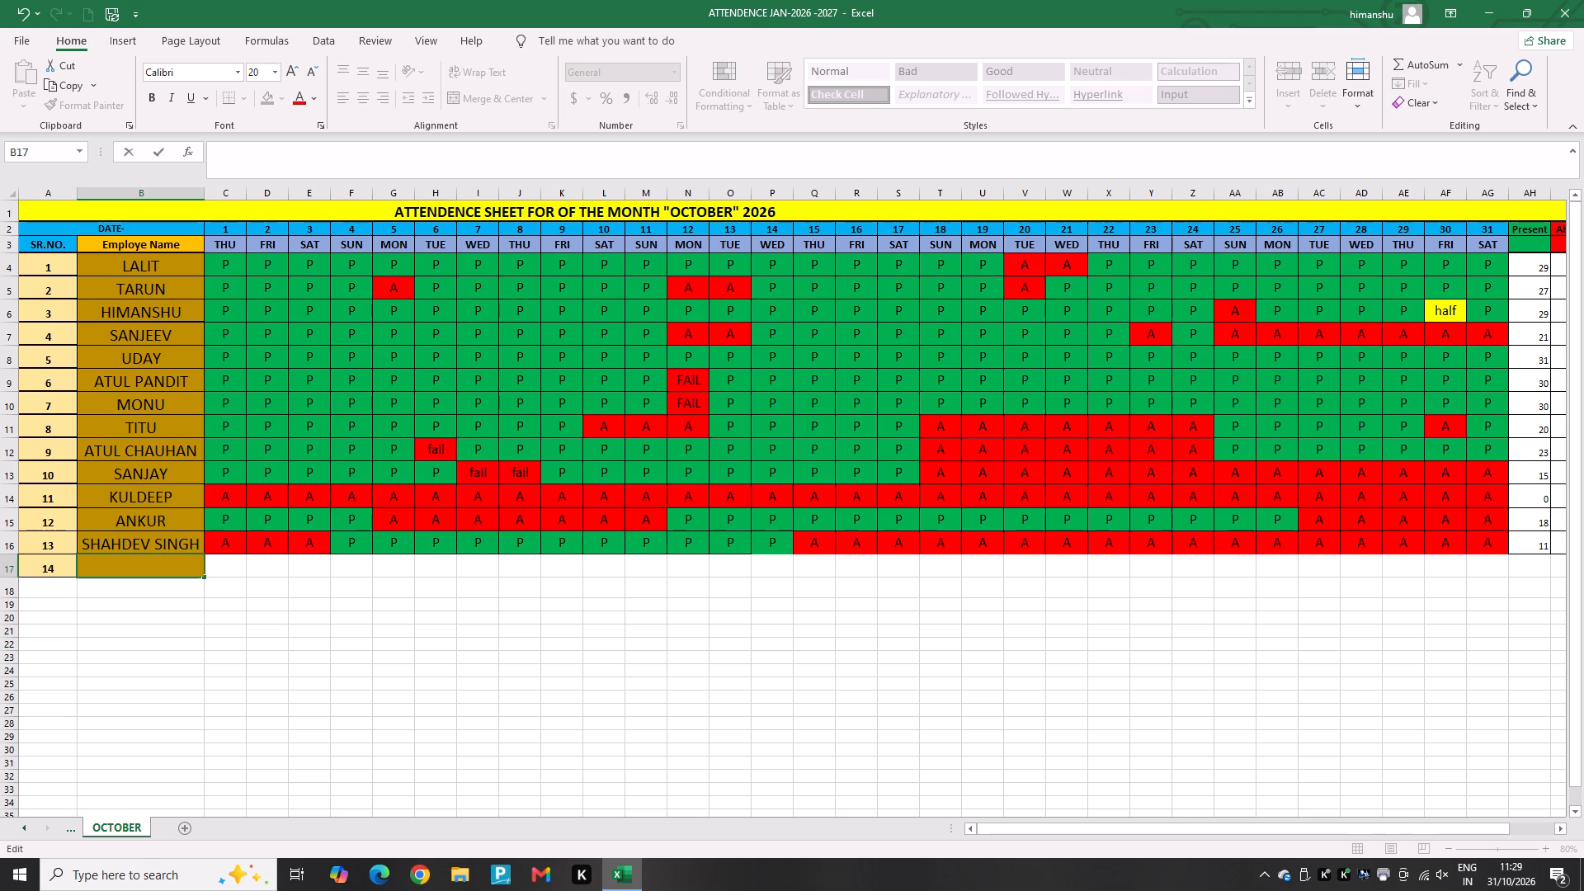
text(shya)
key(BackSpace)
key(BackSpace)
key(BackSpace)
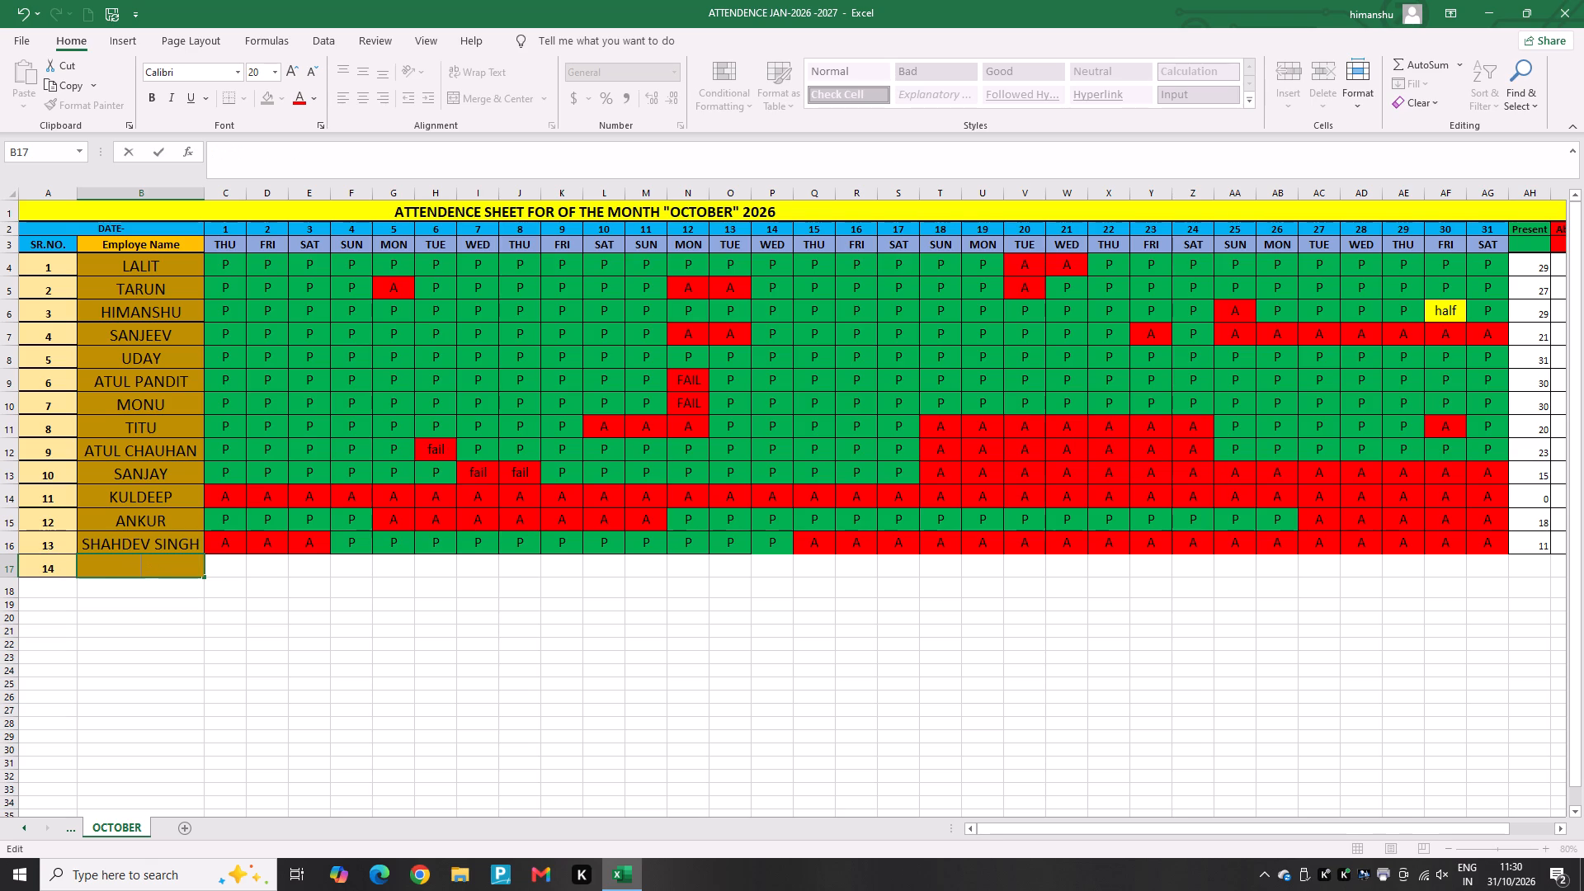
text(SHYAM)
key(Return)
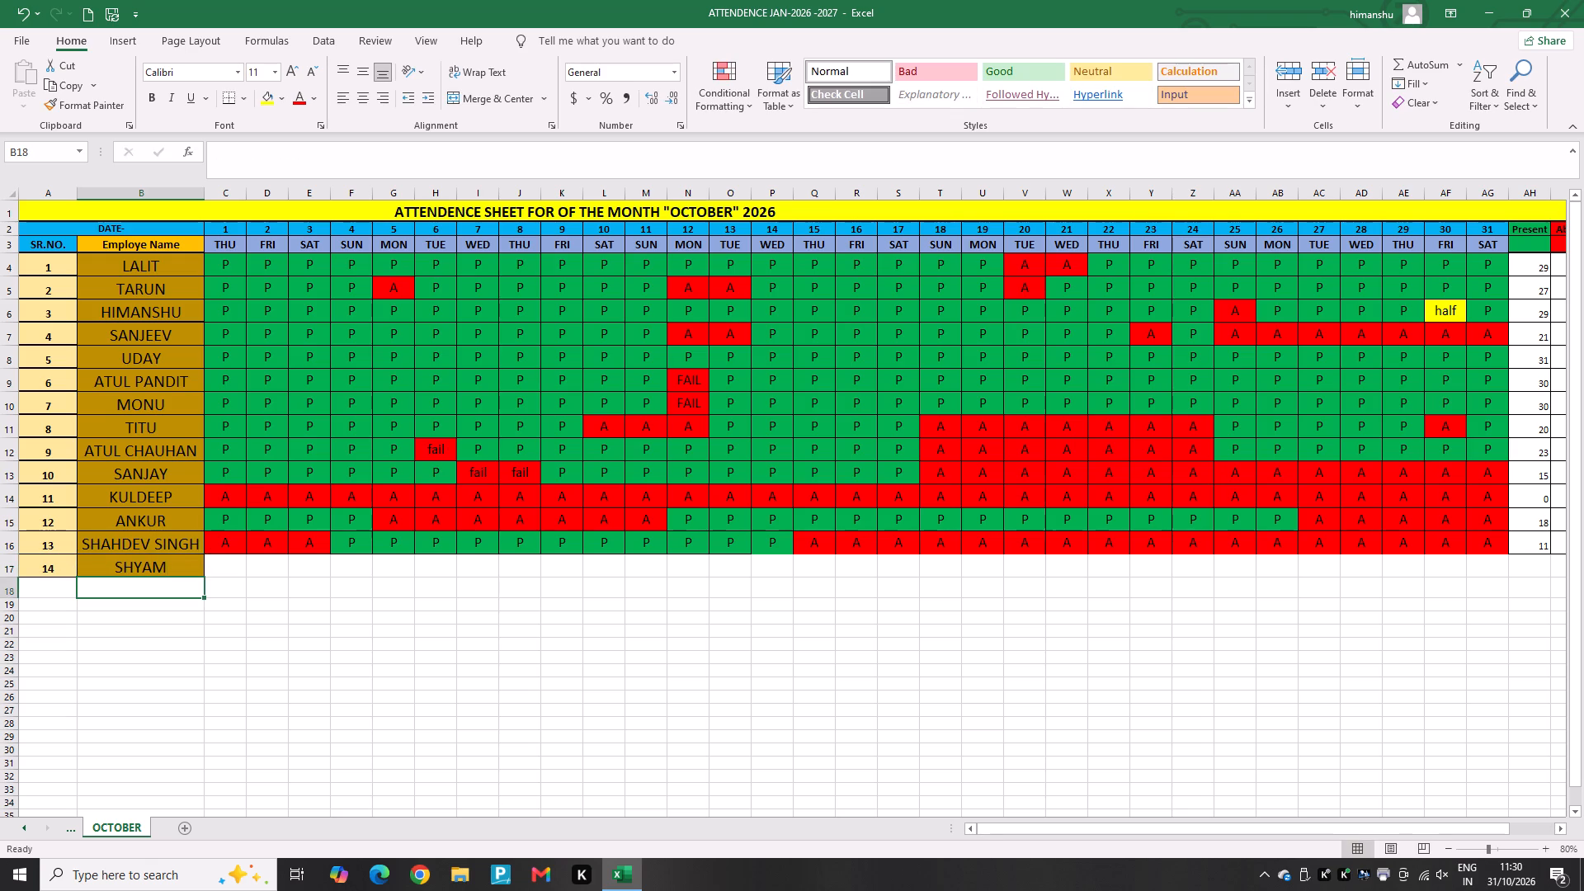
Mark SHYAM absent with A for days 1 to 30, reusing the formatted absent cell from the row above.
key(Up)
key(Right)
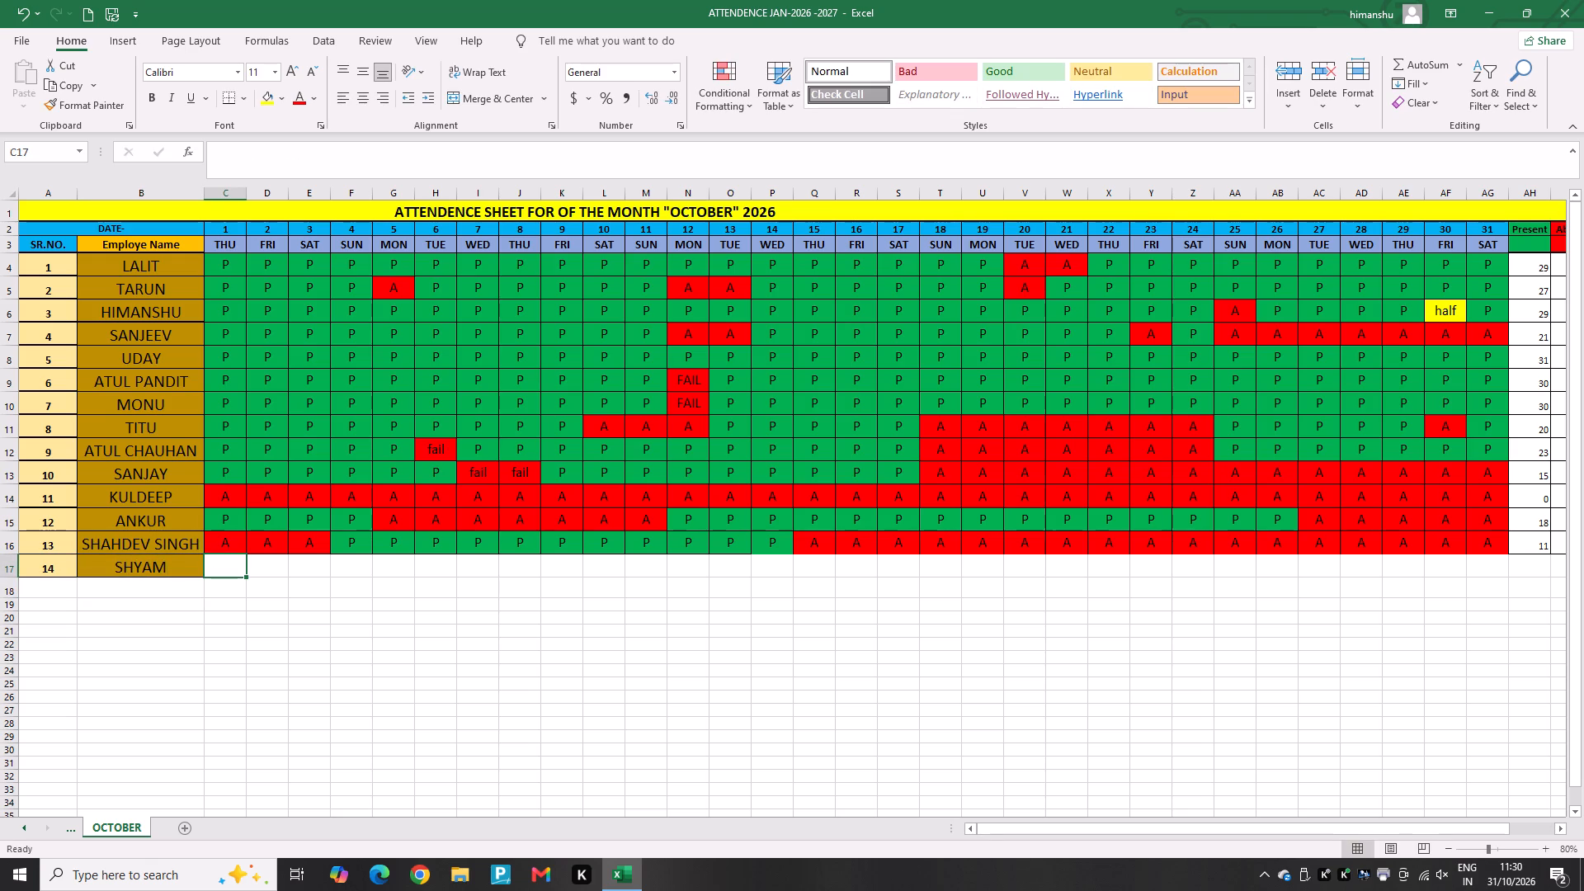
click(232, 544)
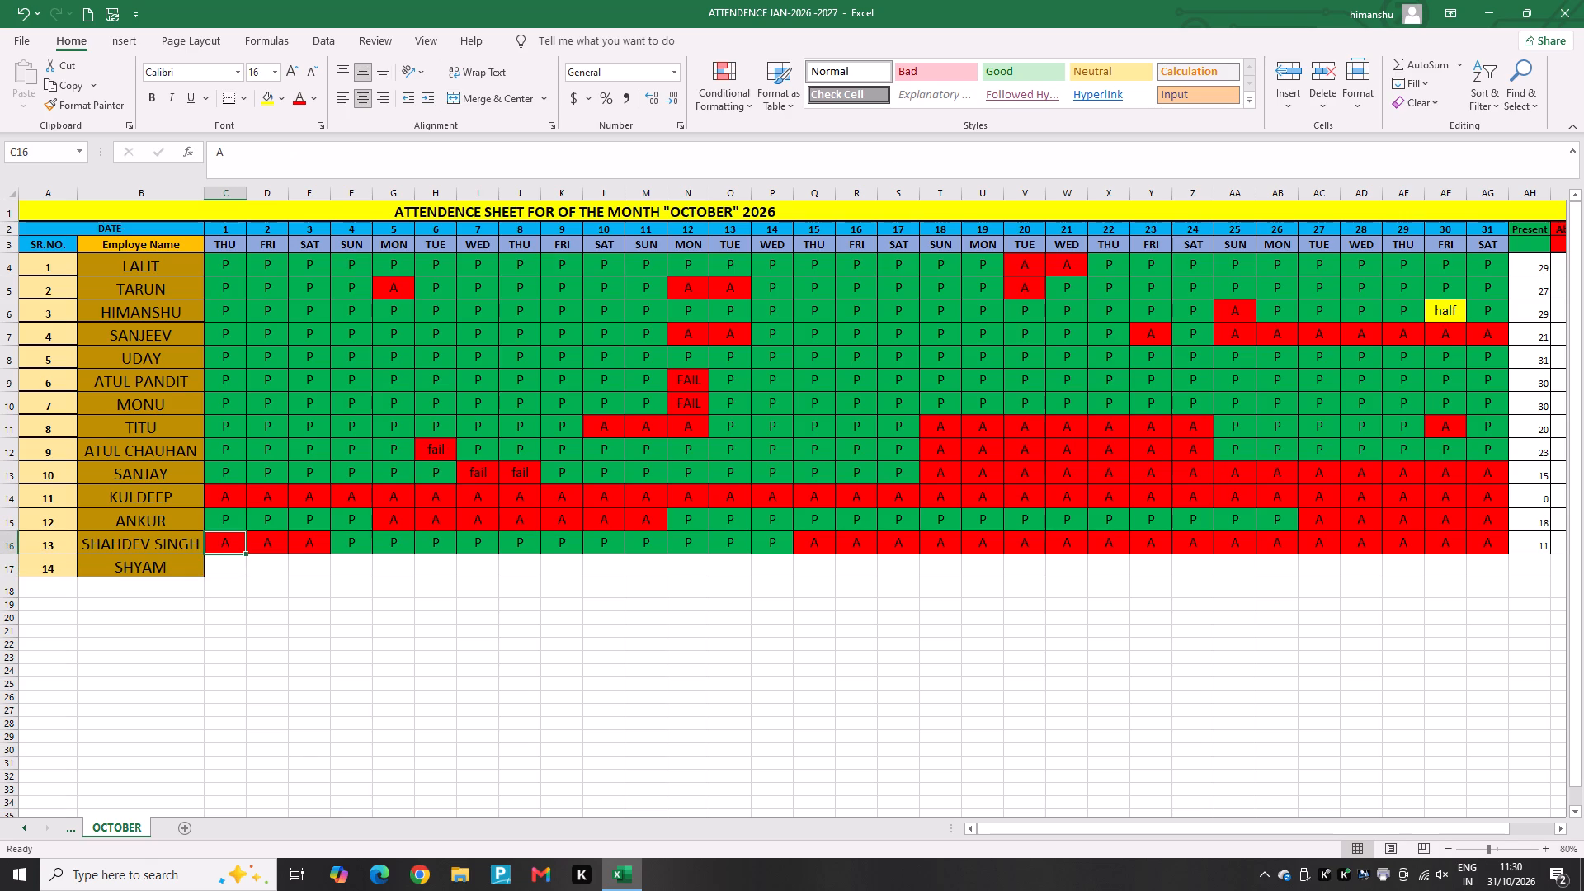
drag(243, 552, 241, 571)
click(235, 568)
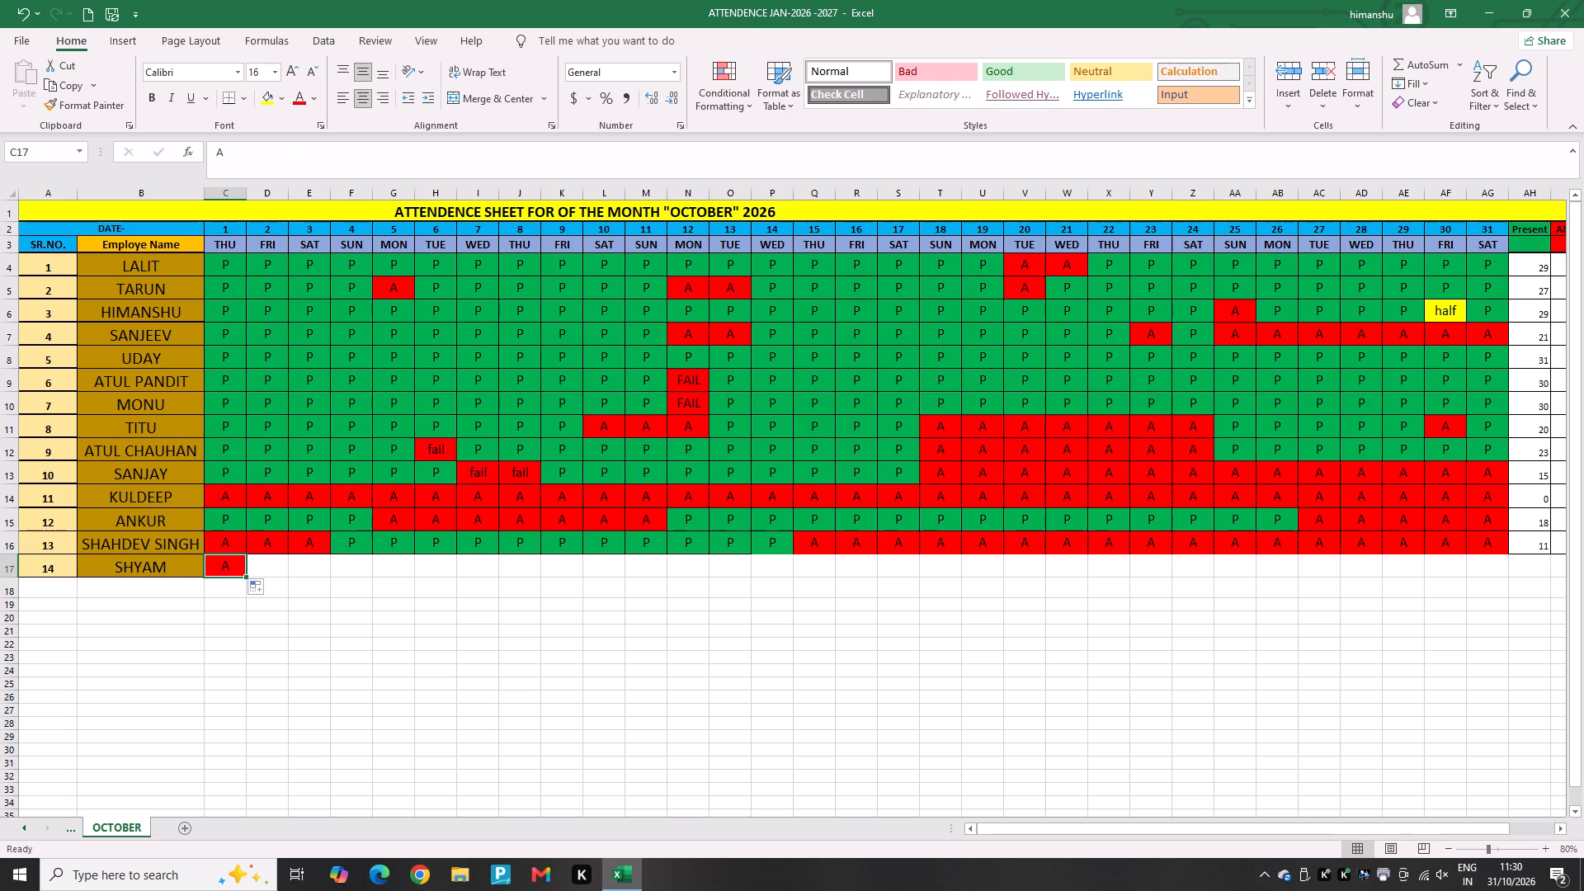
drag(243, 576, 1167, 506)
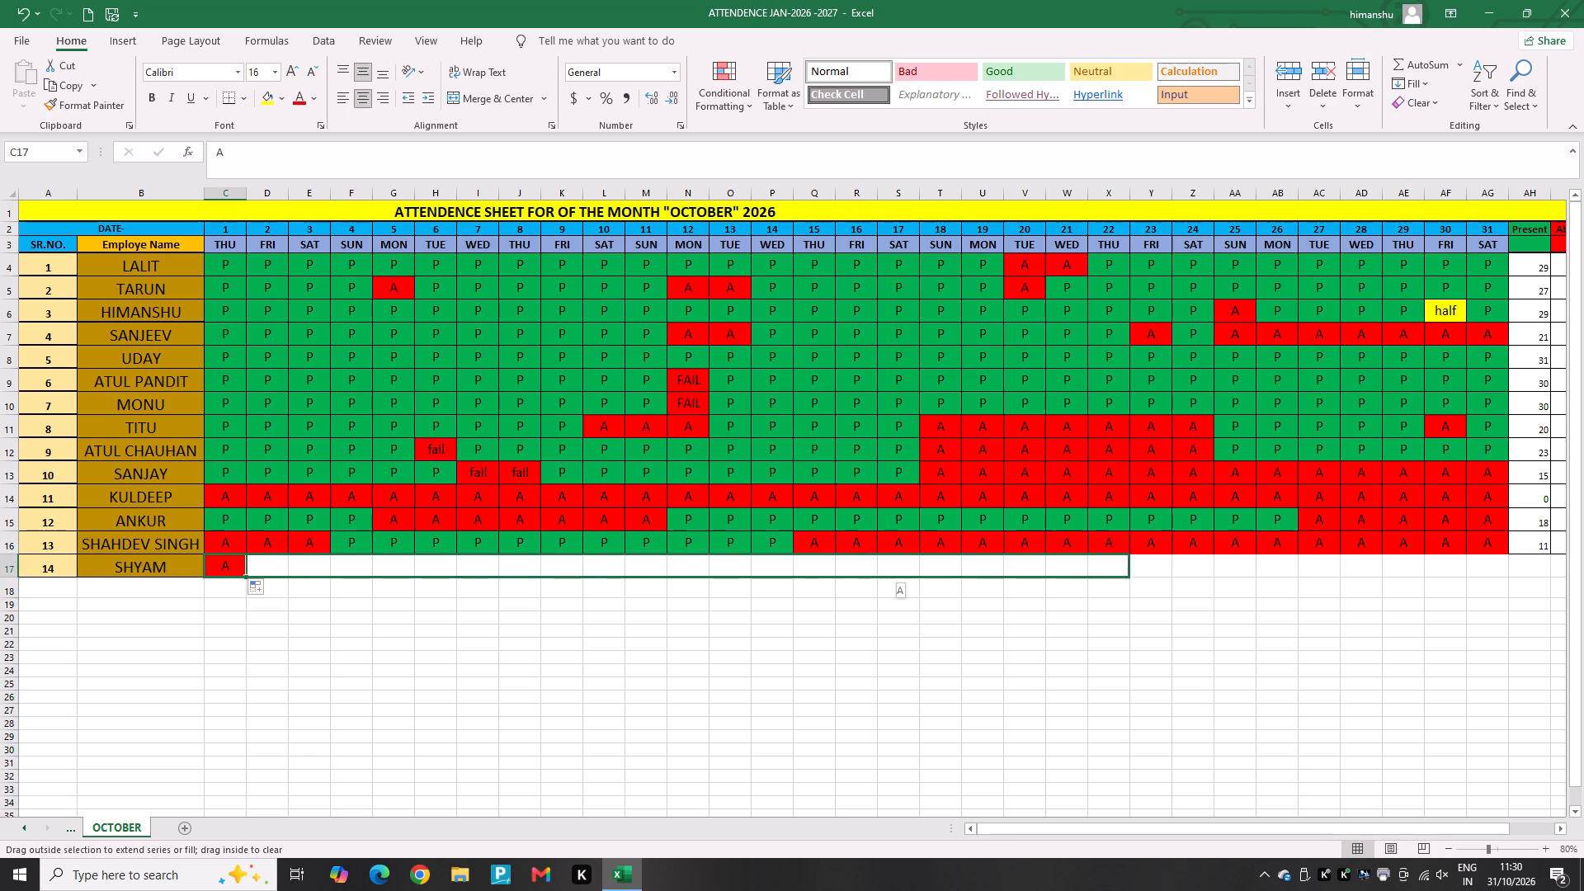
drag(1167, 506, 1439, 536)
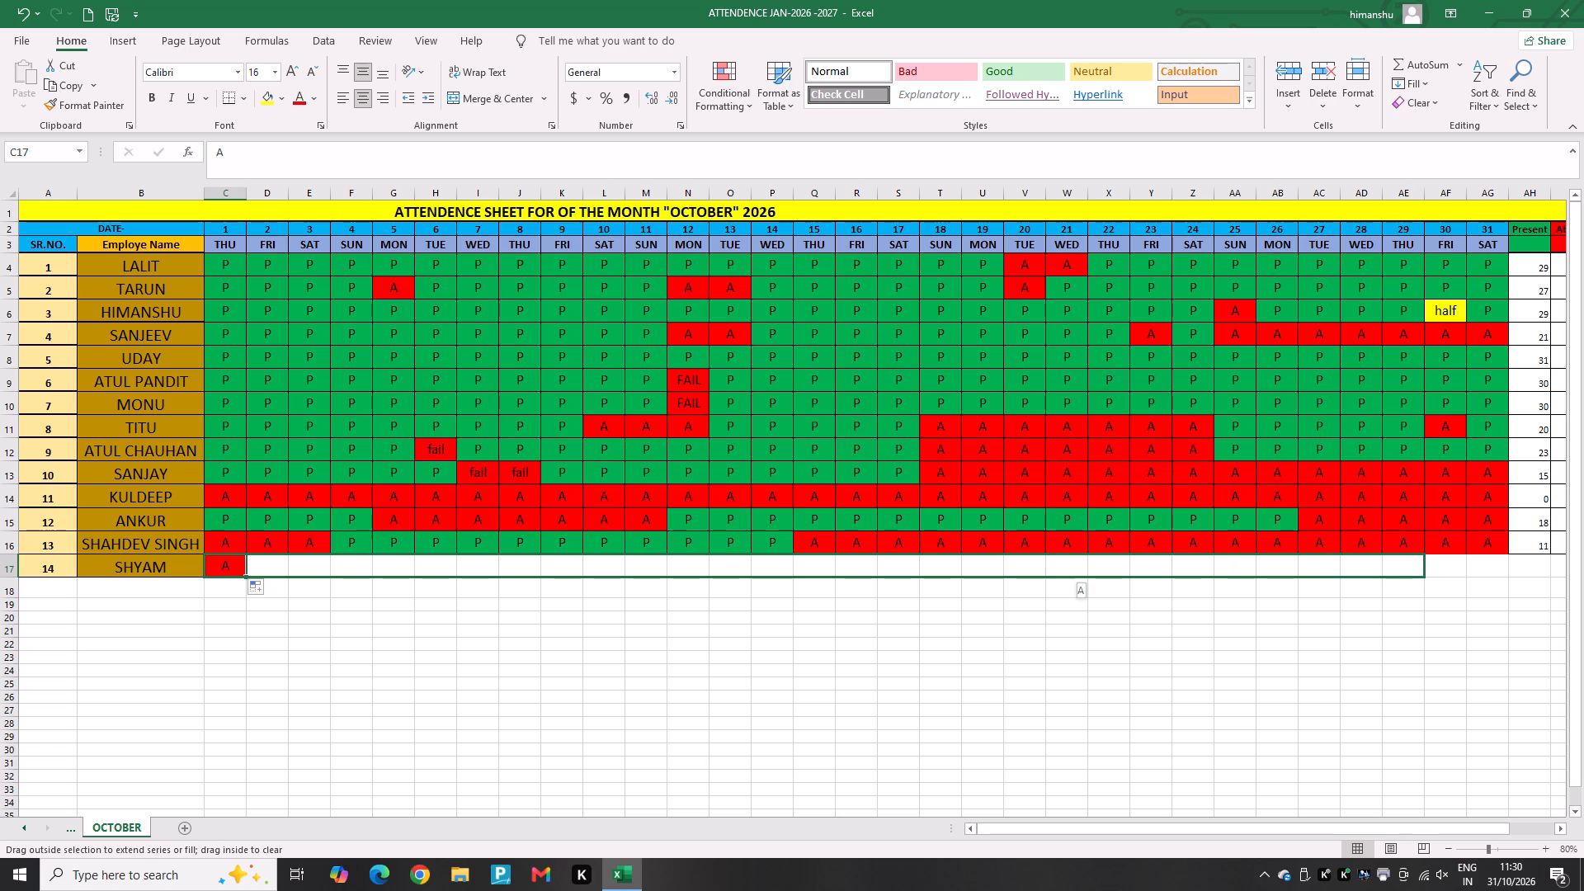
drag(1439, 536, 1440, 536)
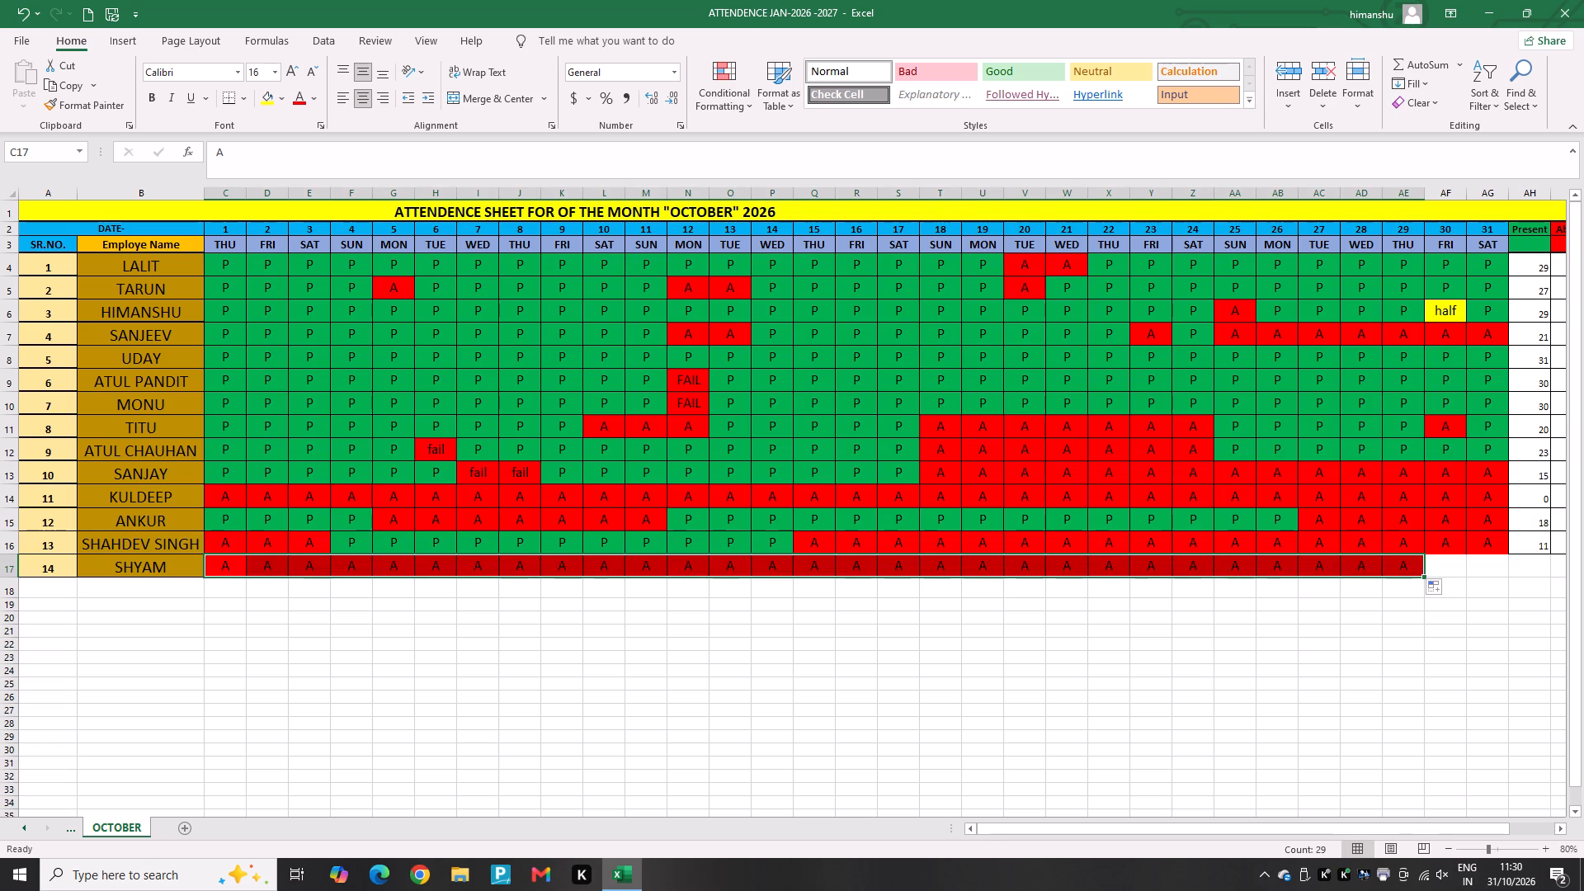
click(1417, 576)
click(1407, 565)
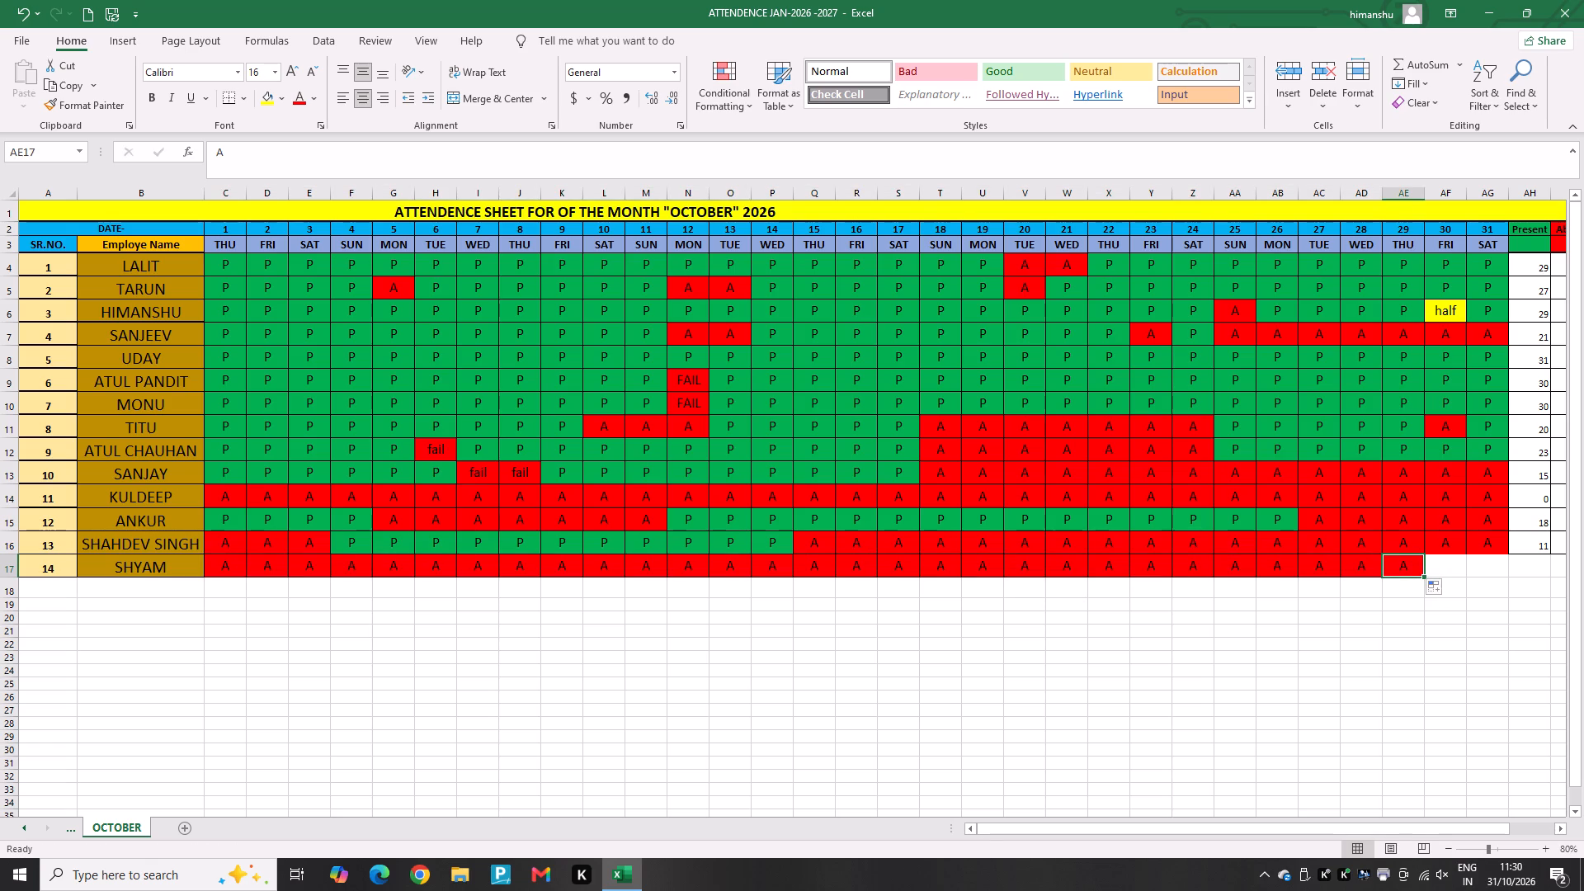
drag(1422, 577, 1450, 571)
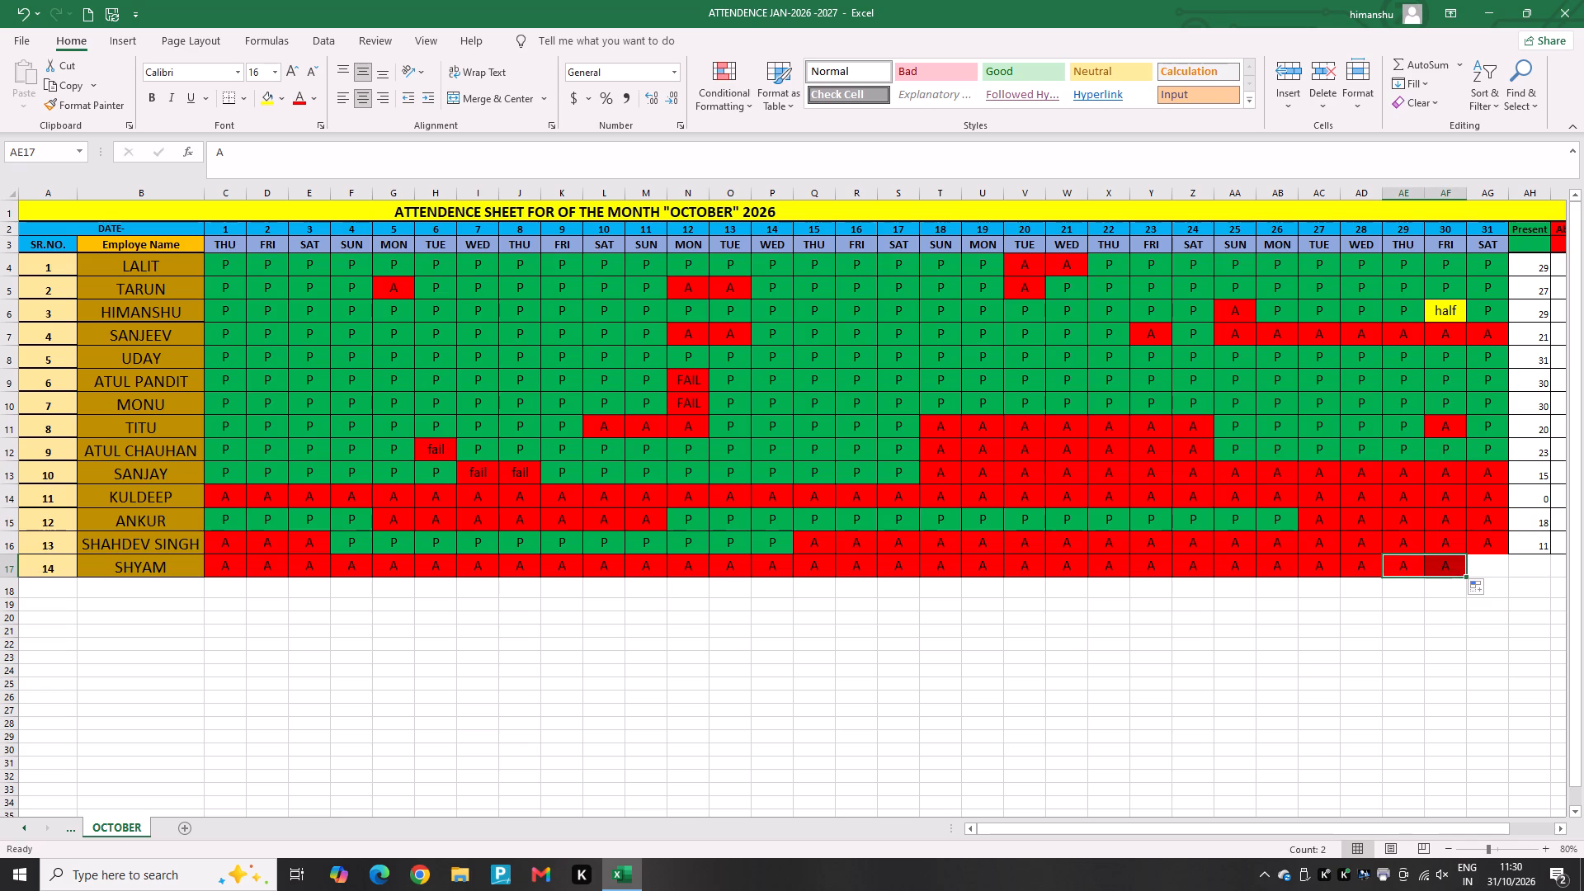
Mark SHYAM present on day 31 by copying a formatted P cell from ANKUR's row.
click(1267, 524)
key(ctrl+c)
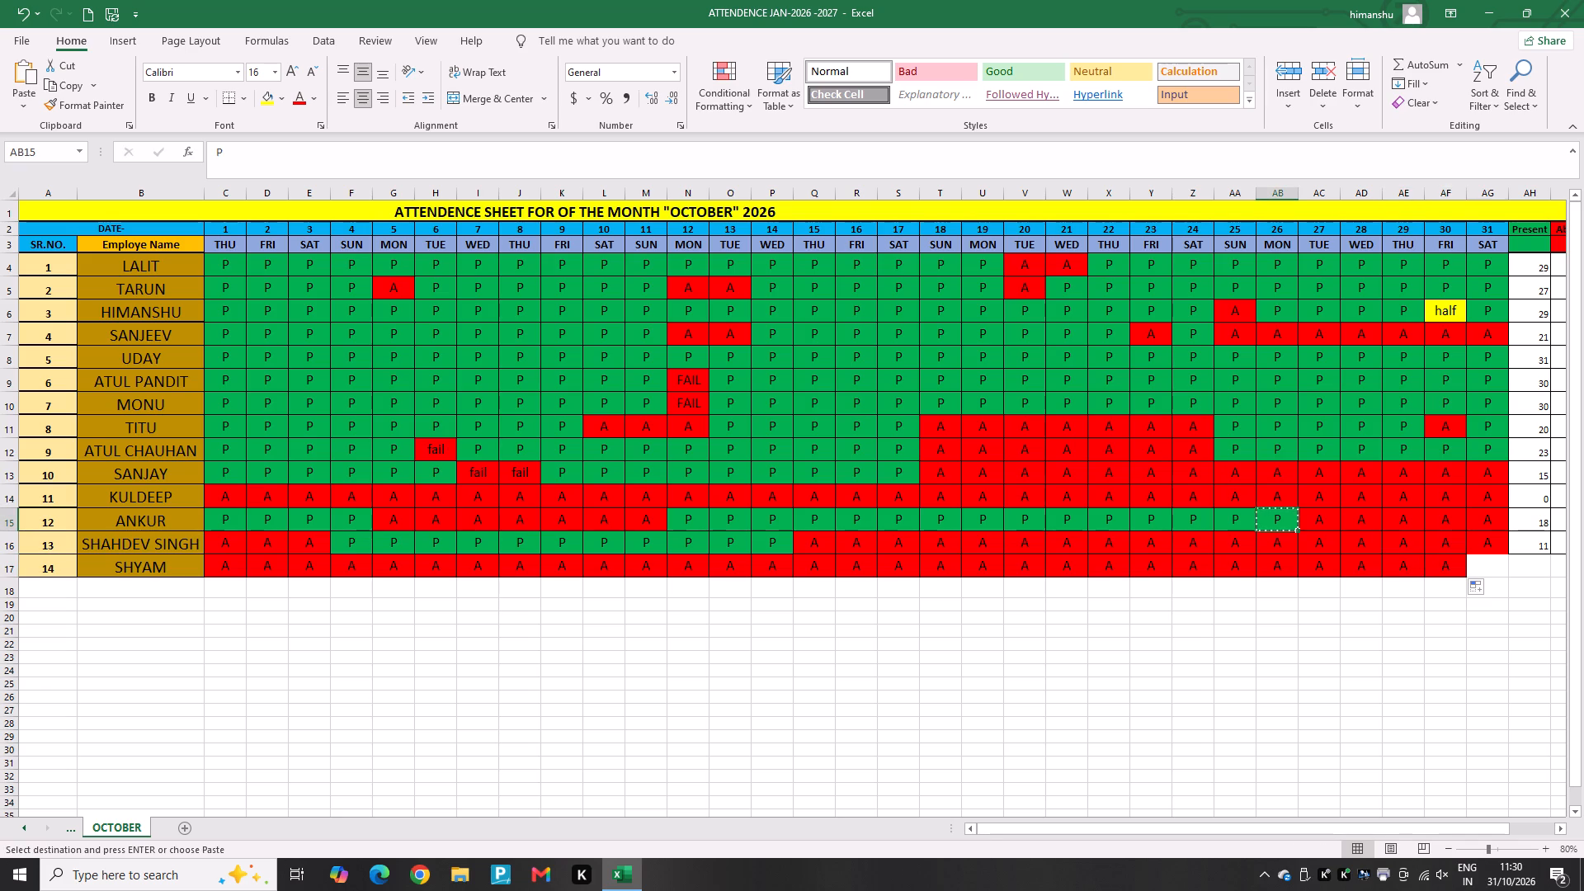
click(1478, 570)
key(ctrl+v)
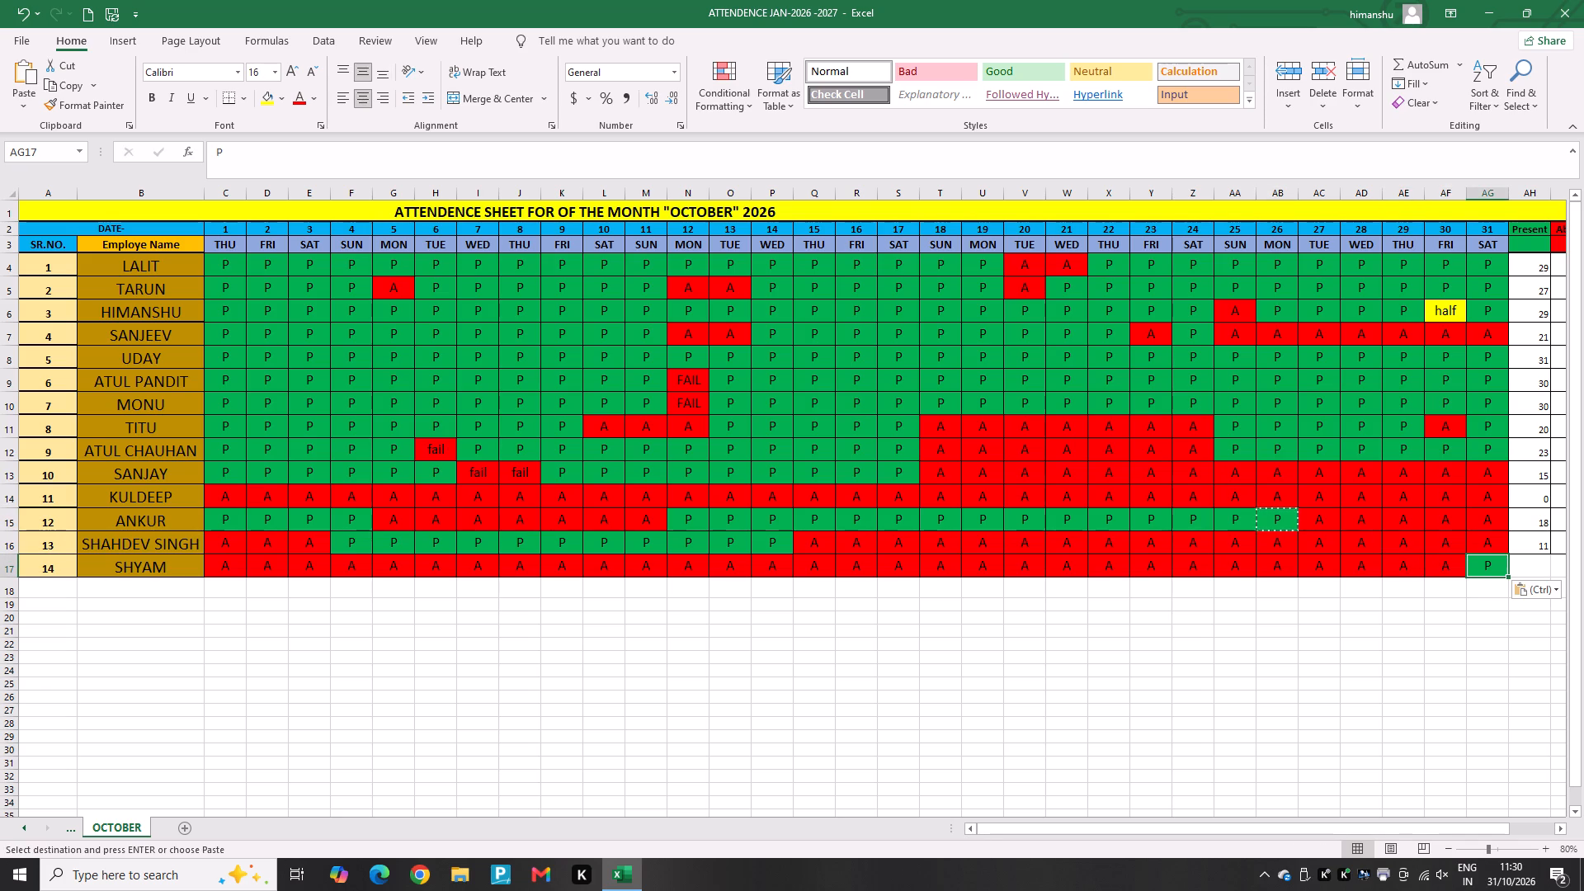
Extend the Present column's count formula from employee 13's row down to SHYAM's row.
click(1537, 565)
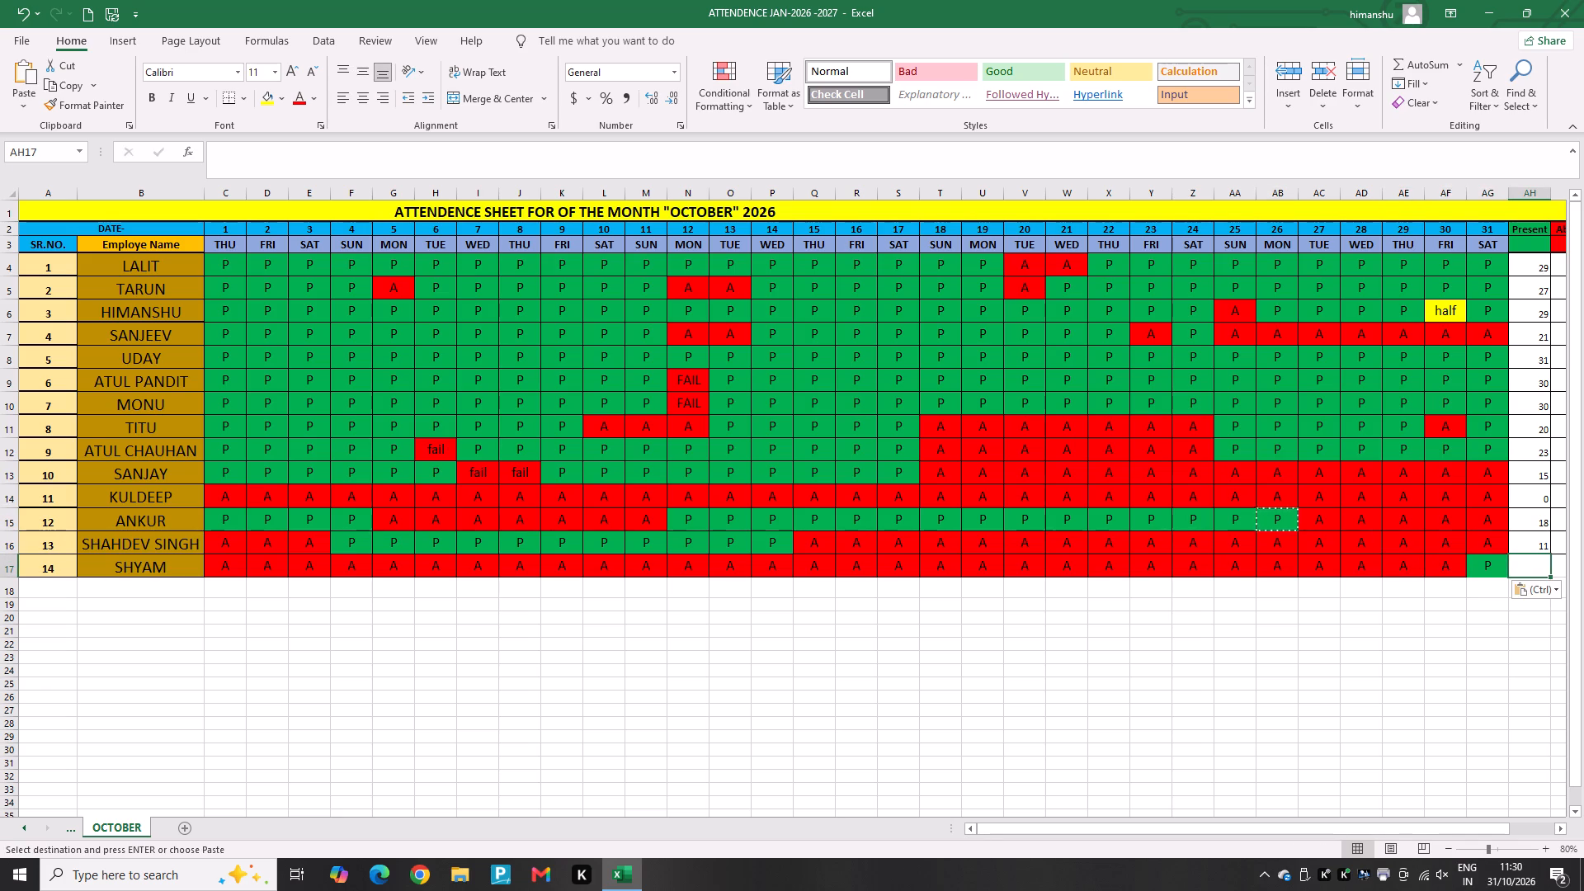
click(1534, 548)
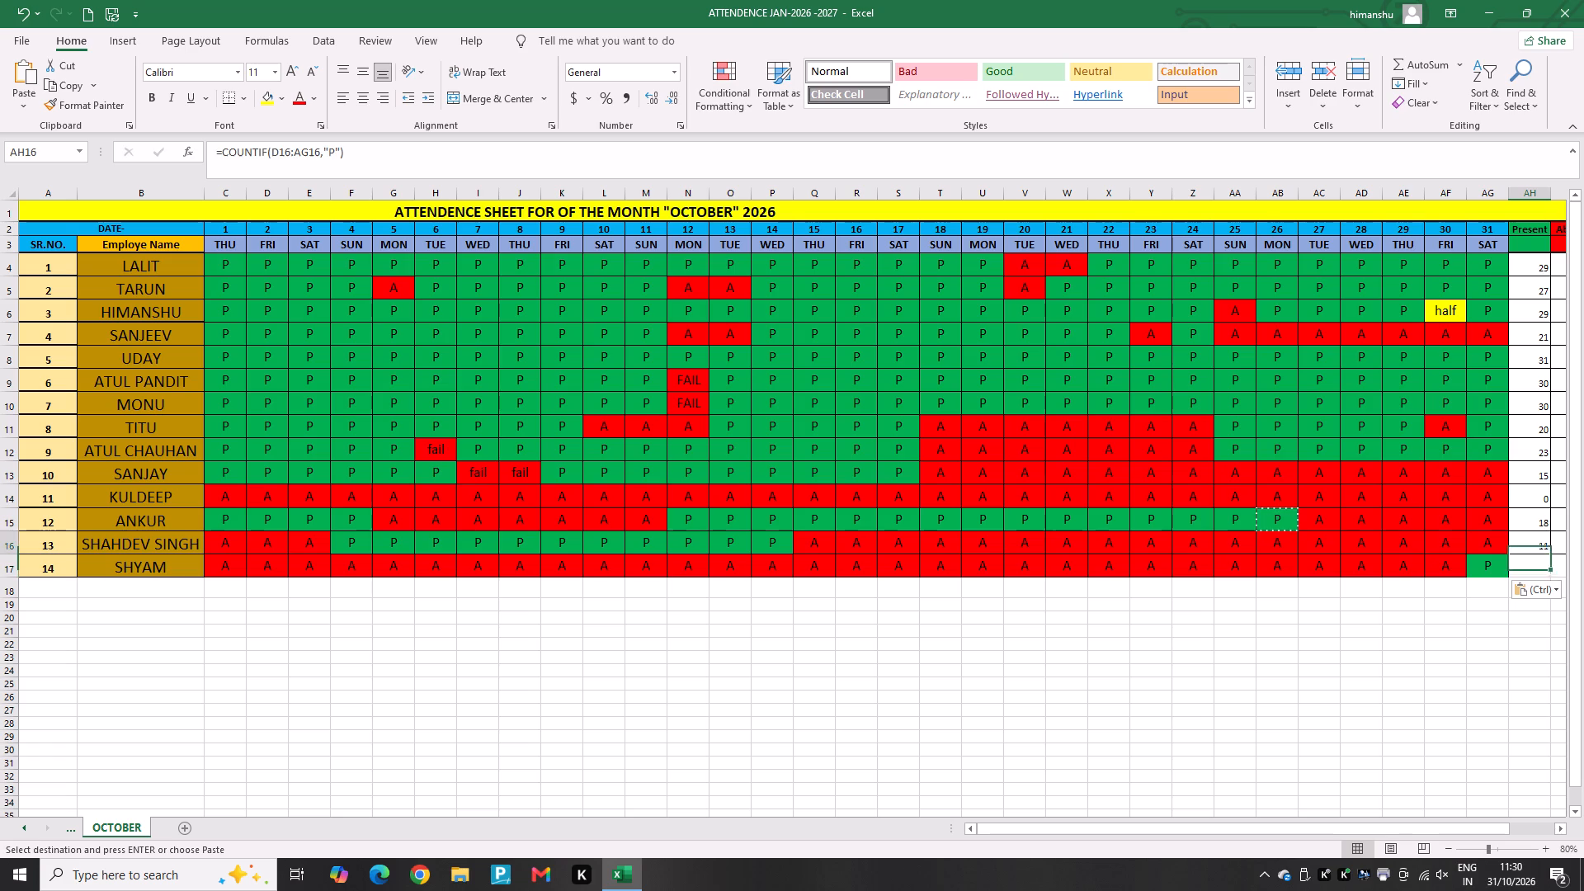
drag(1552, 554, 1553, 575)
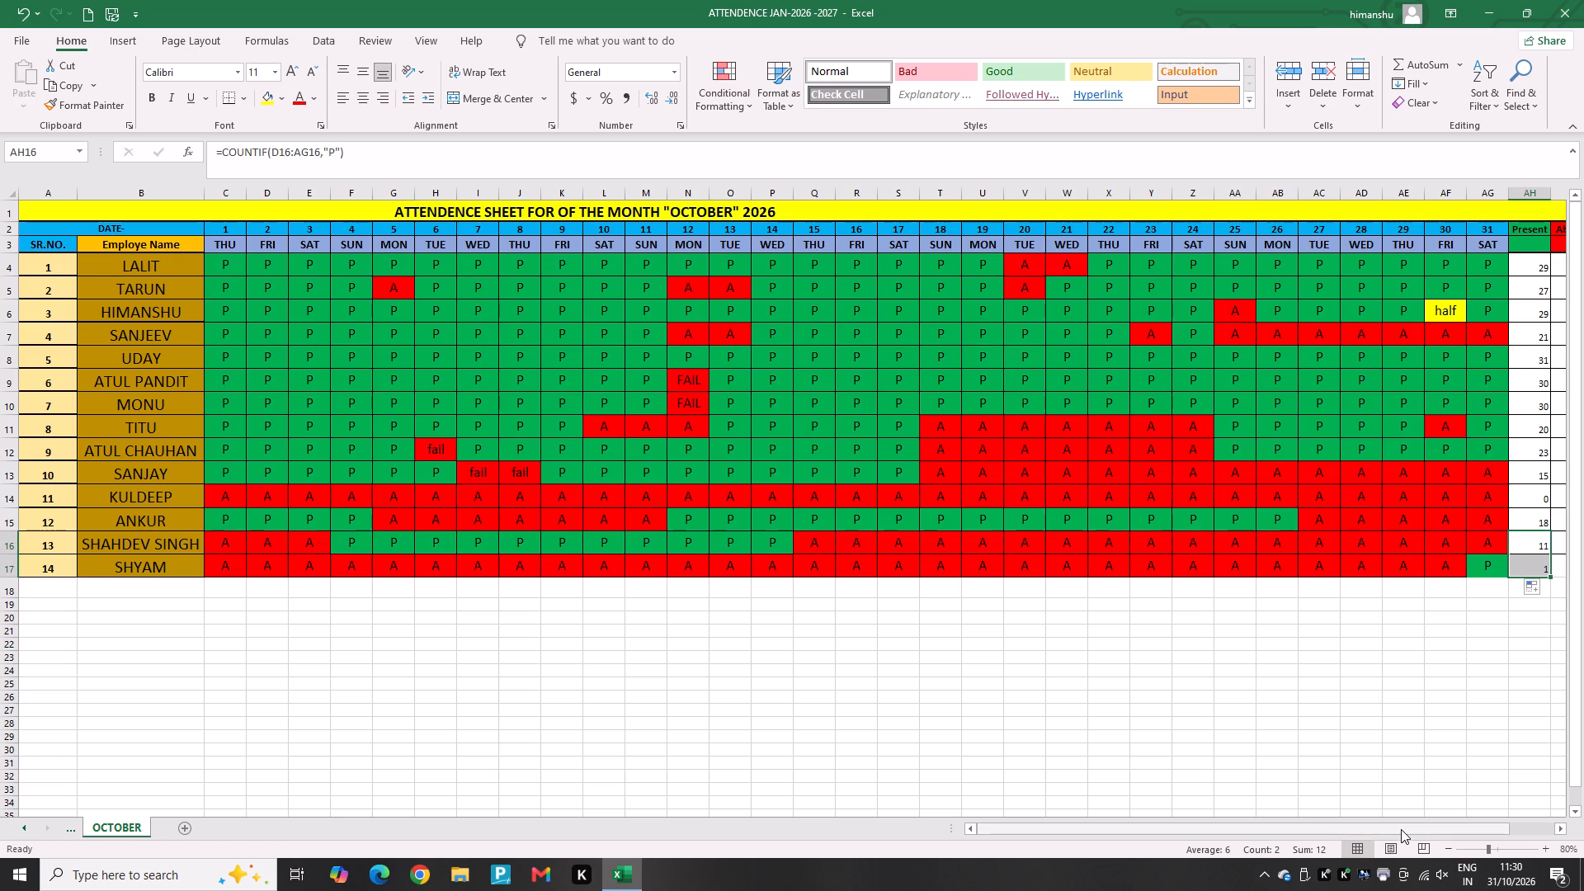
Extend the Absent and Holiday count formulas from employee 13's row down to SHYAM's row.
drag(1401, 829, 1427, 821)
click(1393, 552)
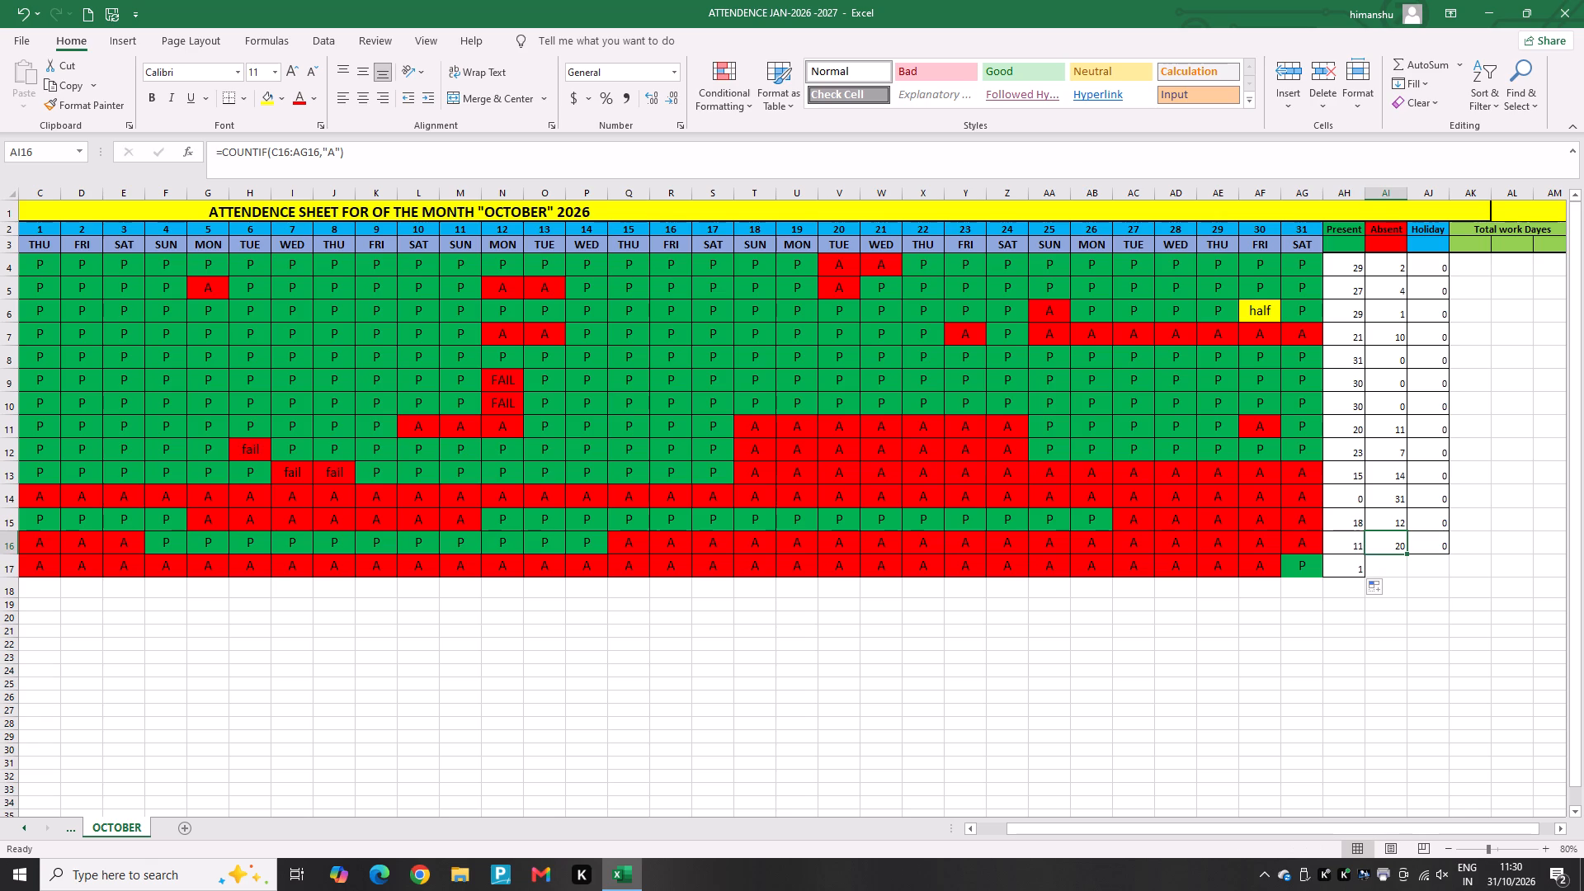
drag(1407, 552, 1400, 573)
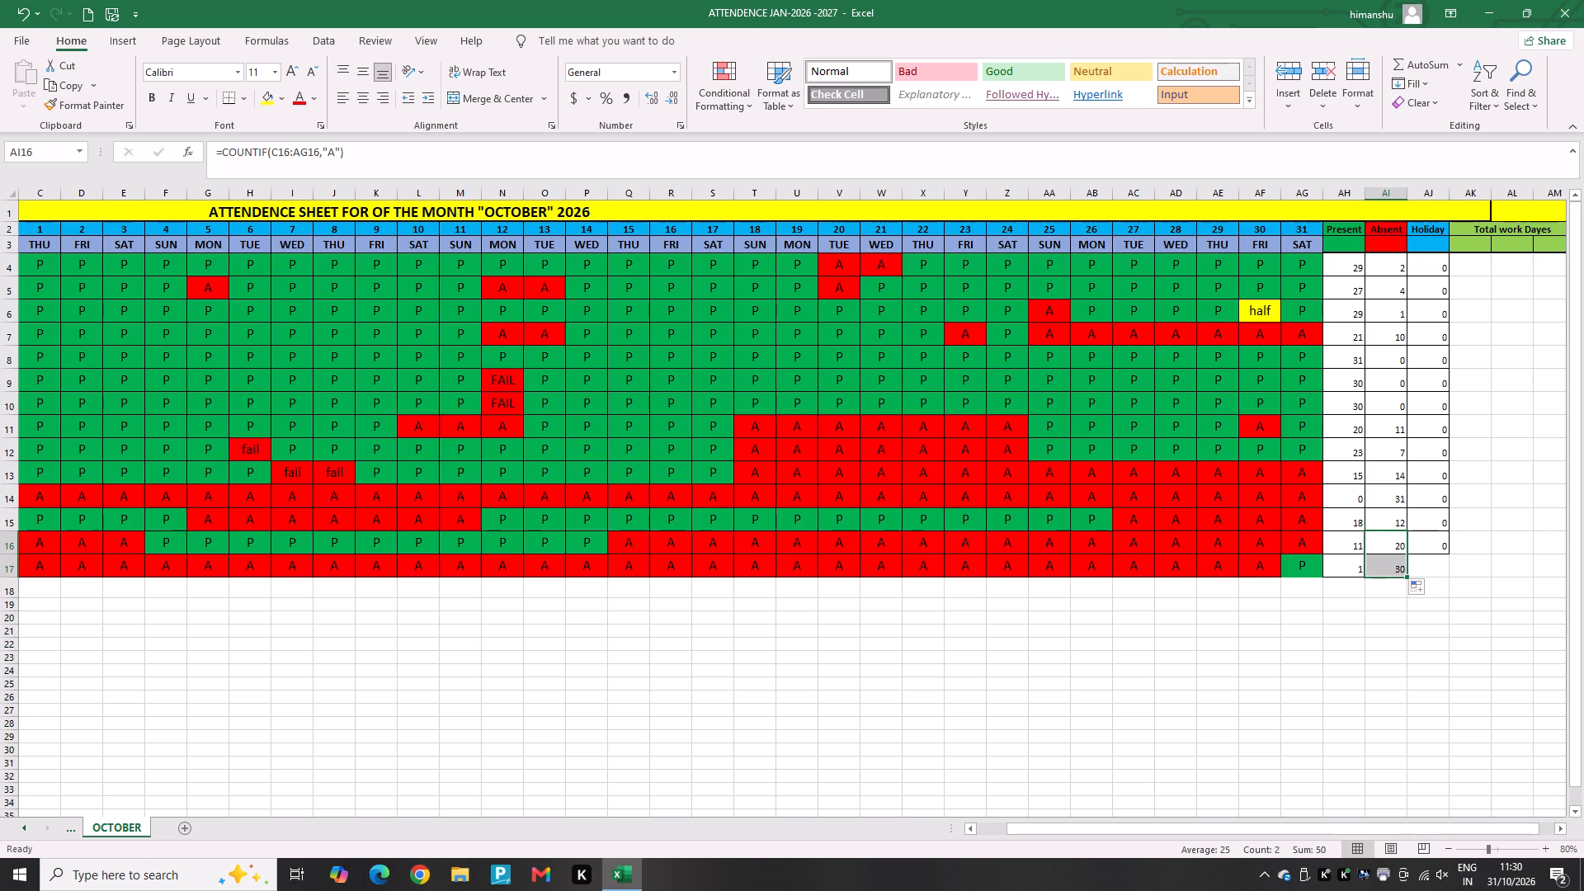
click(1440, 566)
click(1445, 546)
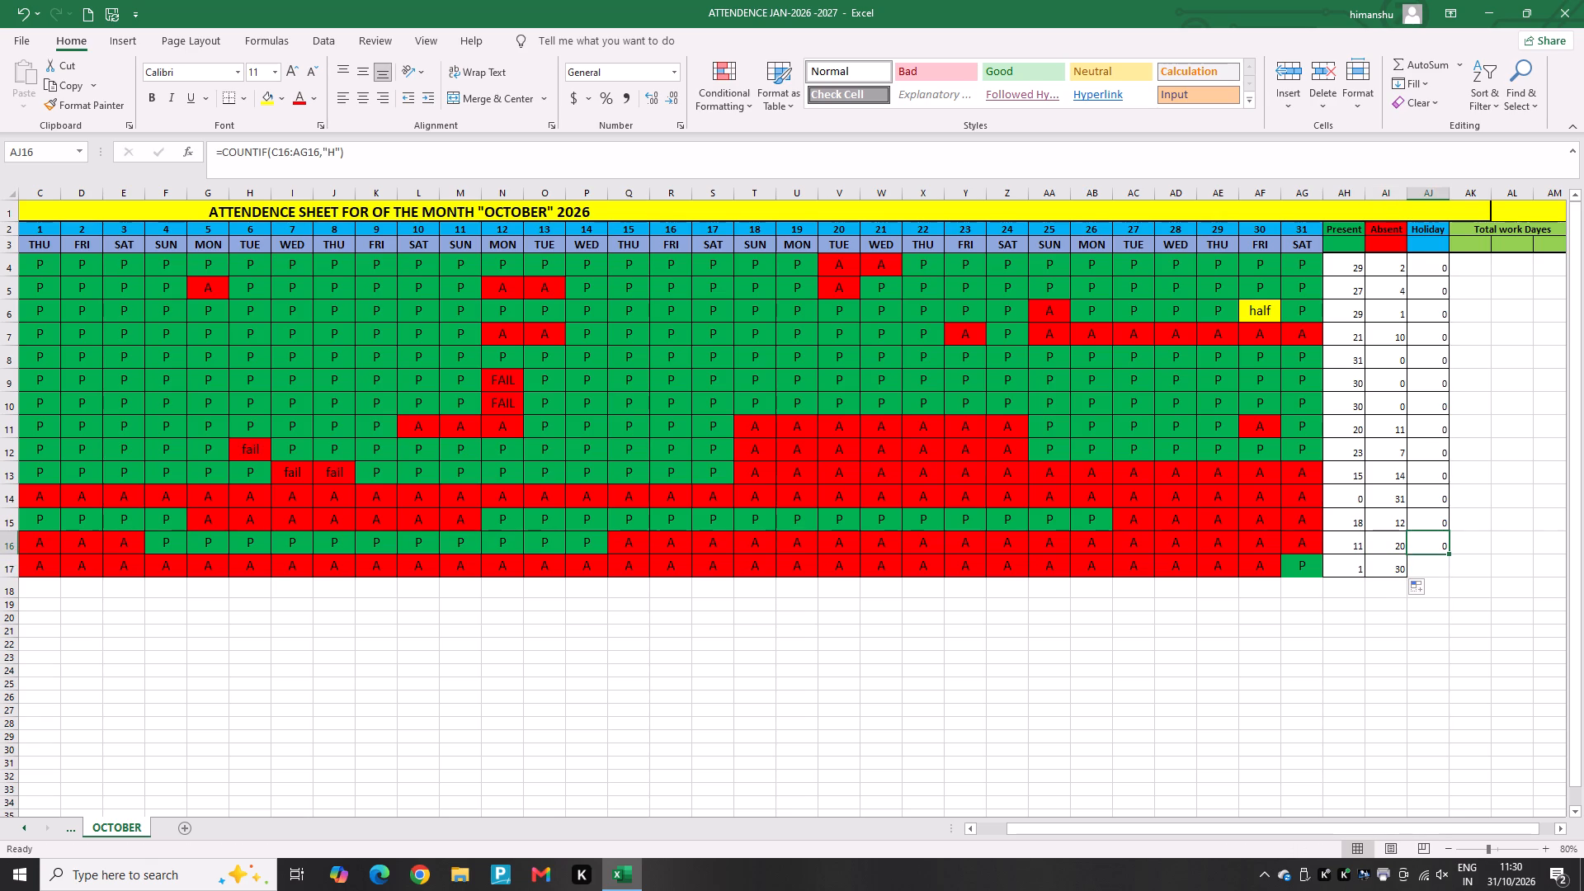
drag(1451, 556, 1446, 574)
click(1464, 561)
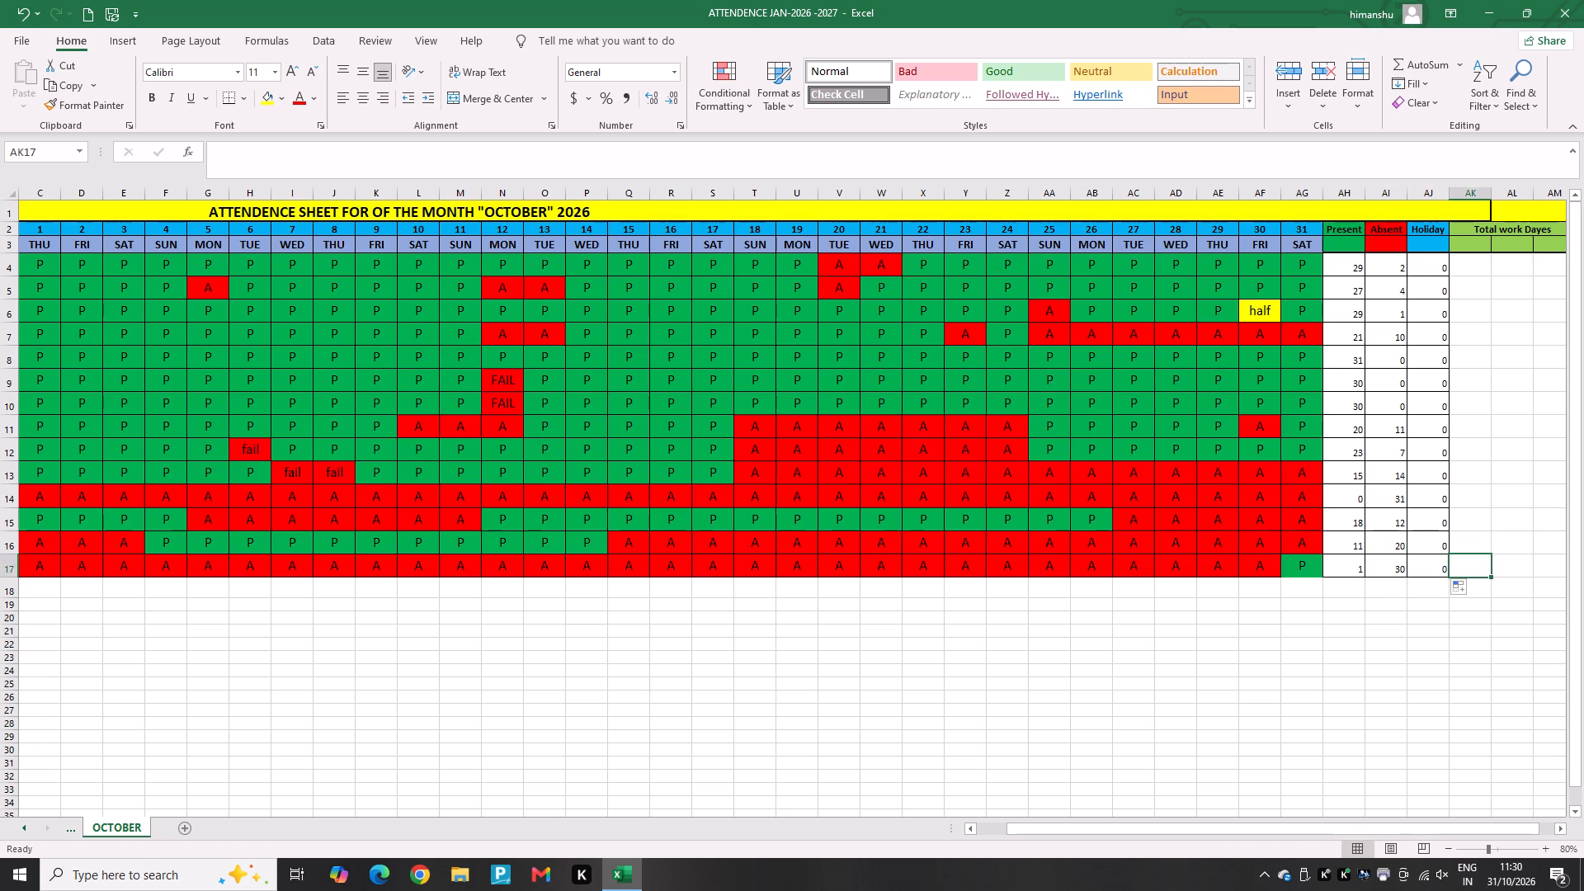
Save the attendance workbook with SHYAM's completed row.
click(1478, 245)
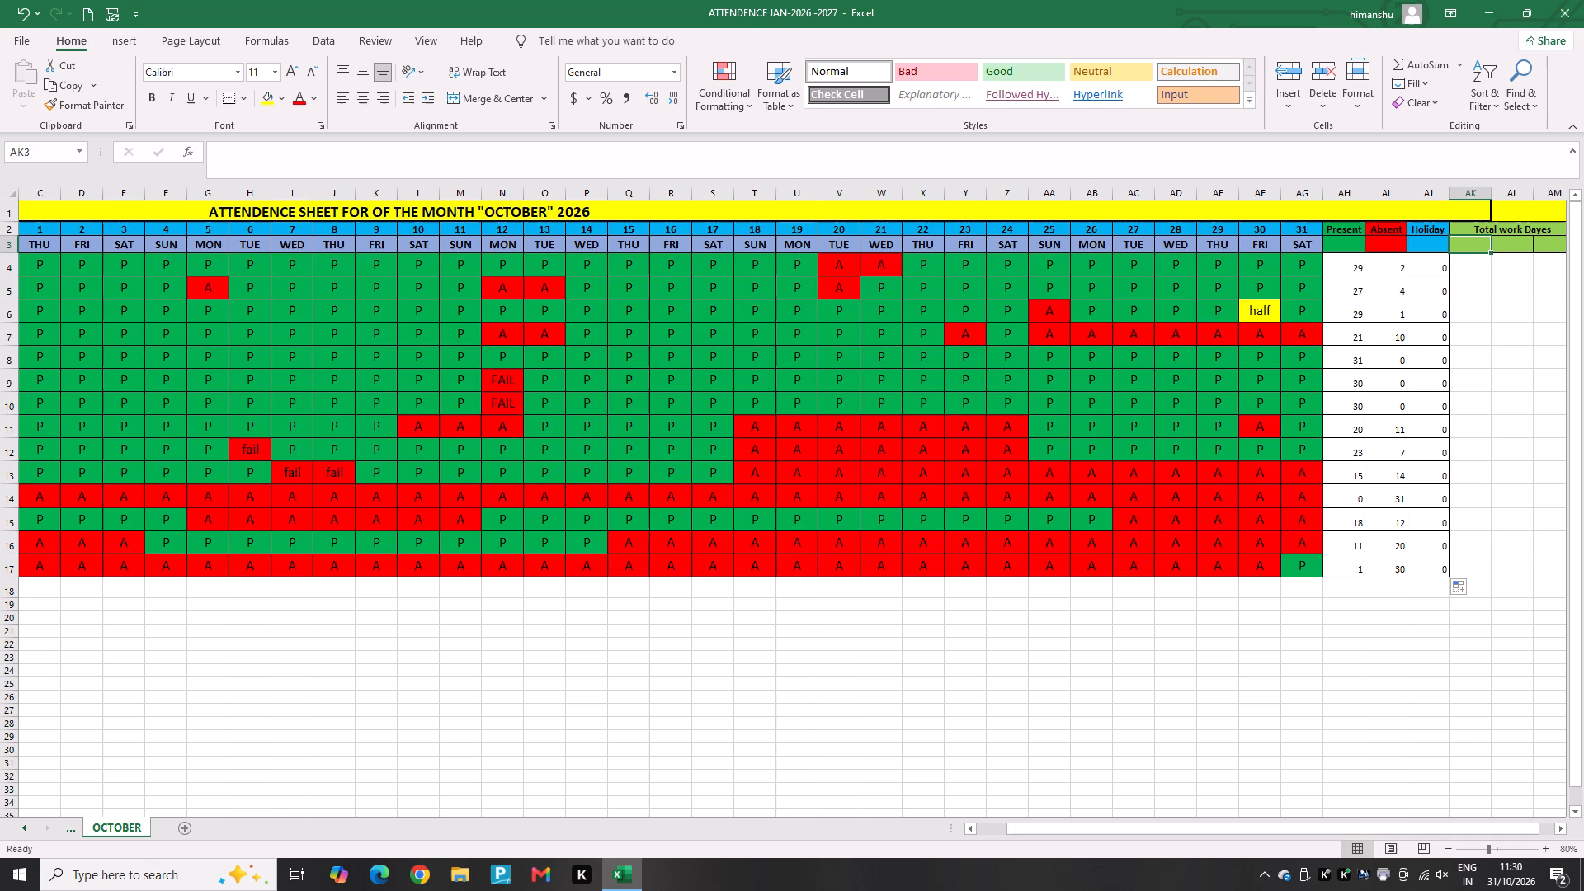
key(ctrl+s)
click(1237, 612)
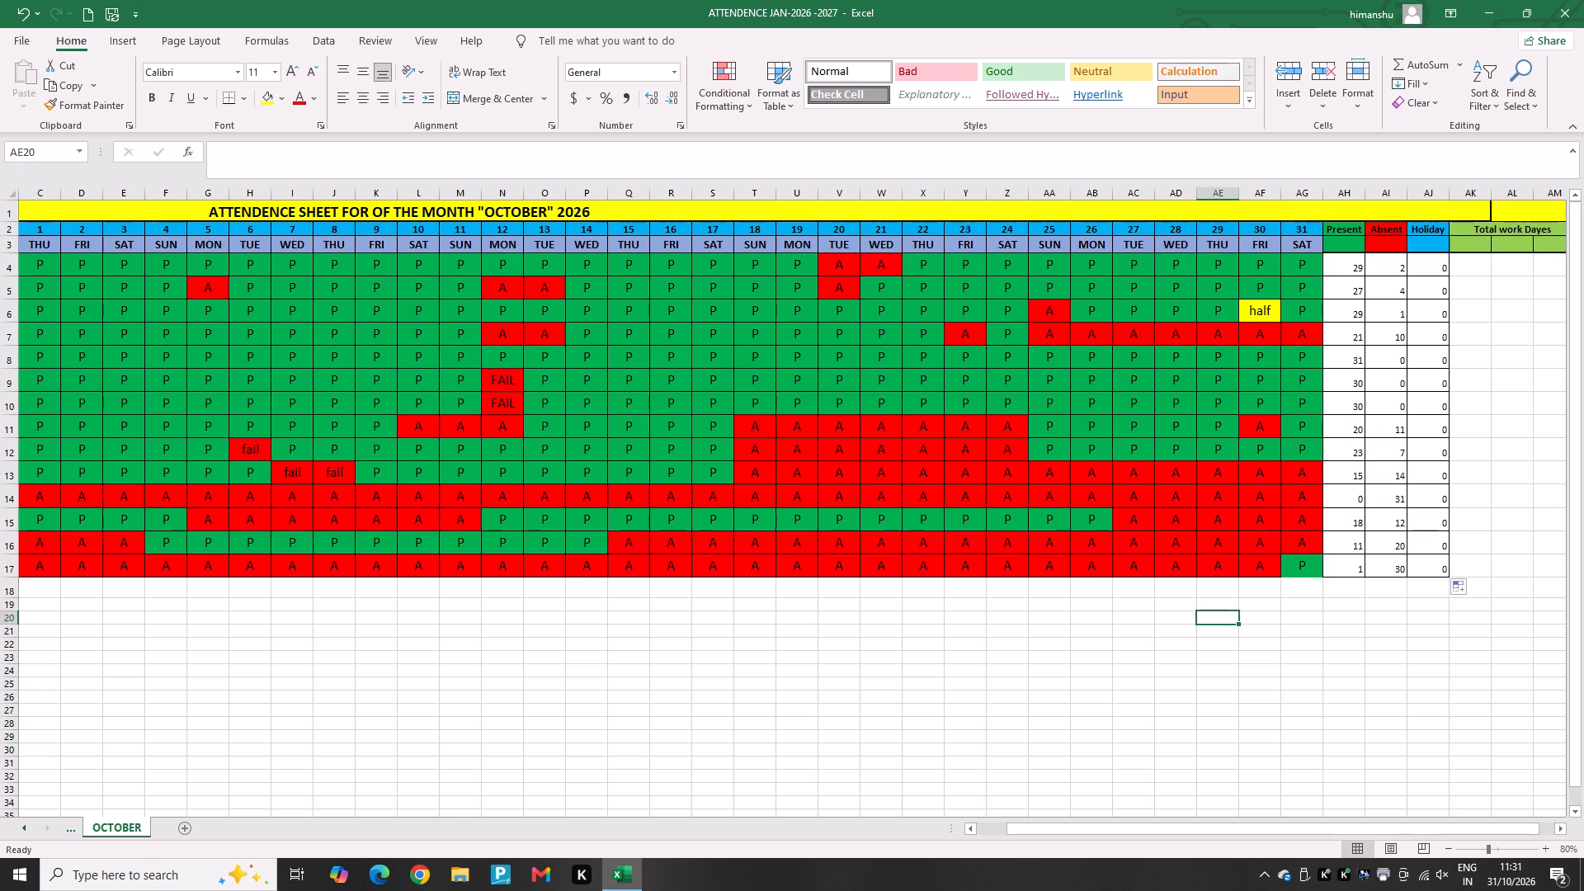
key(ctrl+s)
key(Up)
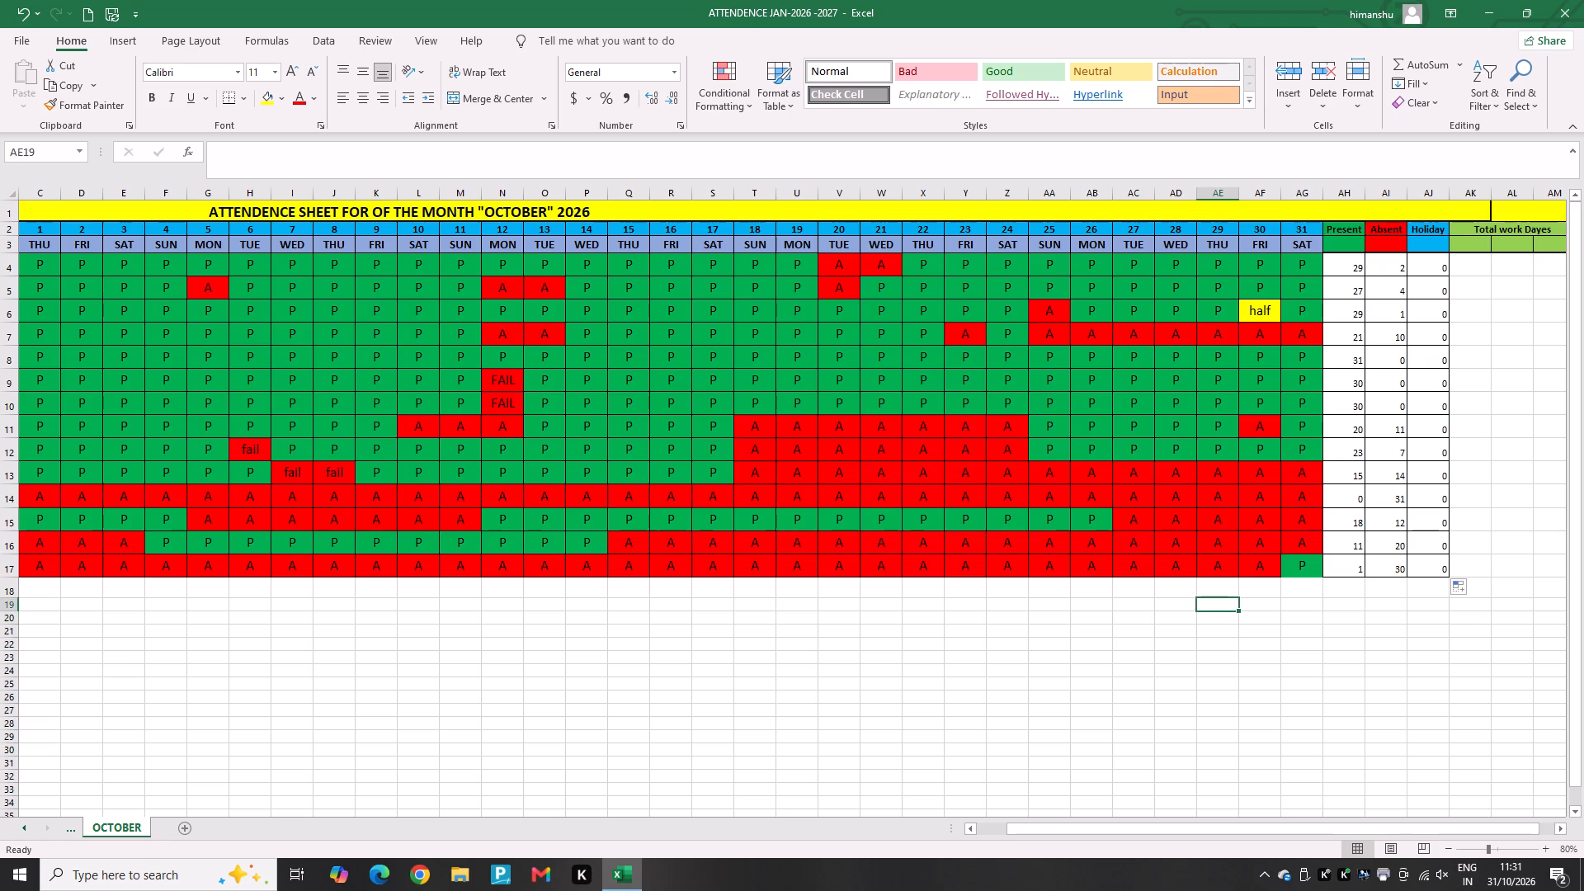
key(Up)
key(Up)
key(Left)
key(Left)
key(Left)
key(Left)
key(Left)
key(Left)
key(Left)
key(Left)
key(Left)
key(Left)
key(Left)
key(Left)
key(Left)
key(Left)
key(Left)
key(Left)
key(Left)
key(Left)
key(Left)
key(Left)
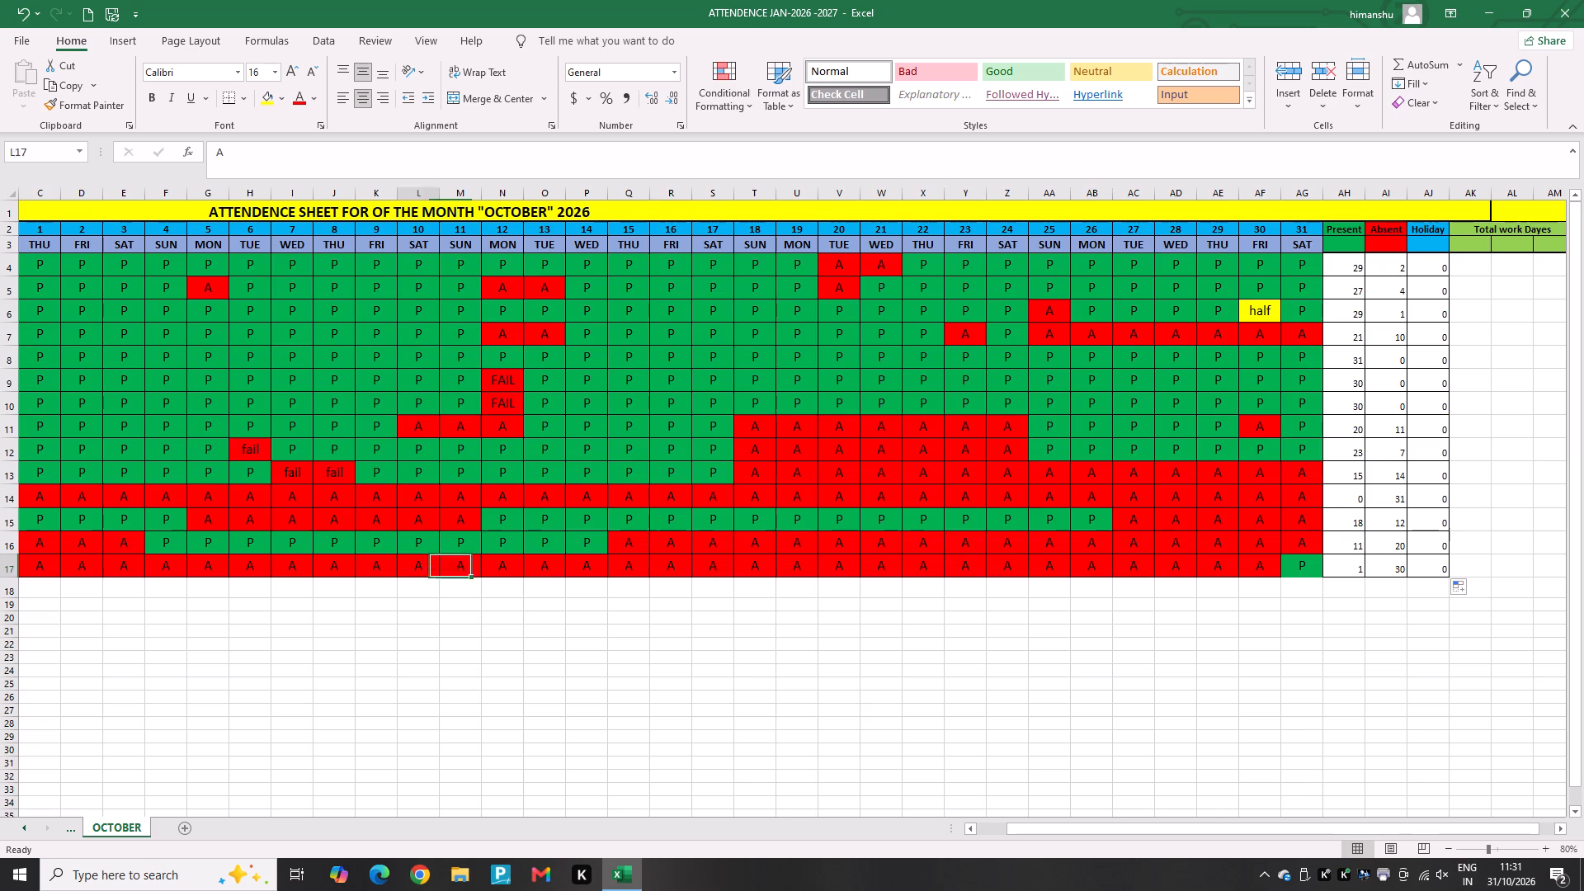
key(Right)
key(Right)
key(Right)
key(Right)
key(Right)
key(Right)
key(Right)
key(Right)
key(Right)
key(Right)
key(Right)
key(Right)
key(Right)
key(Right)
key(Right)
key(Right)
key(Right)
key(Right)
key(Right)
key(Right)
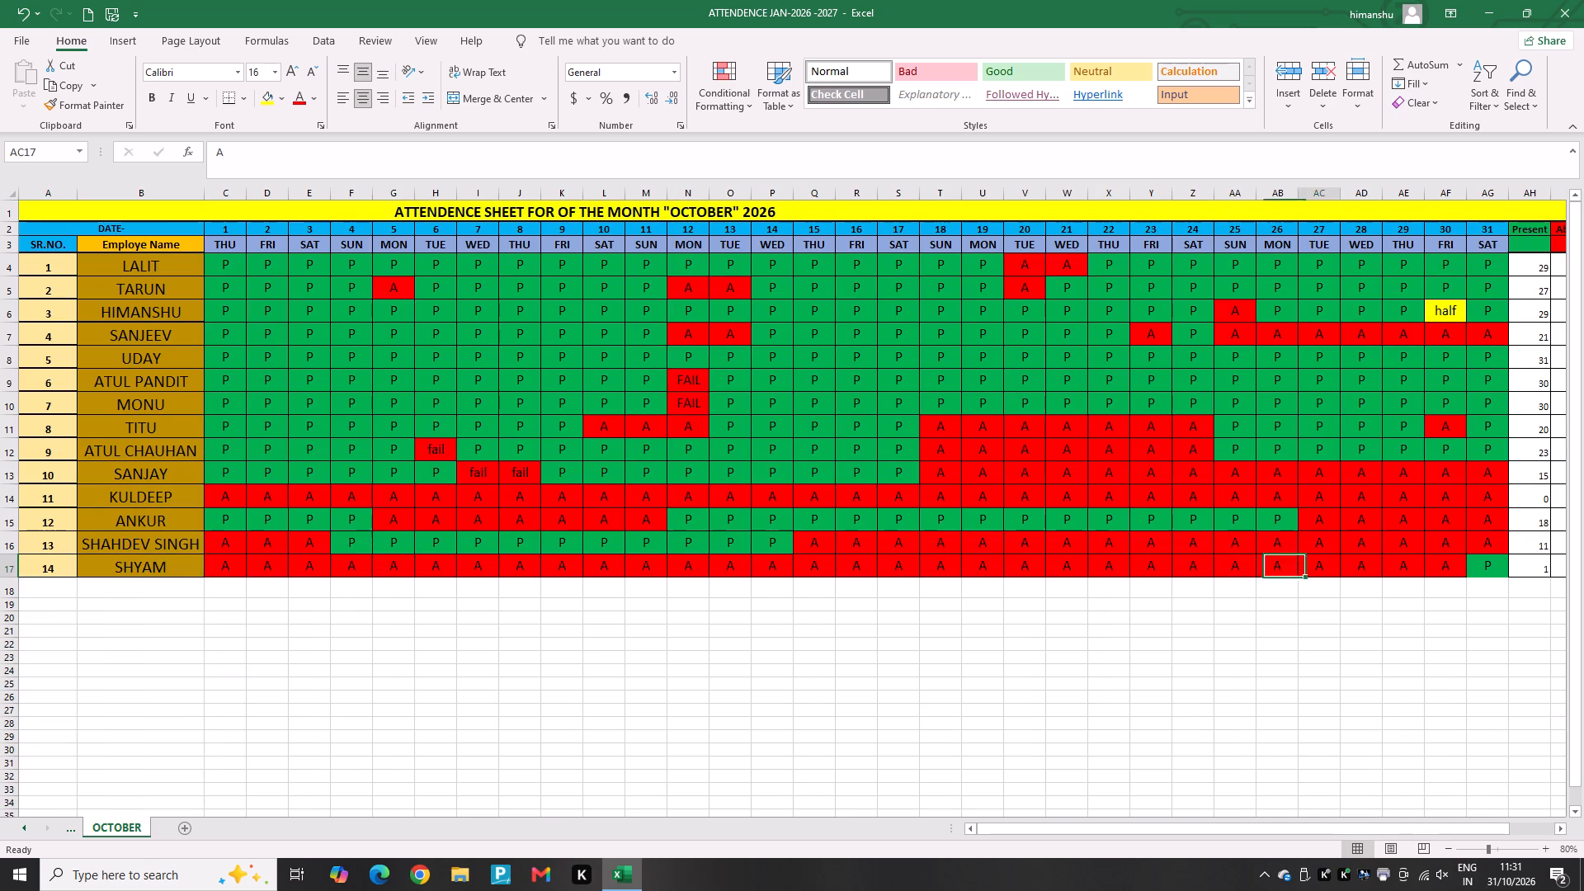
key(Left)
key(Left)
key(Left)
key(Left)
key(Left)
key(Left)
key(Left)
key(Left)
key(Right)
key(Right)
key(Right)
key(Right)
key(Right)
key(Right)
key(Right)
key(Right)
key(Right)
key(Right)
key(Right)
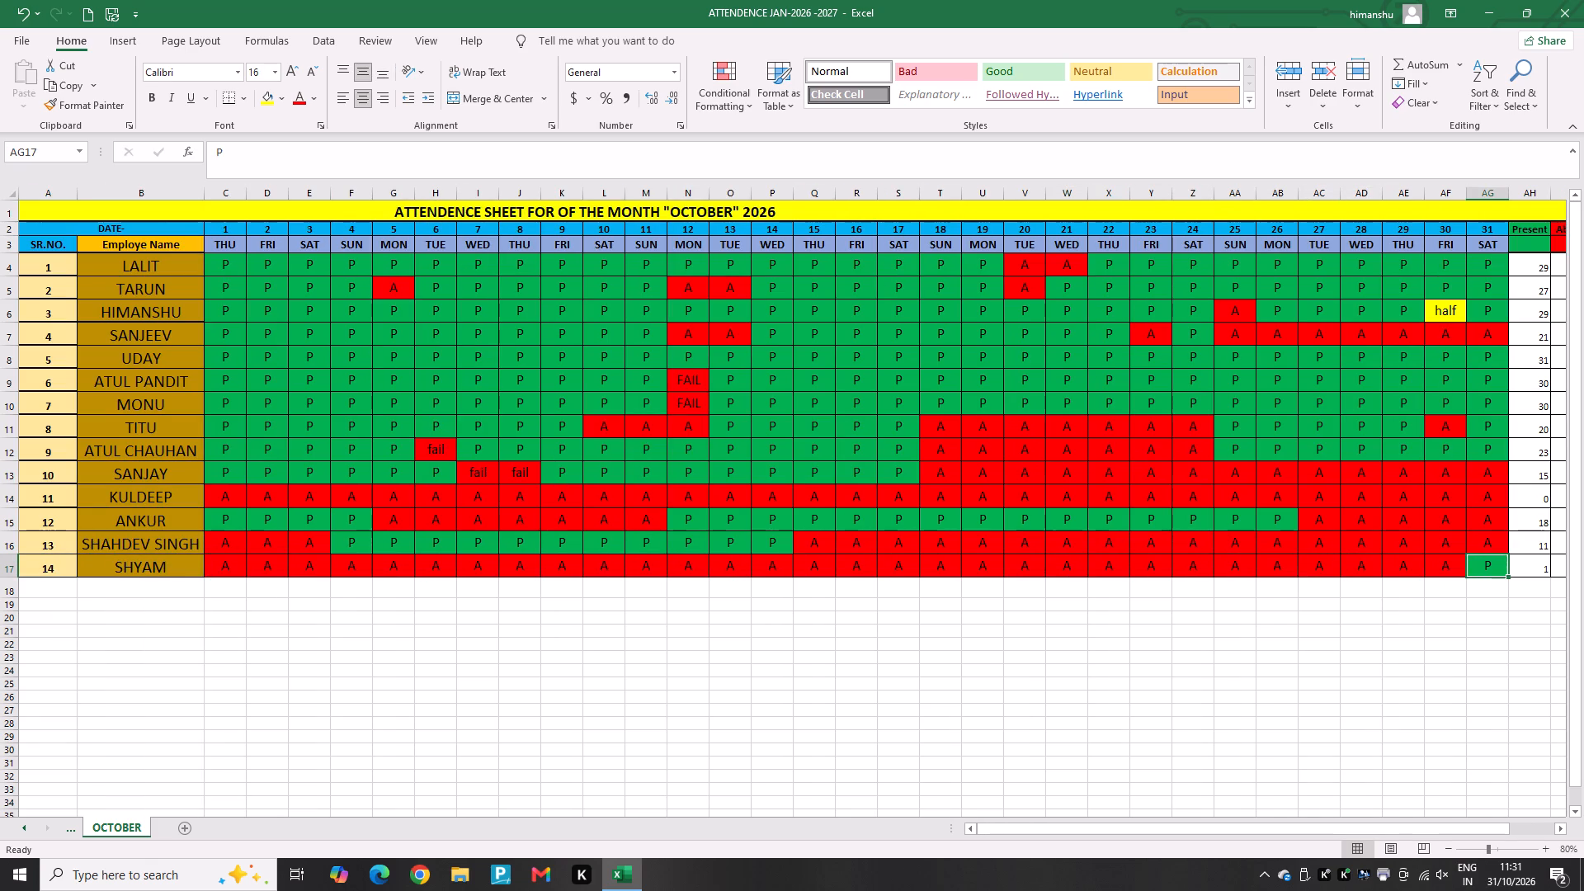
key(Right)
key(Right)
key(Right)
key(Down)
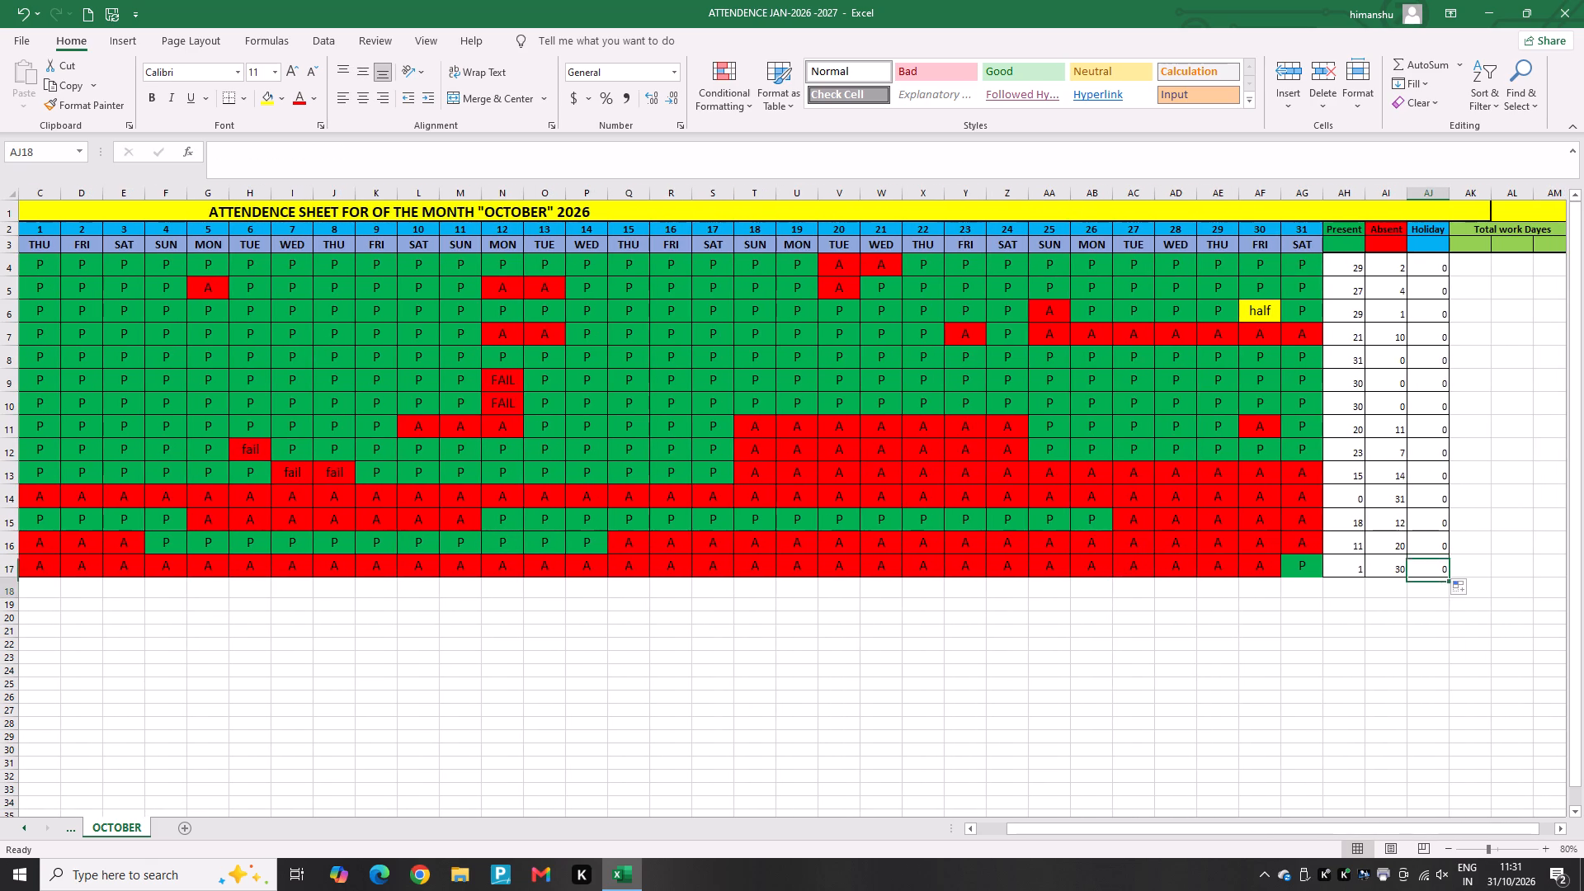
Save the attendance workbook again before leaving it.
key(ctrl+s)
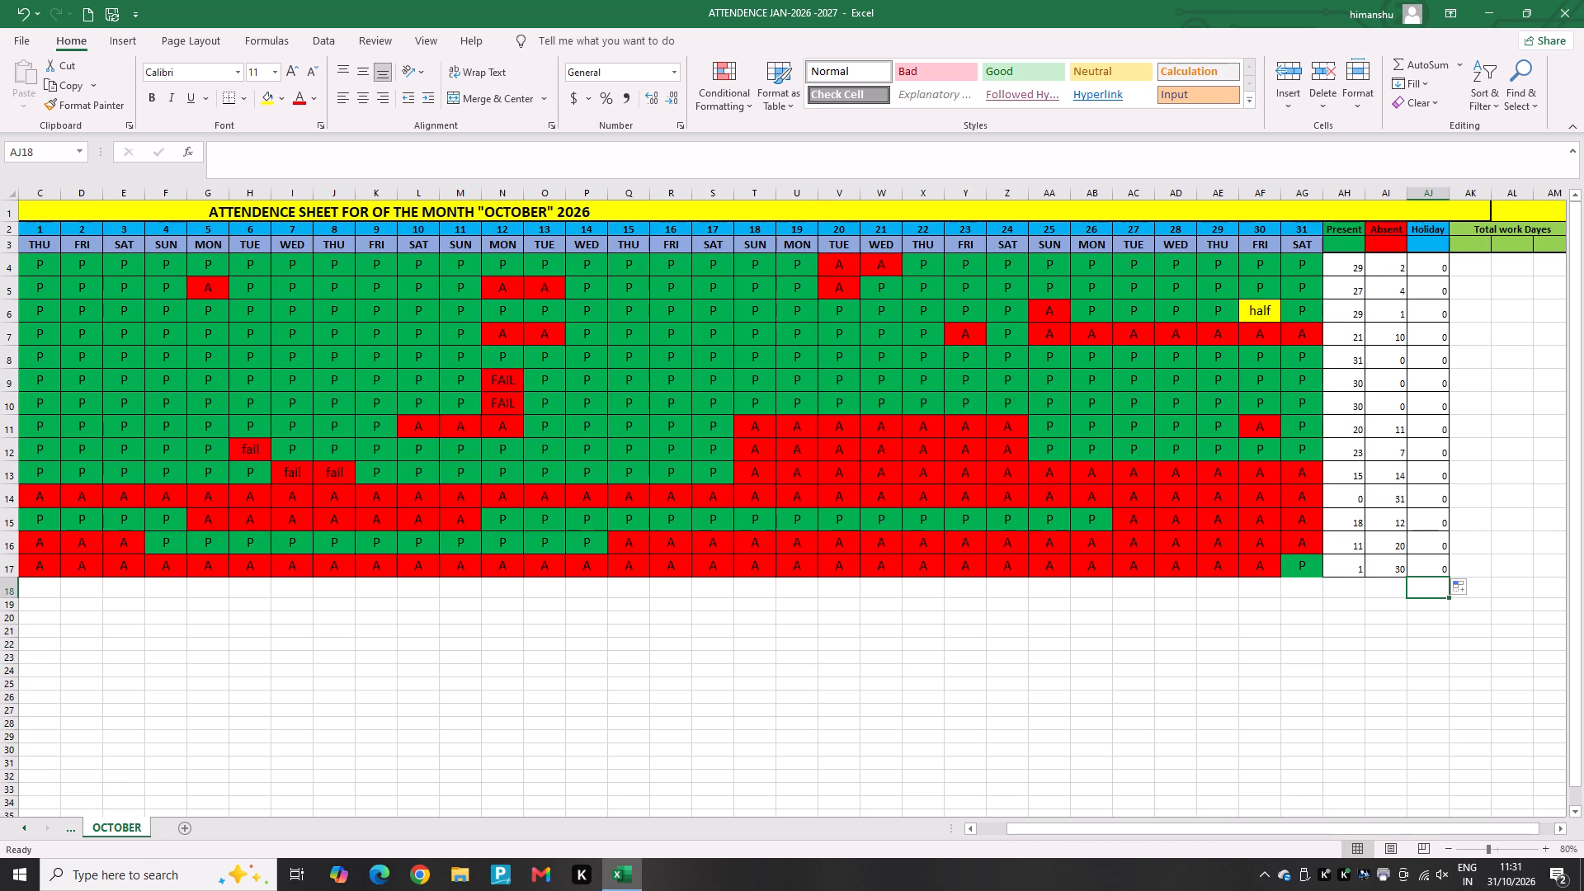
key(ctrl+s)
key(ctrl+s)
Minimize the attendance workbook and open the GLS DSR REPORT APRIL 2026 workbook from the desktop.
click(1478, 13)
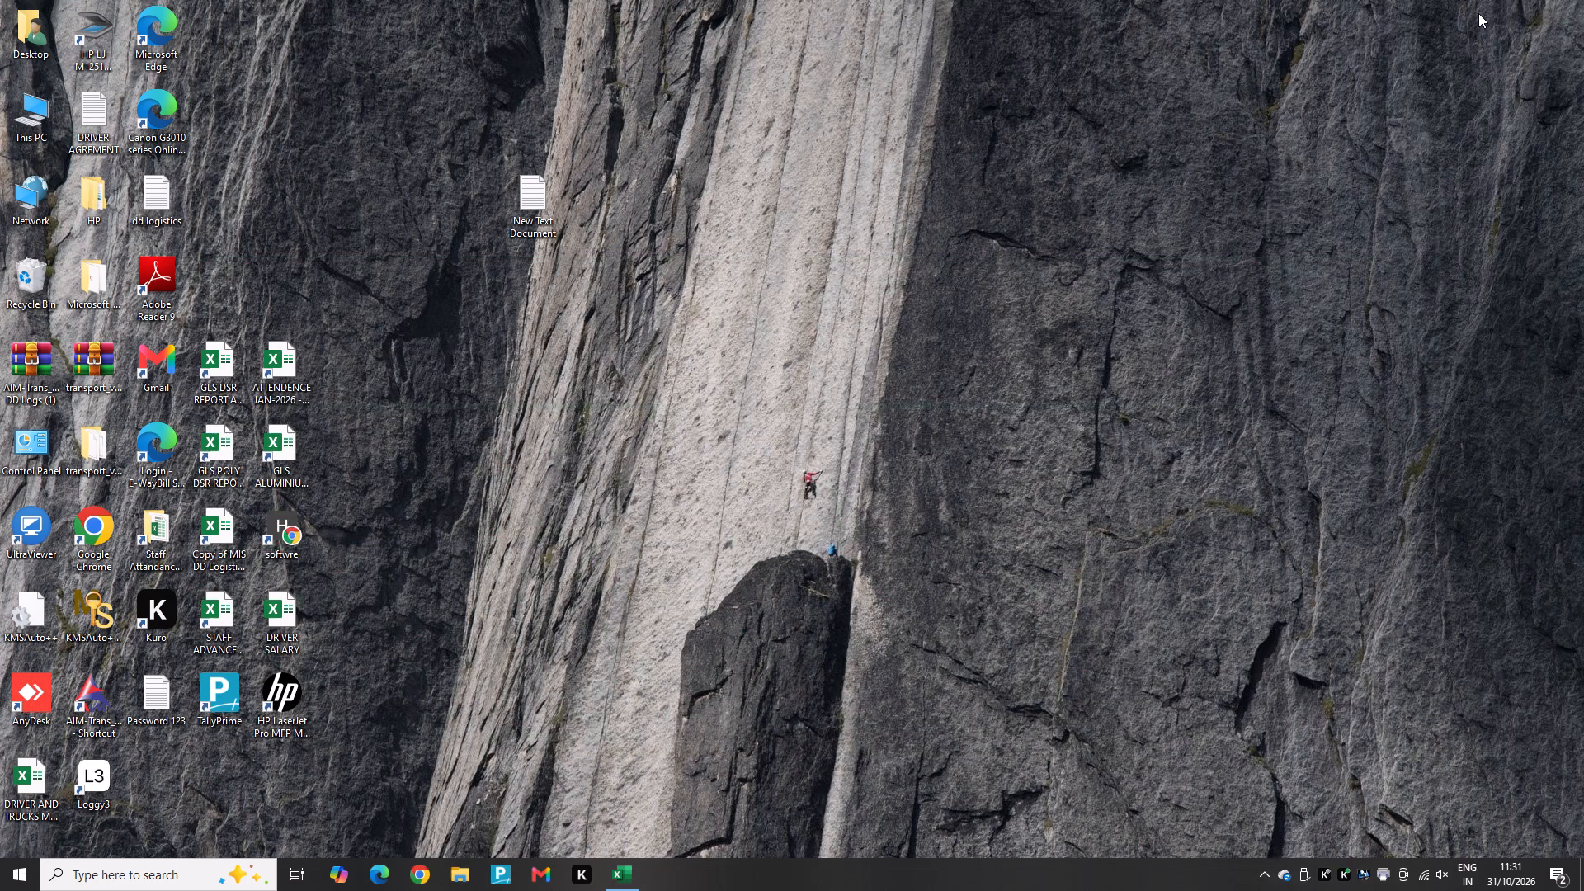
double_click(206, 372)
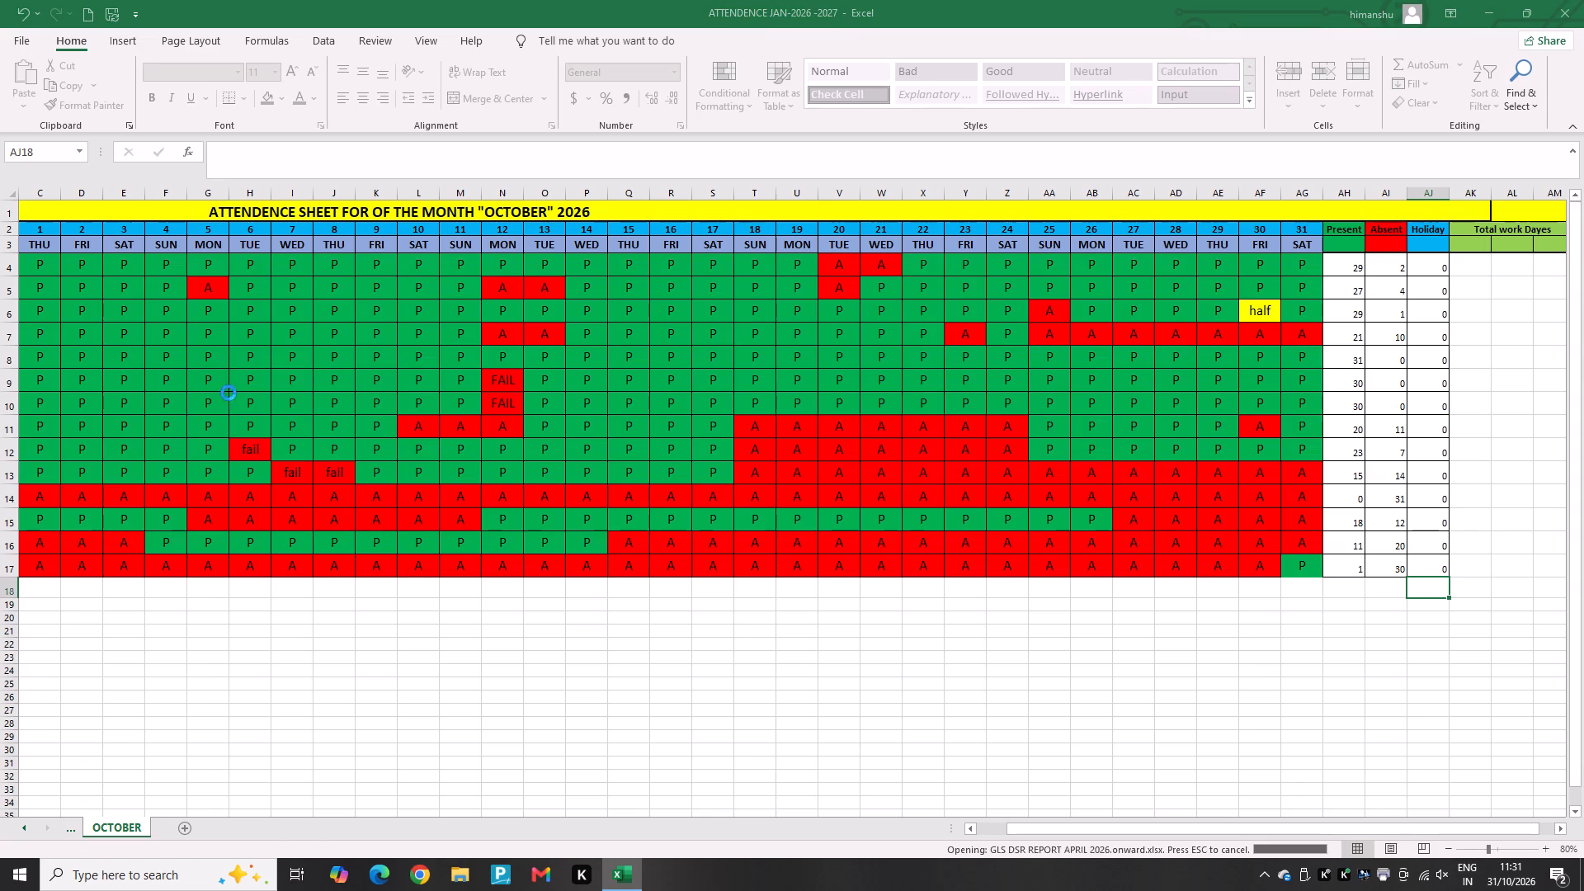
click(176, 450)
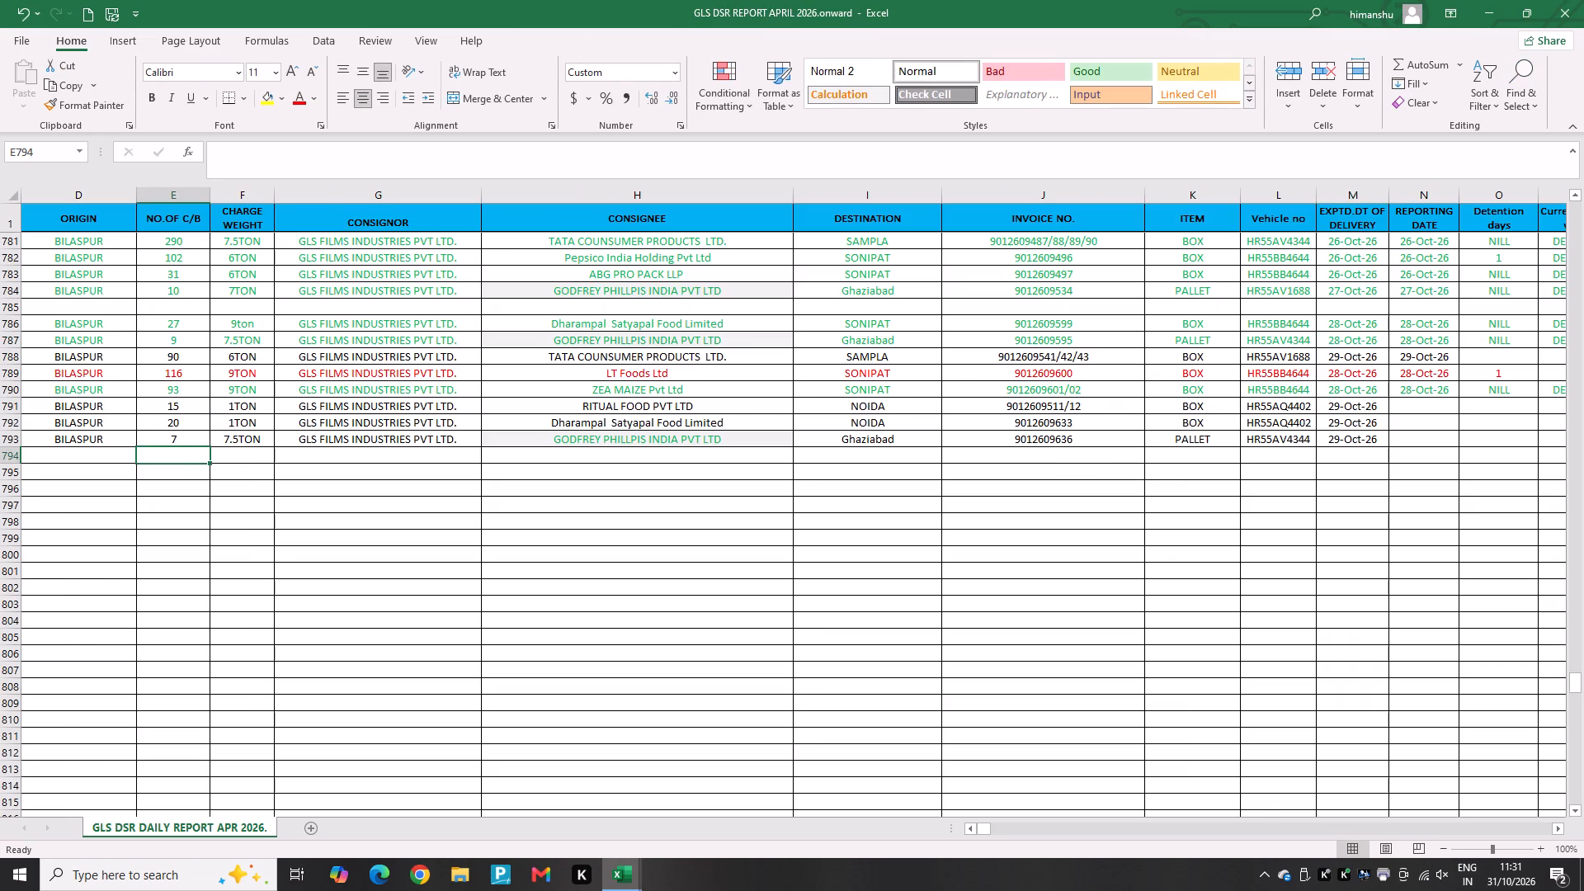
key(Left)
key(Left)
key(Left)
key(Left)
key(Left)
key(Left)
key(Left)
key(Left)
key(Left)
key(Left)
key(Left)
key(Right)
key(Right)
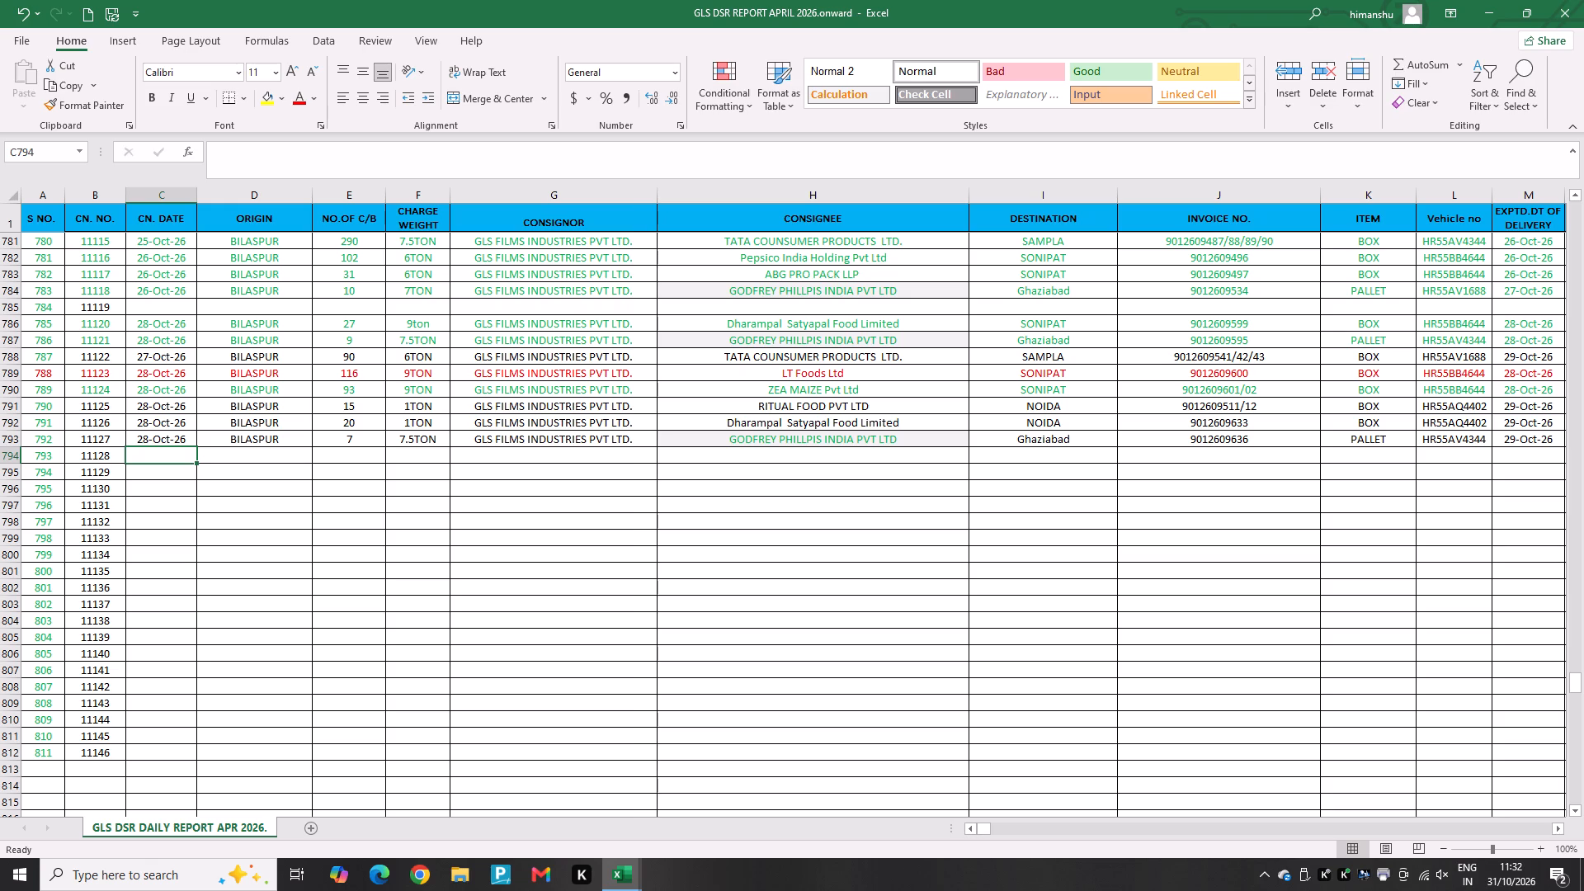
text(28-OCT-)
key(2)
key(6)
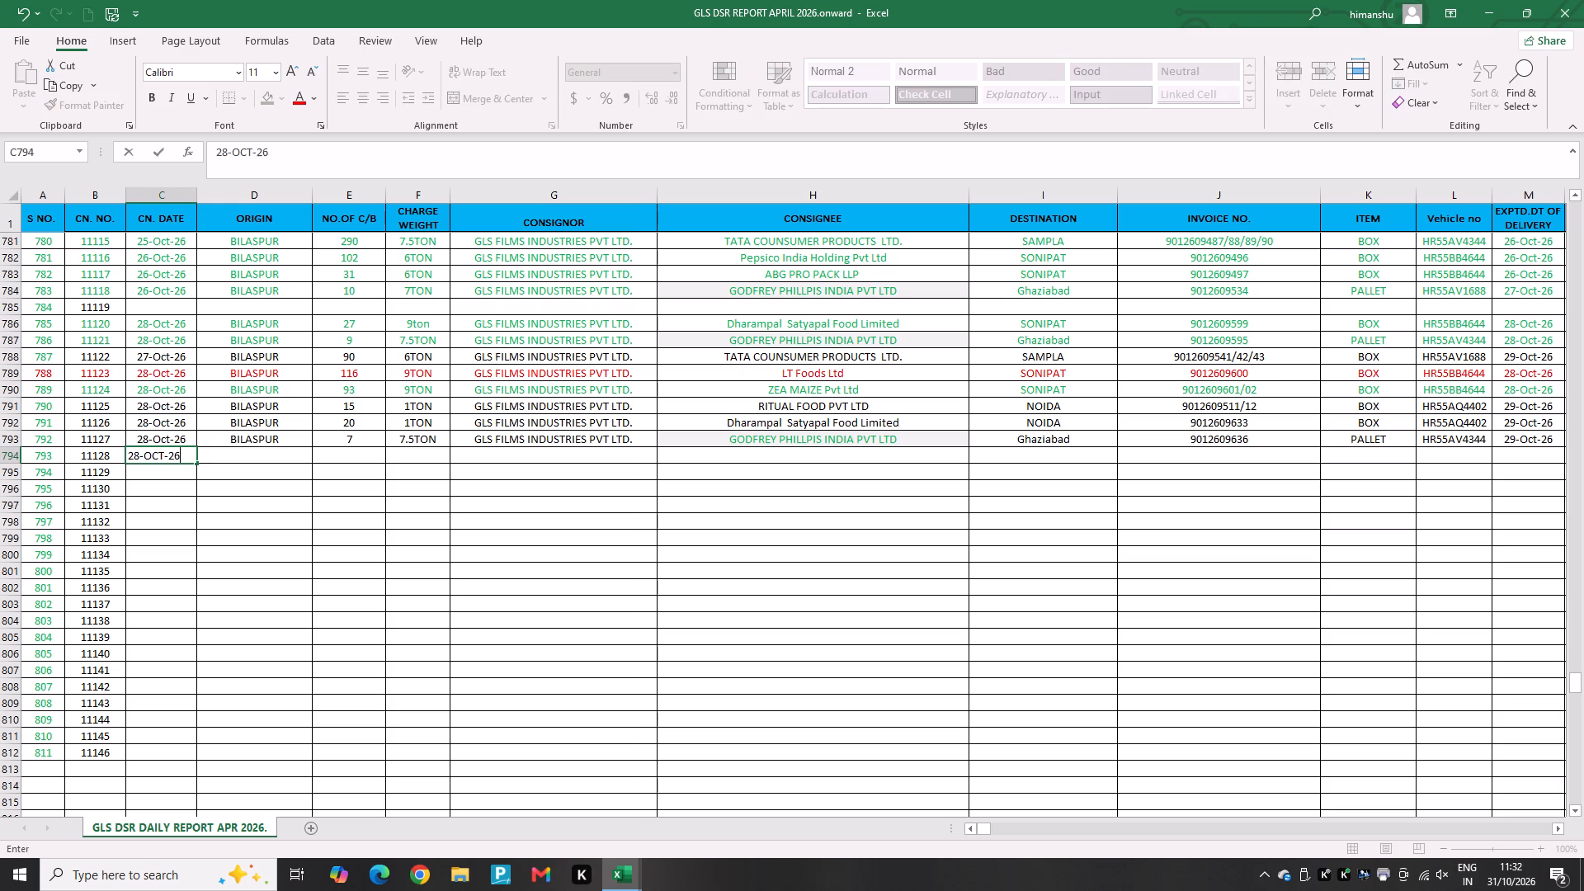
key(Right)
text(BILAS)
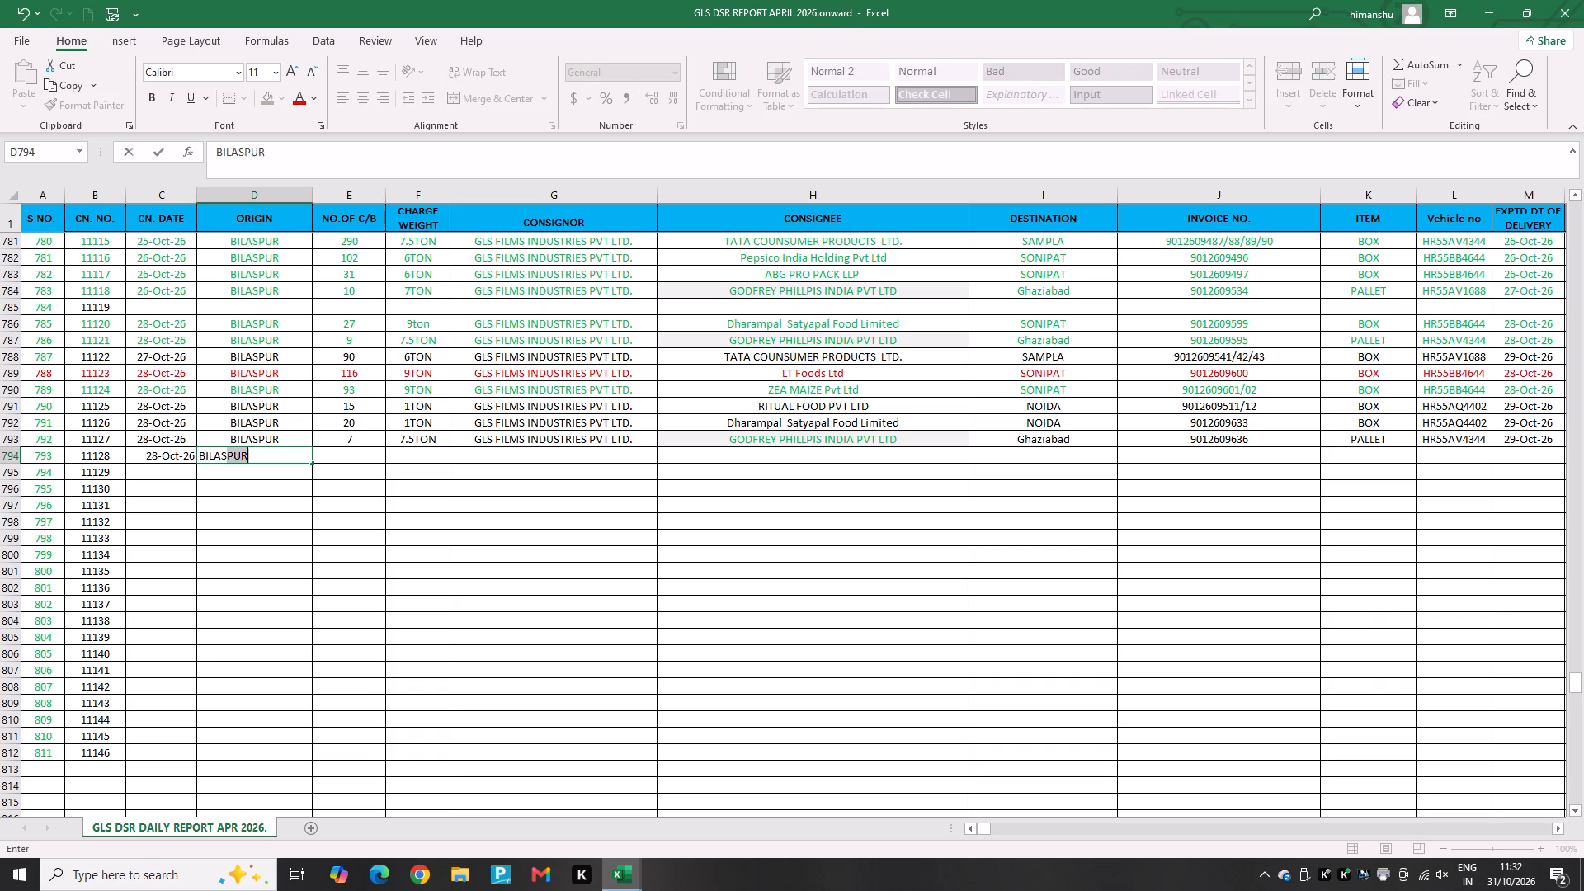
key(Right)
Enter 10 as the number of C/B and 9TON as the charge weight for CN 11128.
text(10)
key(Right)
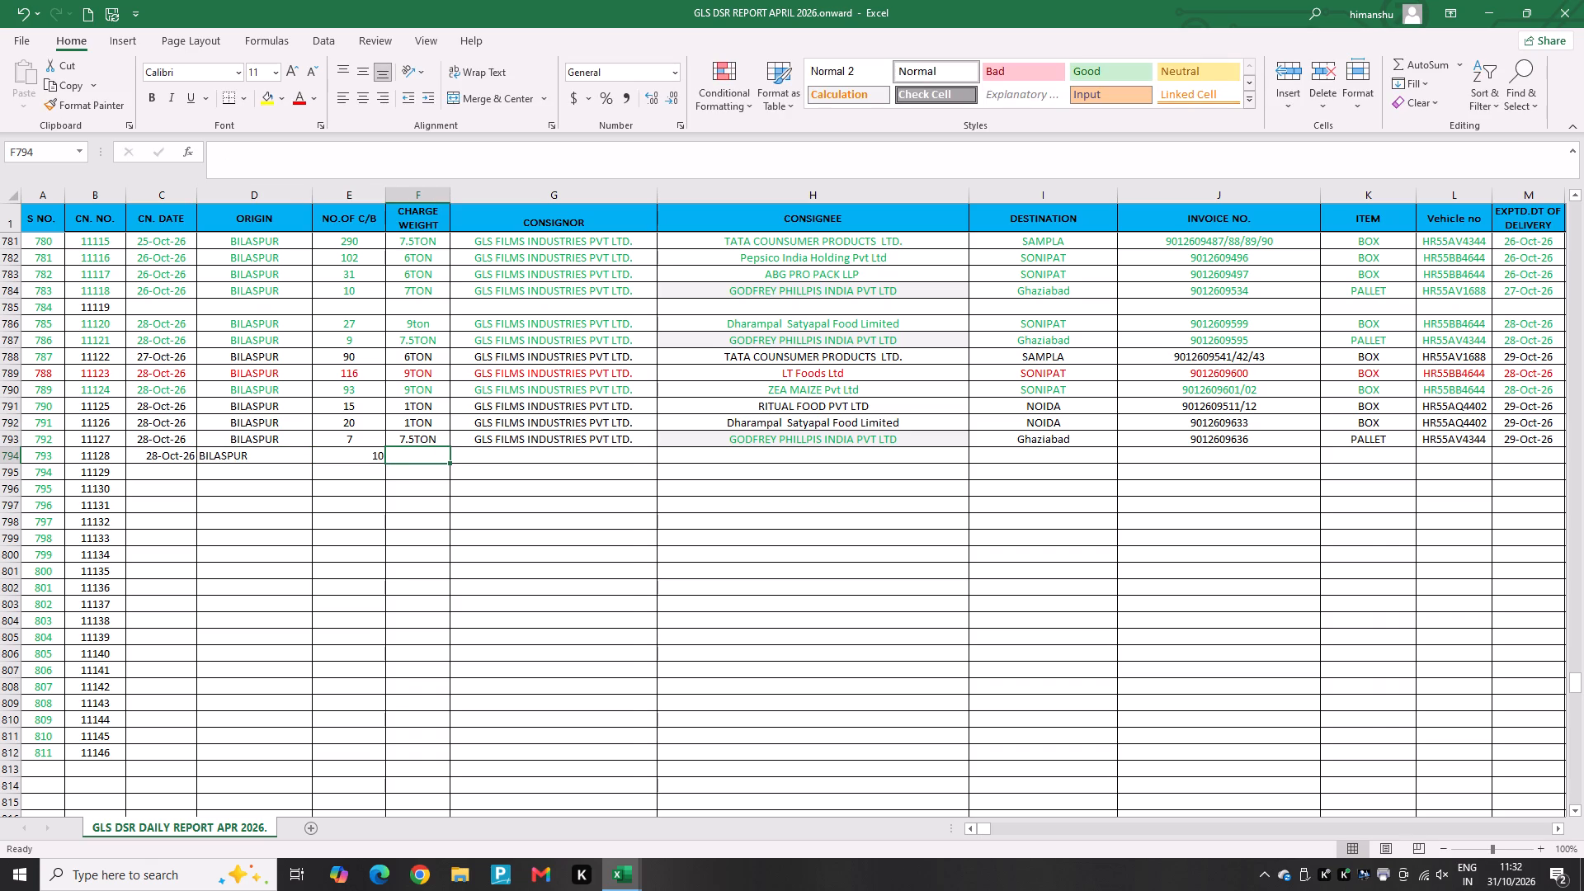
text(9TON)
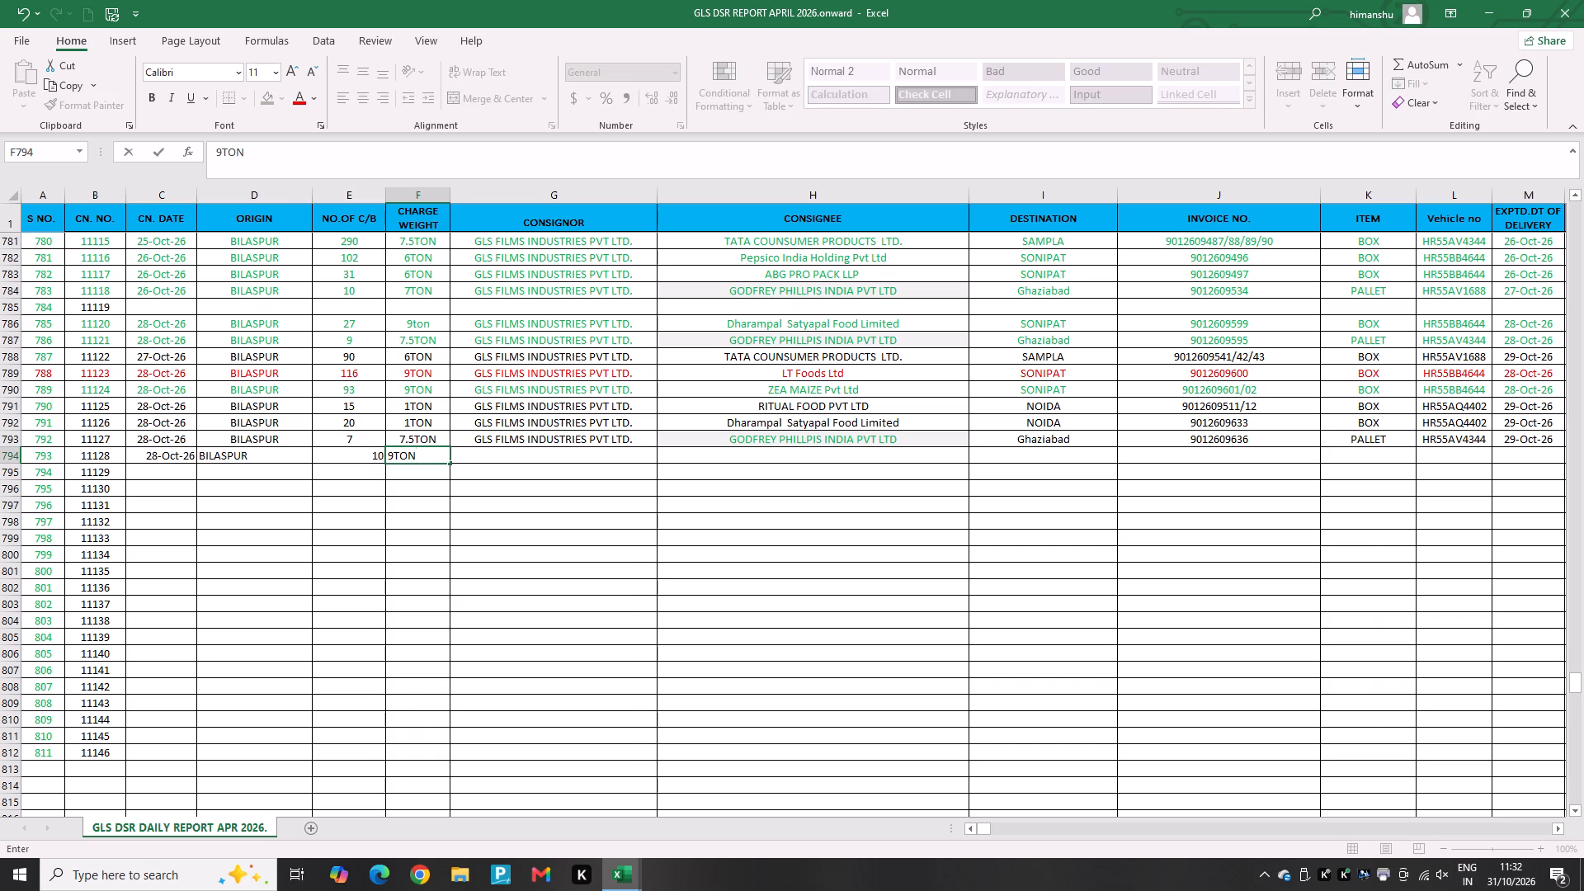
key(Right)
Fill in GLS FILMS INDUSTRIES PVT LTD. as consignor and Nestle India Ltd as consignee for CN 11128.
text(GLS)
key(Right)
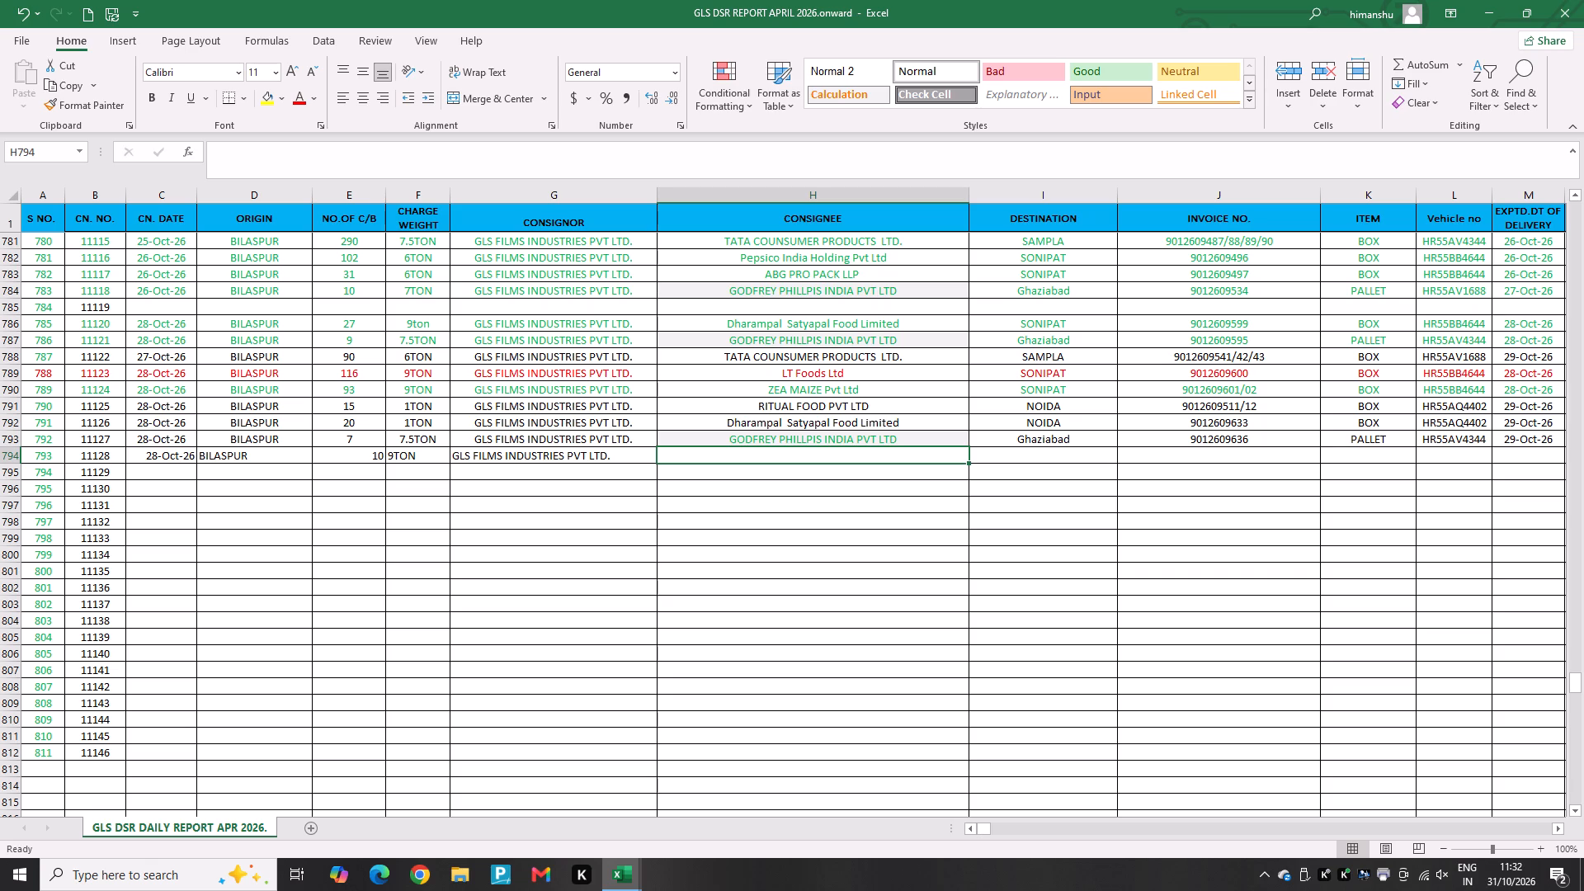
text(NE)
key(Right)
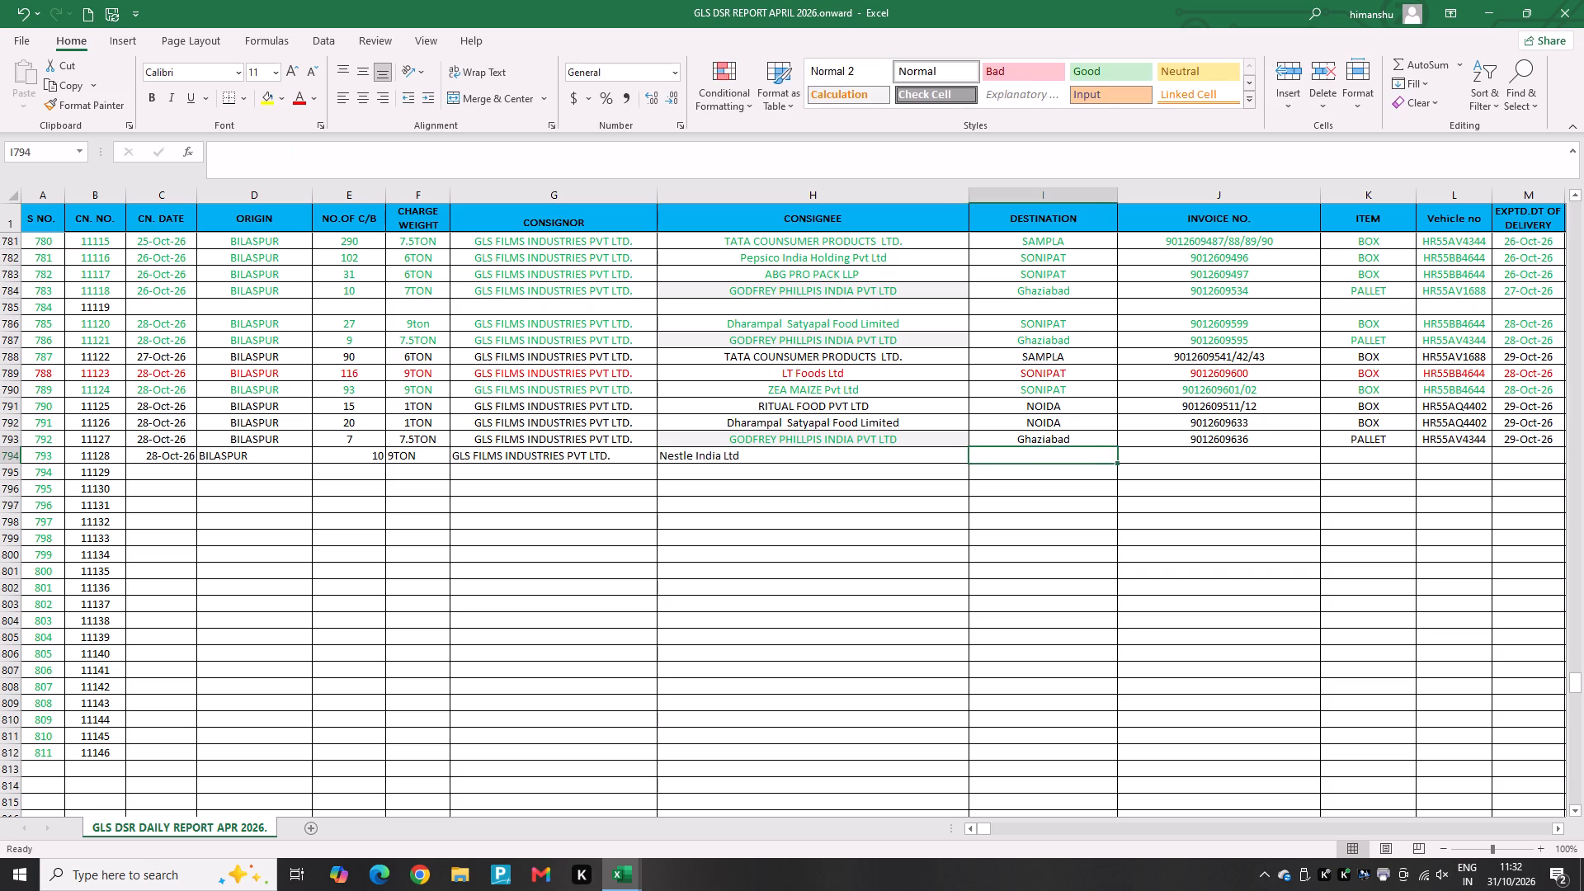
Enter the destination for CN 11128, starting with PANT.
text(PANT)
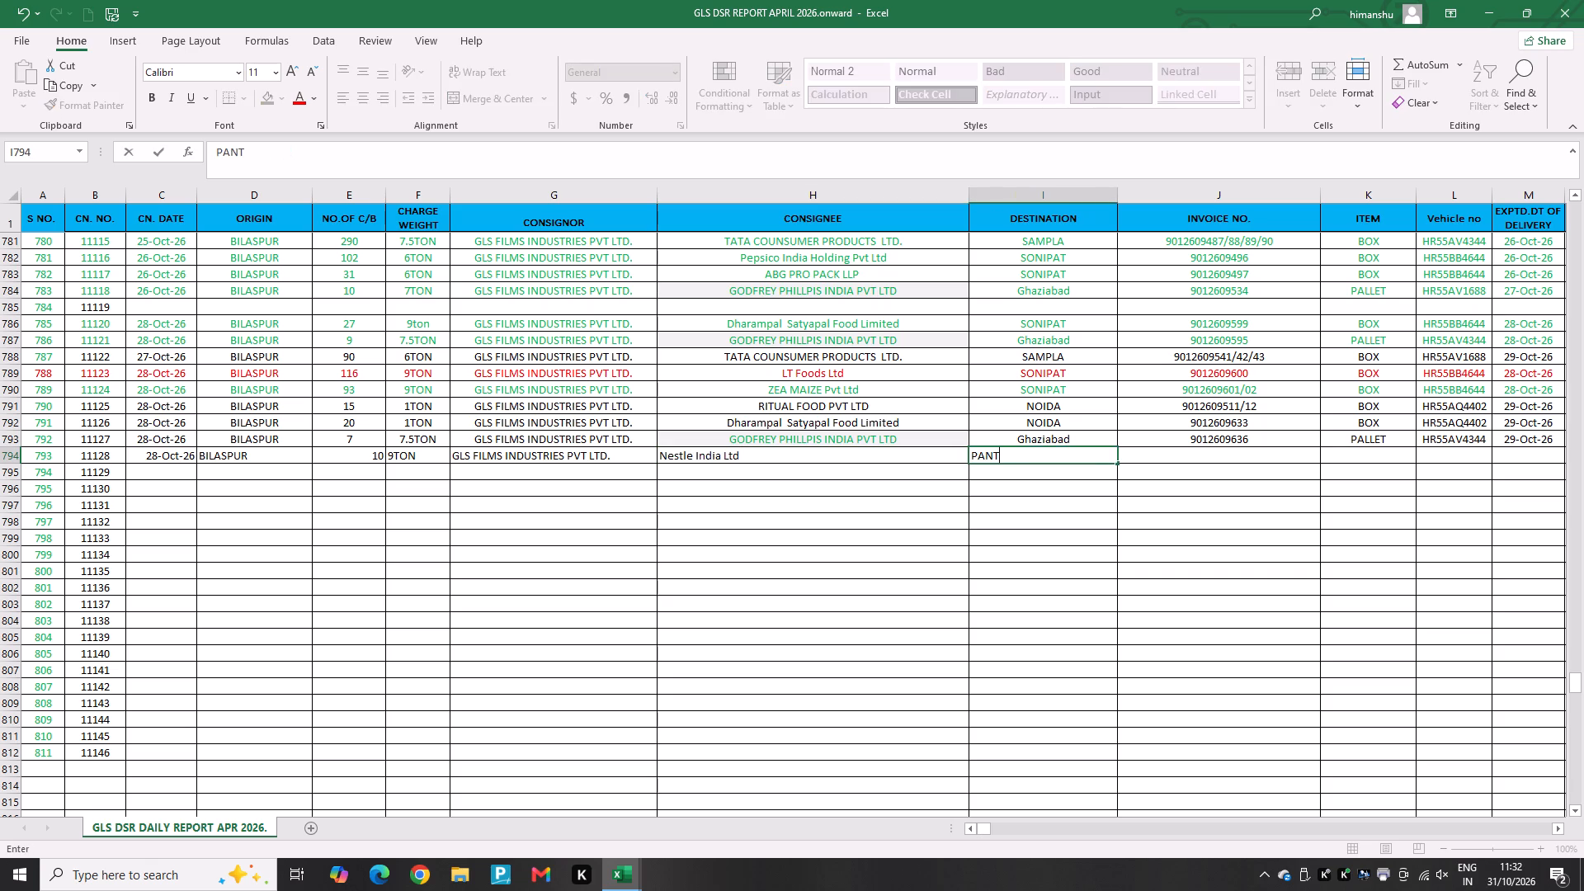
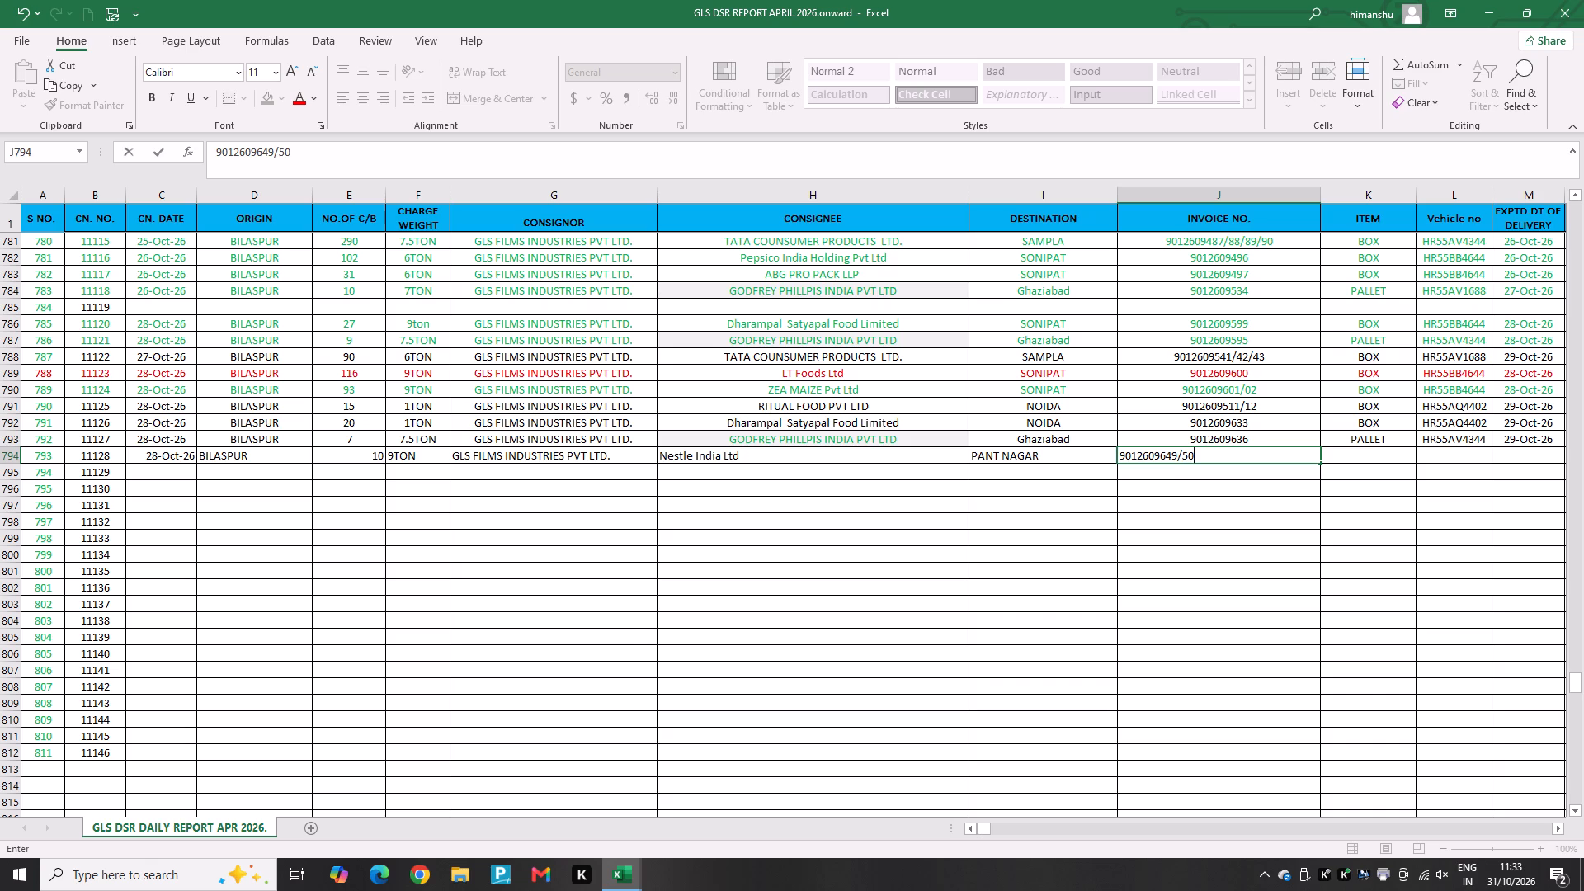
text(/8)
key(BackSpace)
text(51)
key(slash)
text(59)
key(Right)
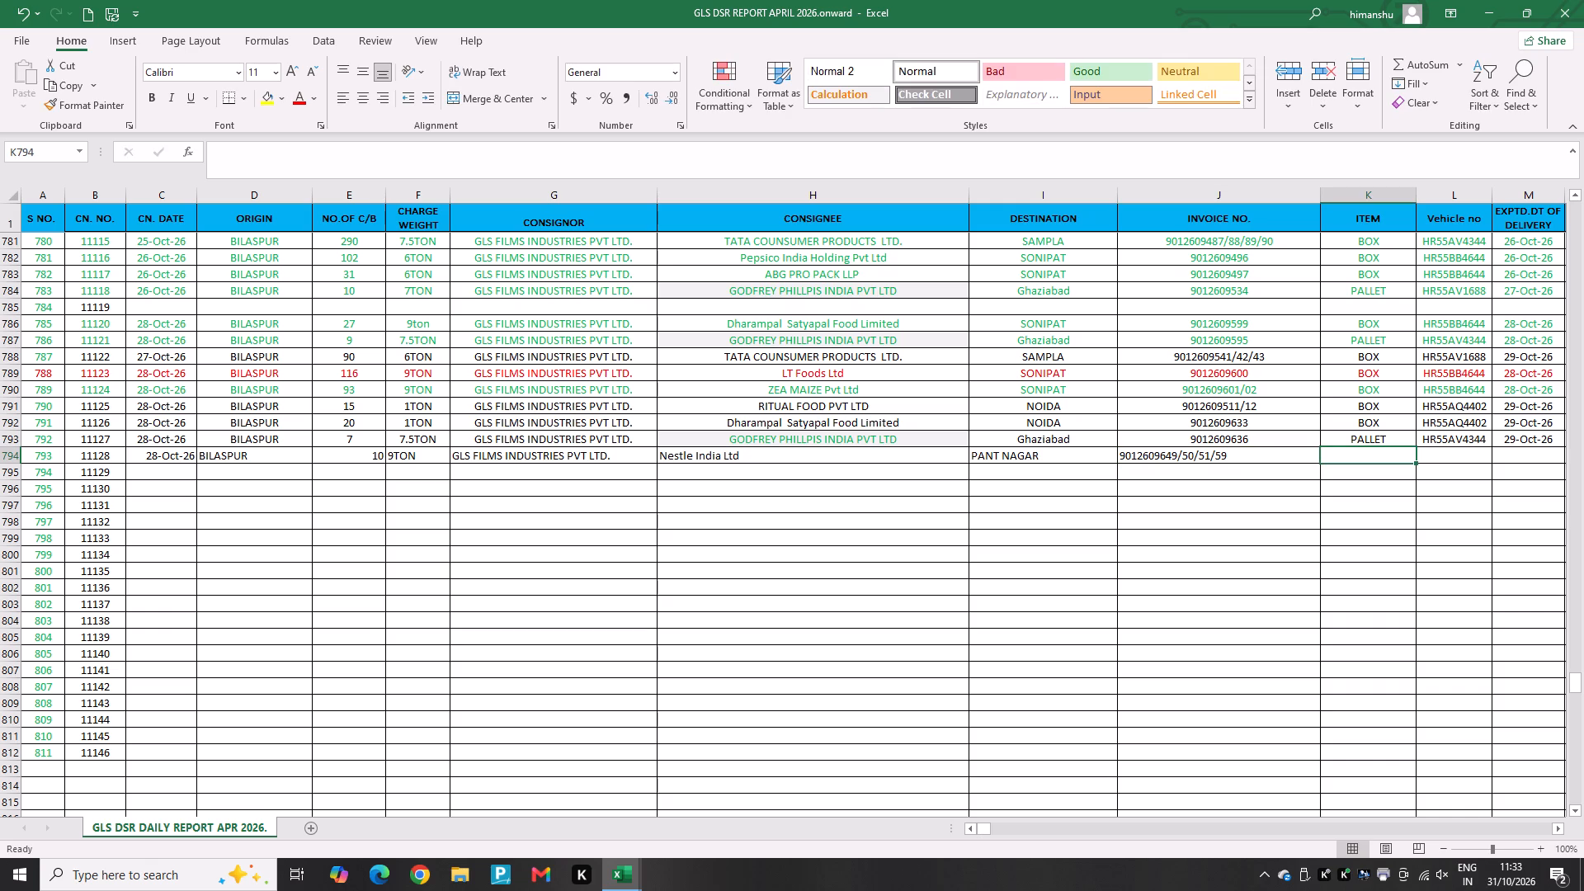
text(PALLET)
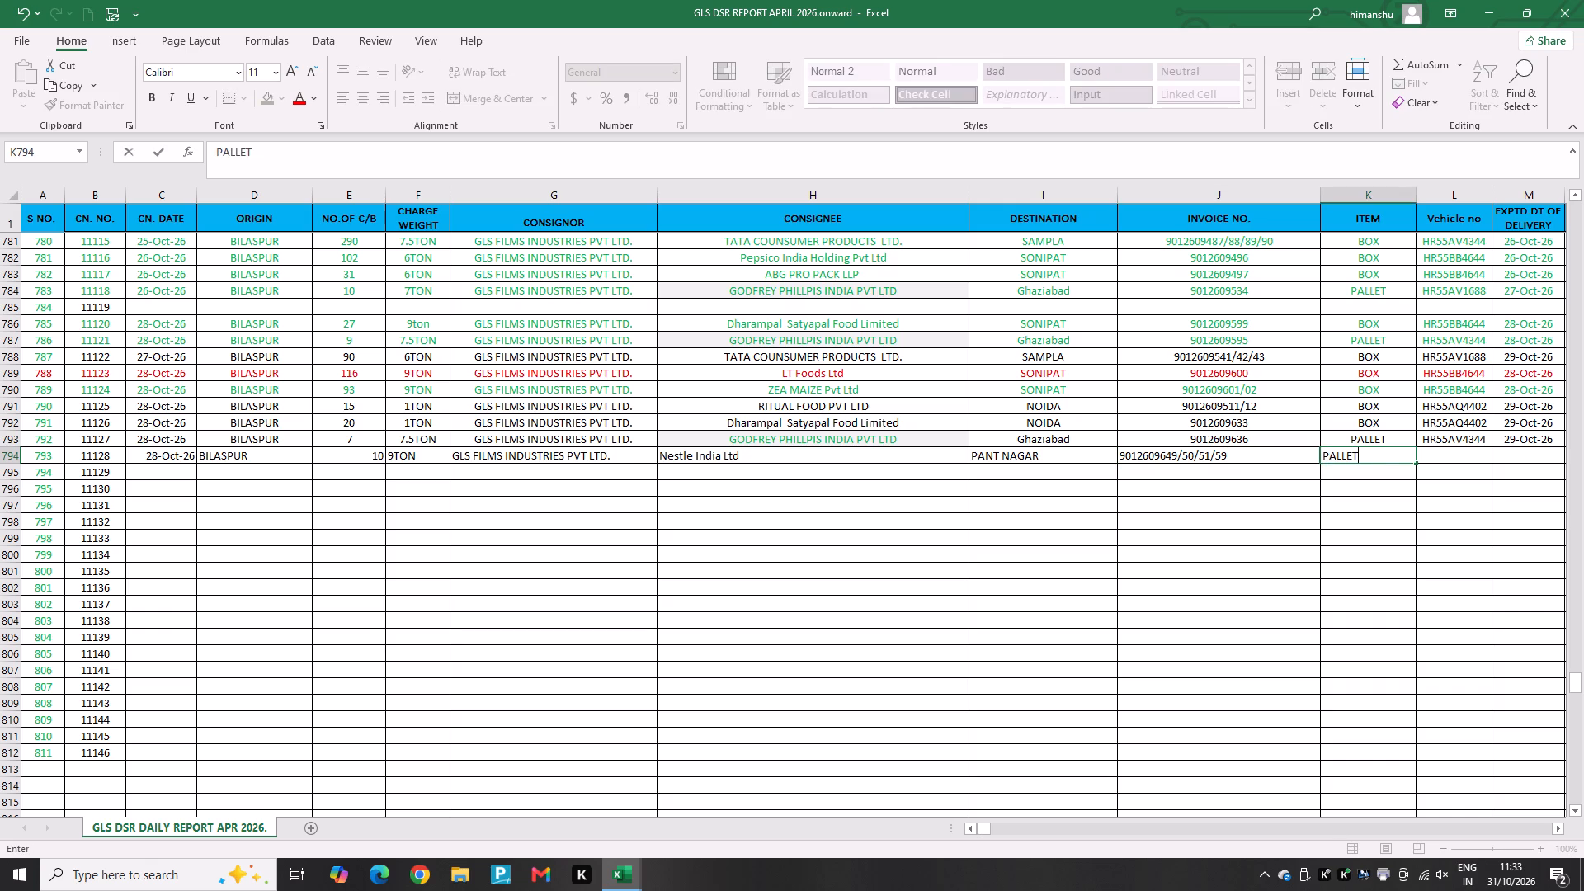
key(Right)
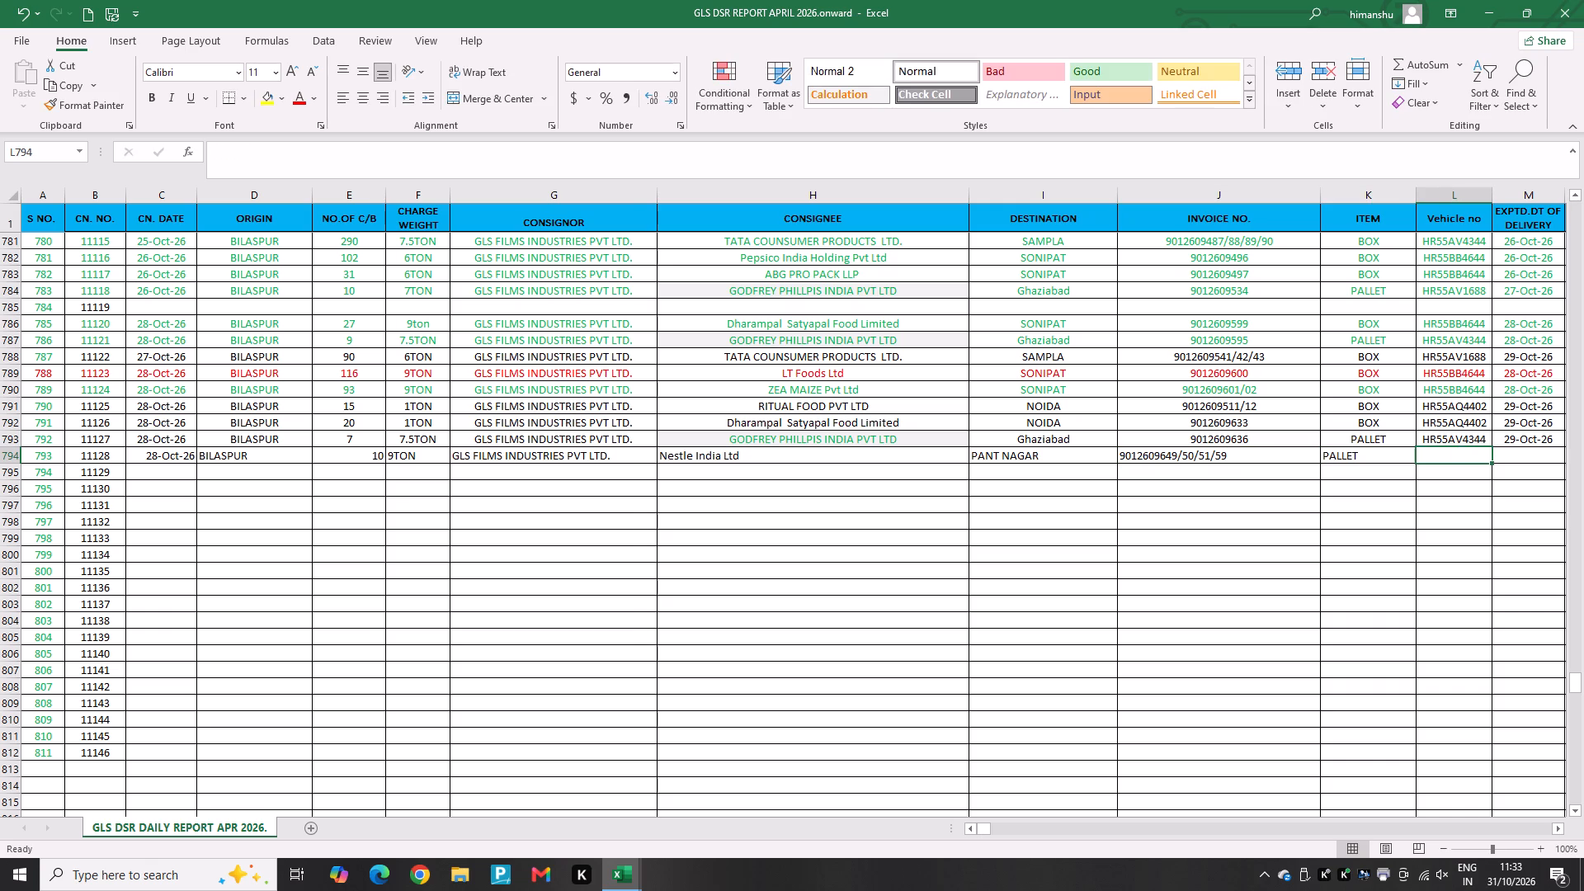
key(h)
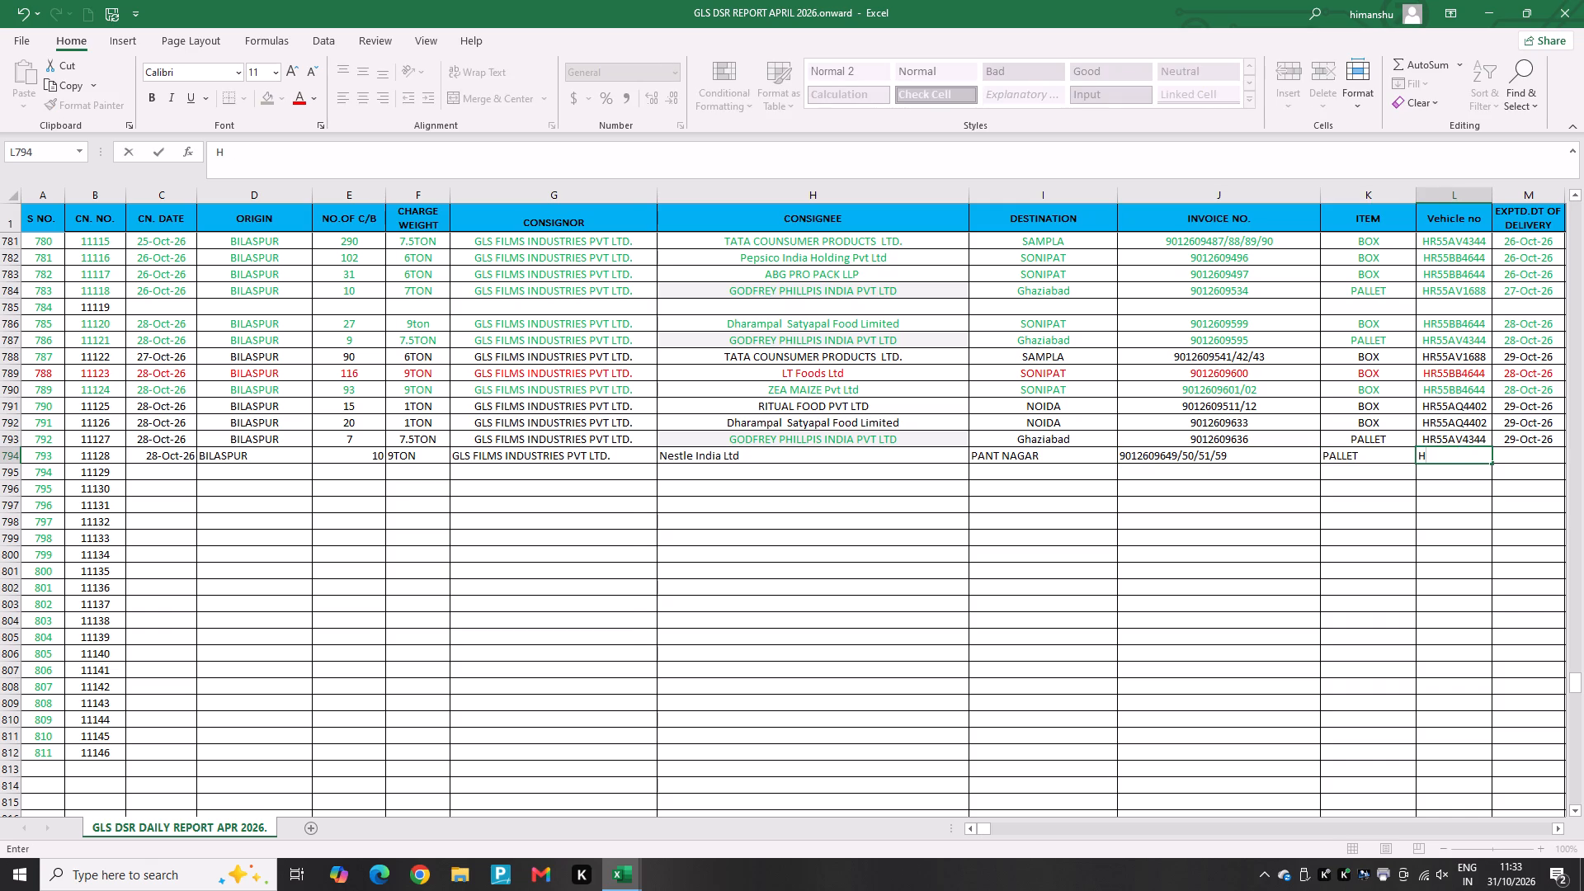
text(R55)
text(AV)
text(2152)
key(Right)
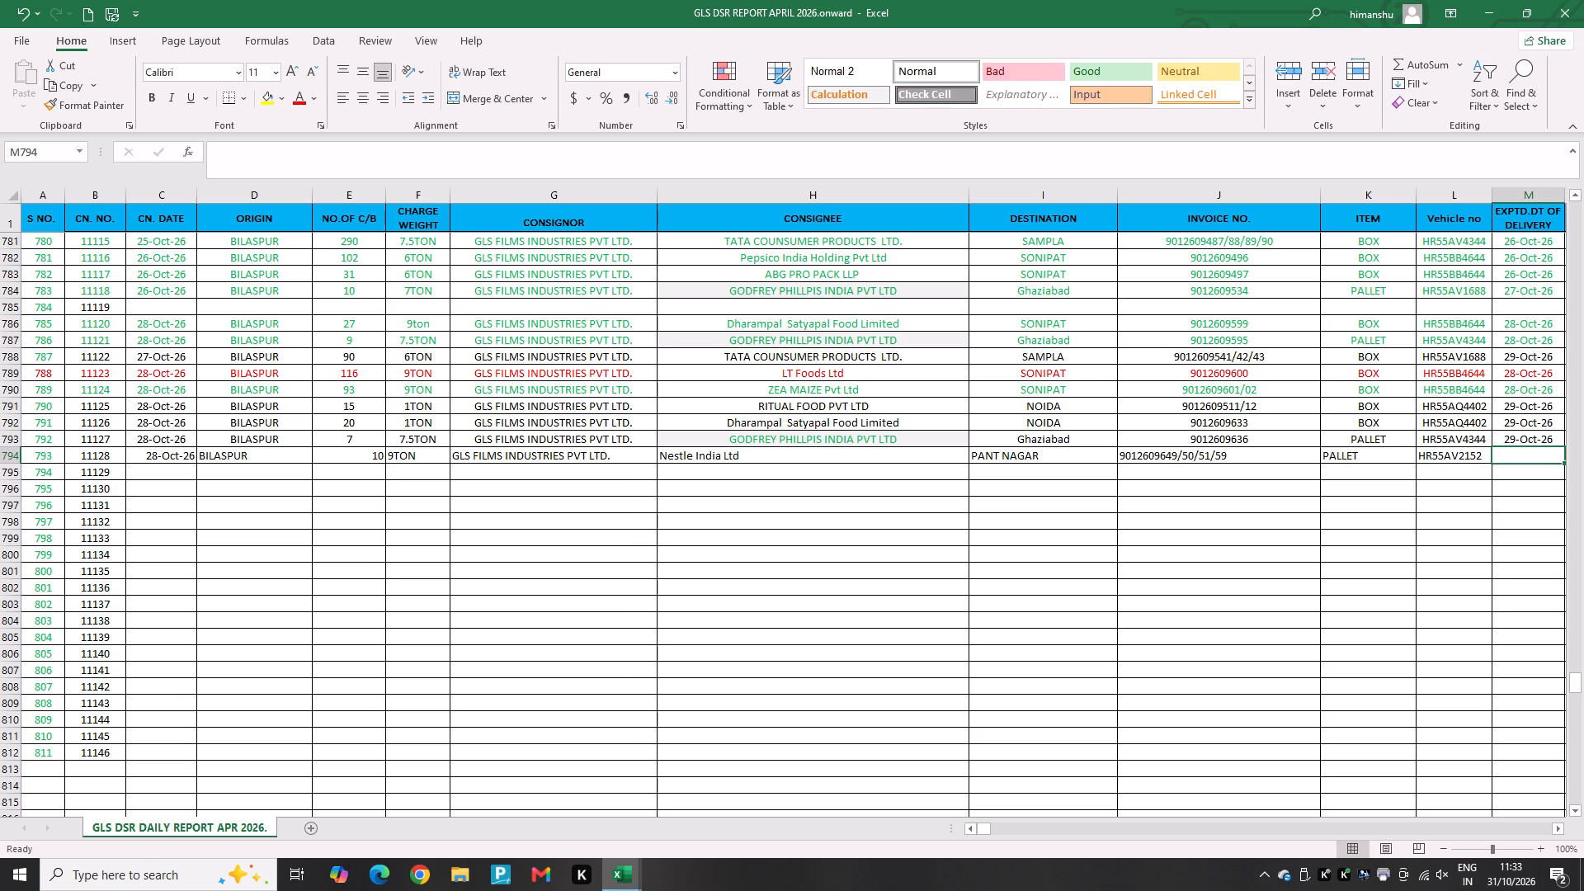
Enter 29-OCT-26 as the expected date of delivery for CN 11128.
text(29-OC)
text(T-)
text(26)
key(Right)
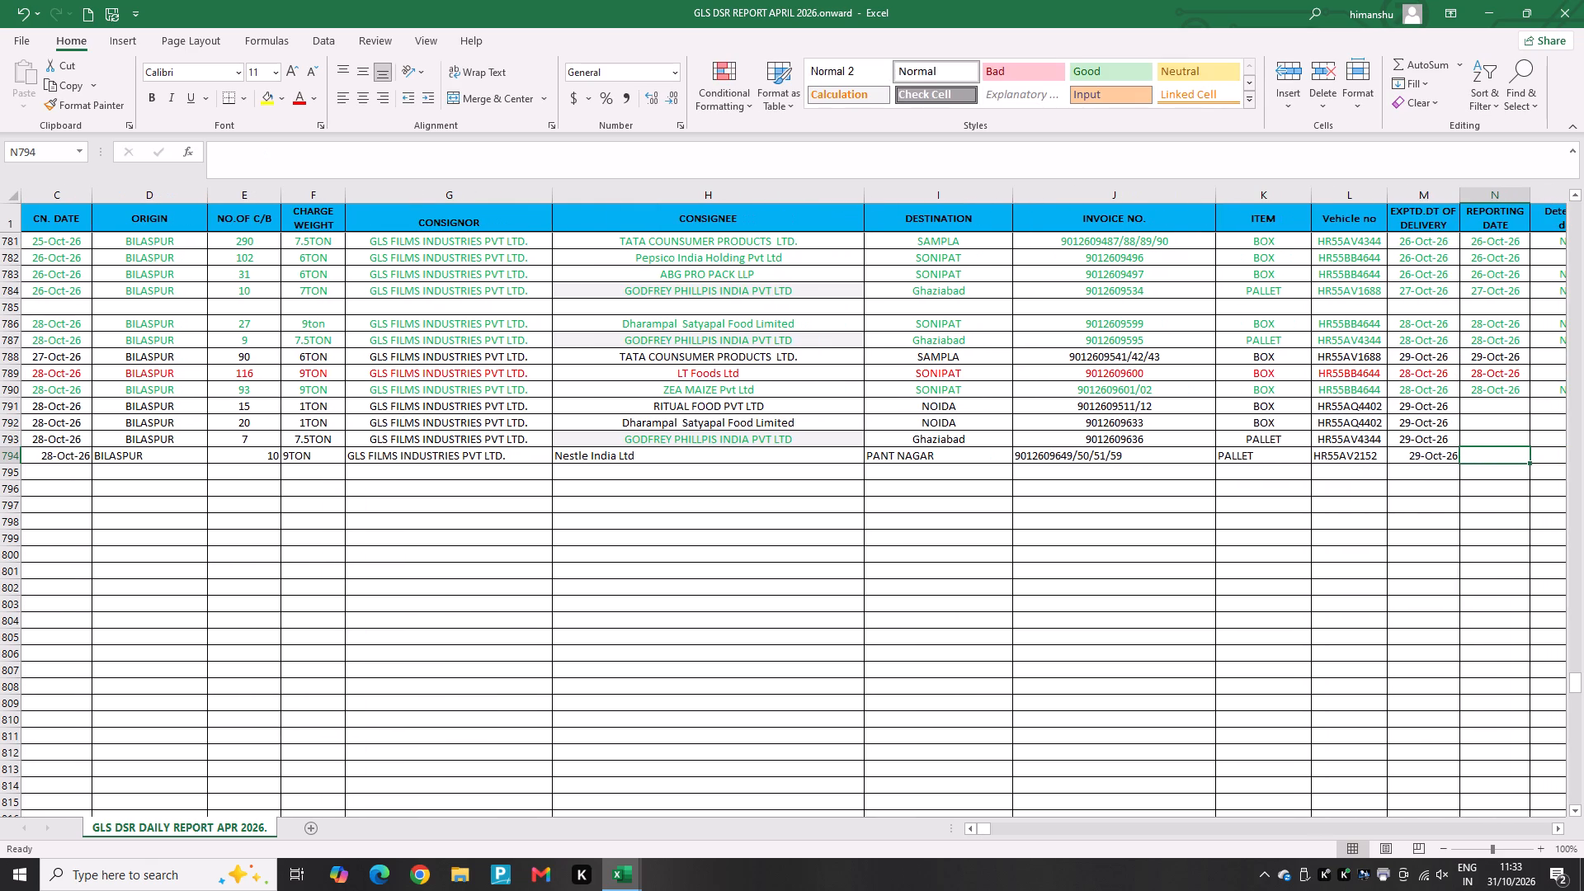
Go to the empty CN date cell in the row for CN number 11129.
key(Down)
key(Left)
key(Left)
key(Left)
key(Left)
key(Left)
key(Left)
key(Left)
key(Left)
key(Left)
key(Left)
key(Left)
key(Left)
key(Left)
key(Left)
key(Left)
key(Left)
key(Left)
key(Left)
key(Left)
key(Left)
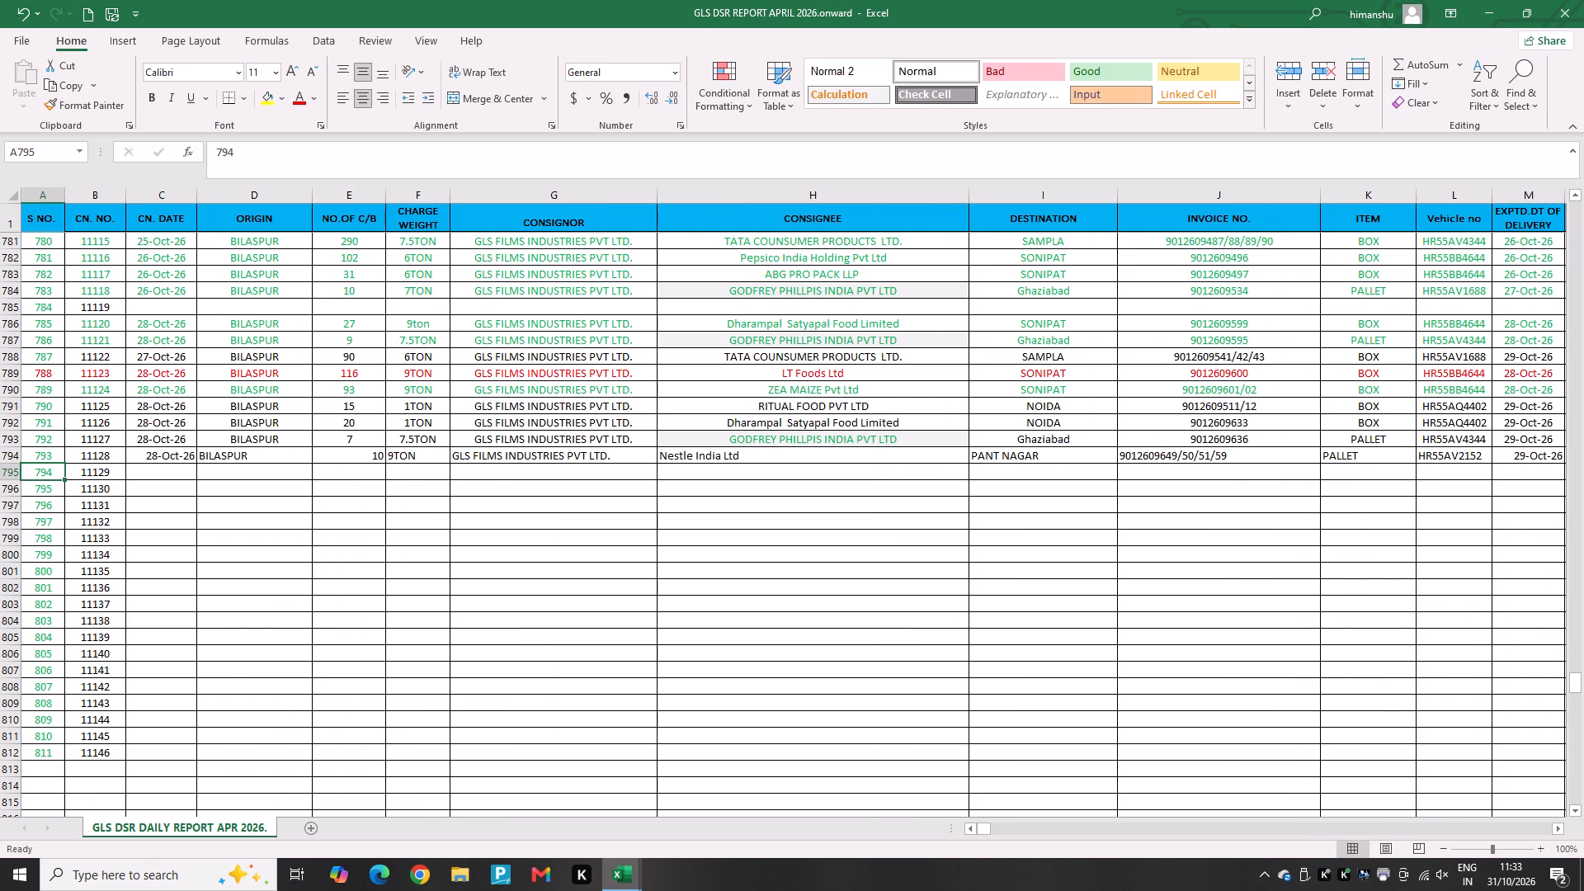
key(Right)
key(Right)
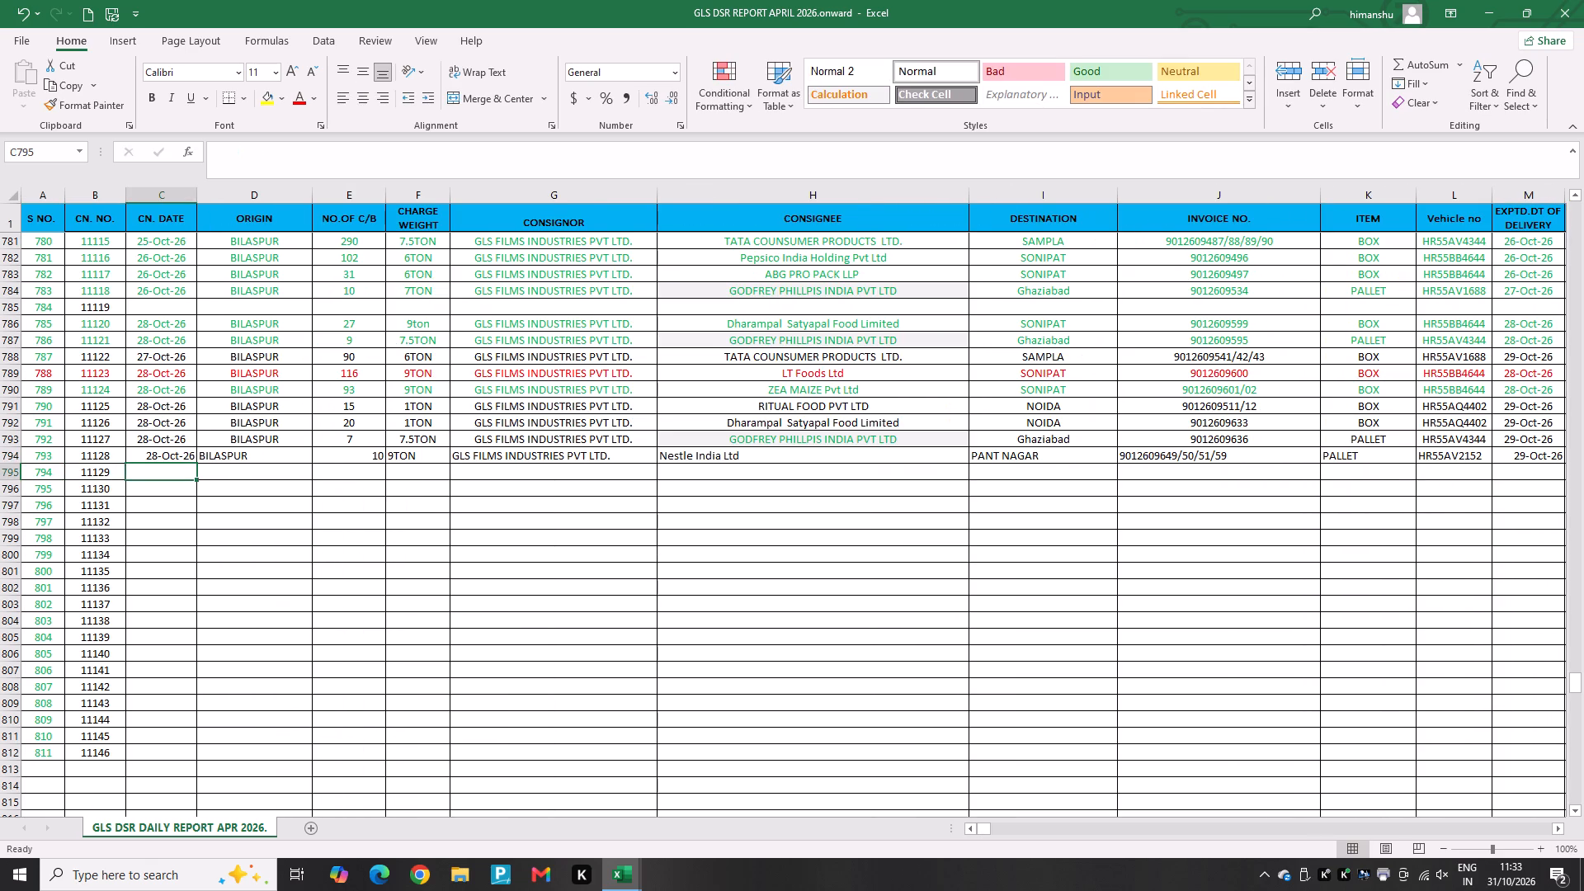
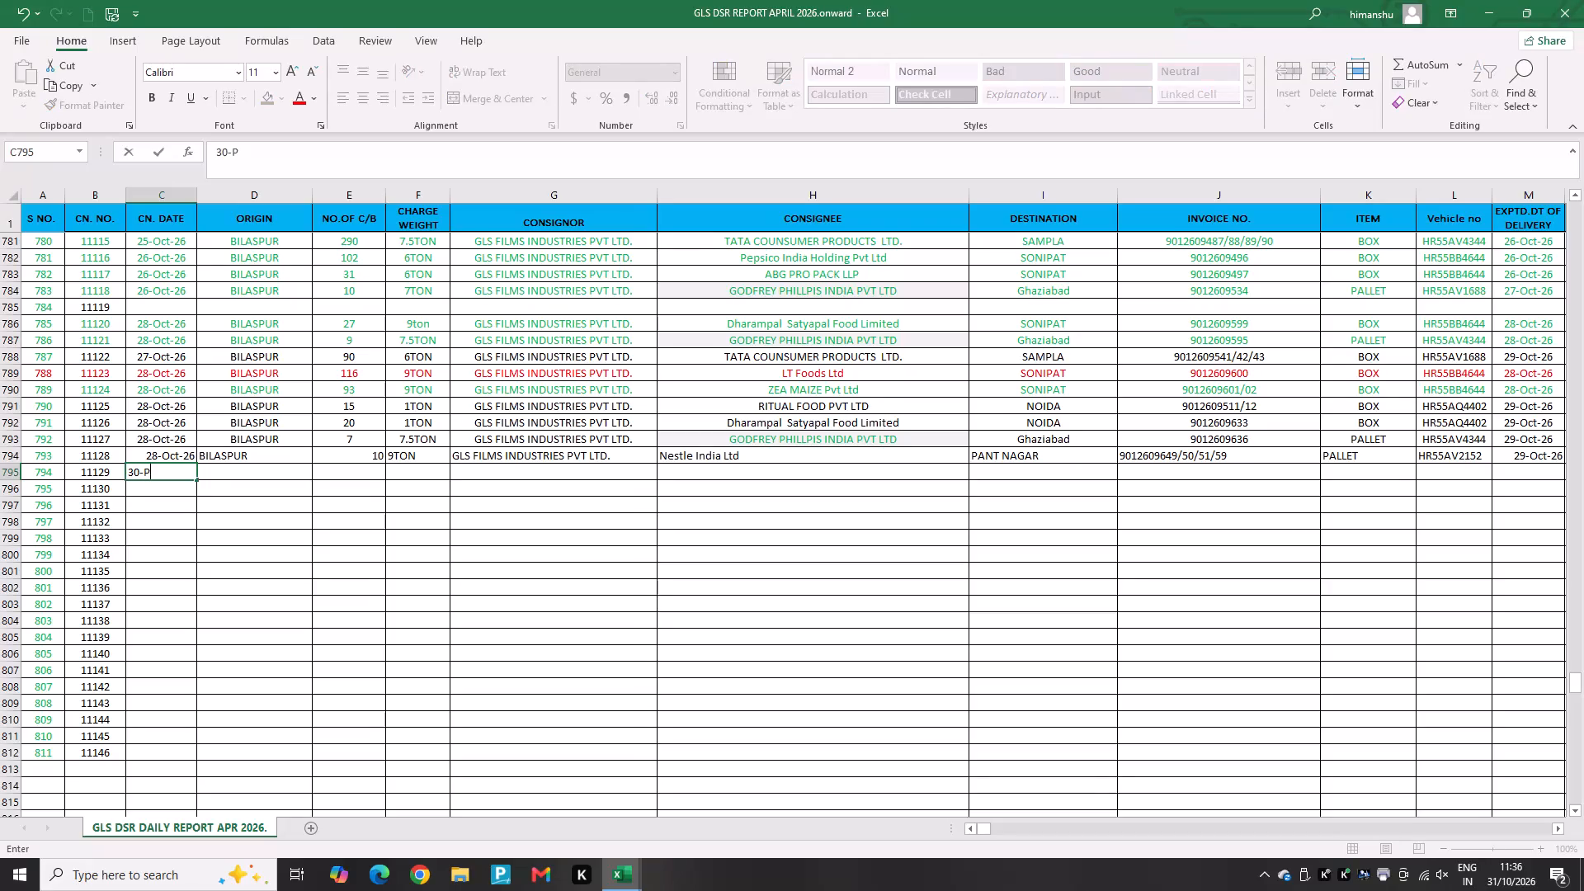
Enter 30-OCT-26 as the CN date and BILASPUR as the origin for CN 11129.
key(BackSpace)
text(OCT-)
key(2)
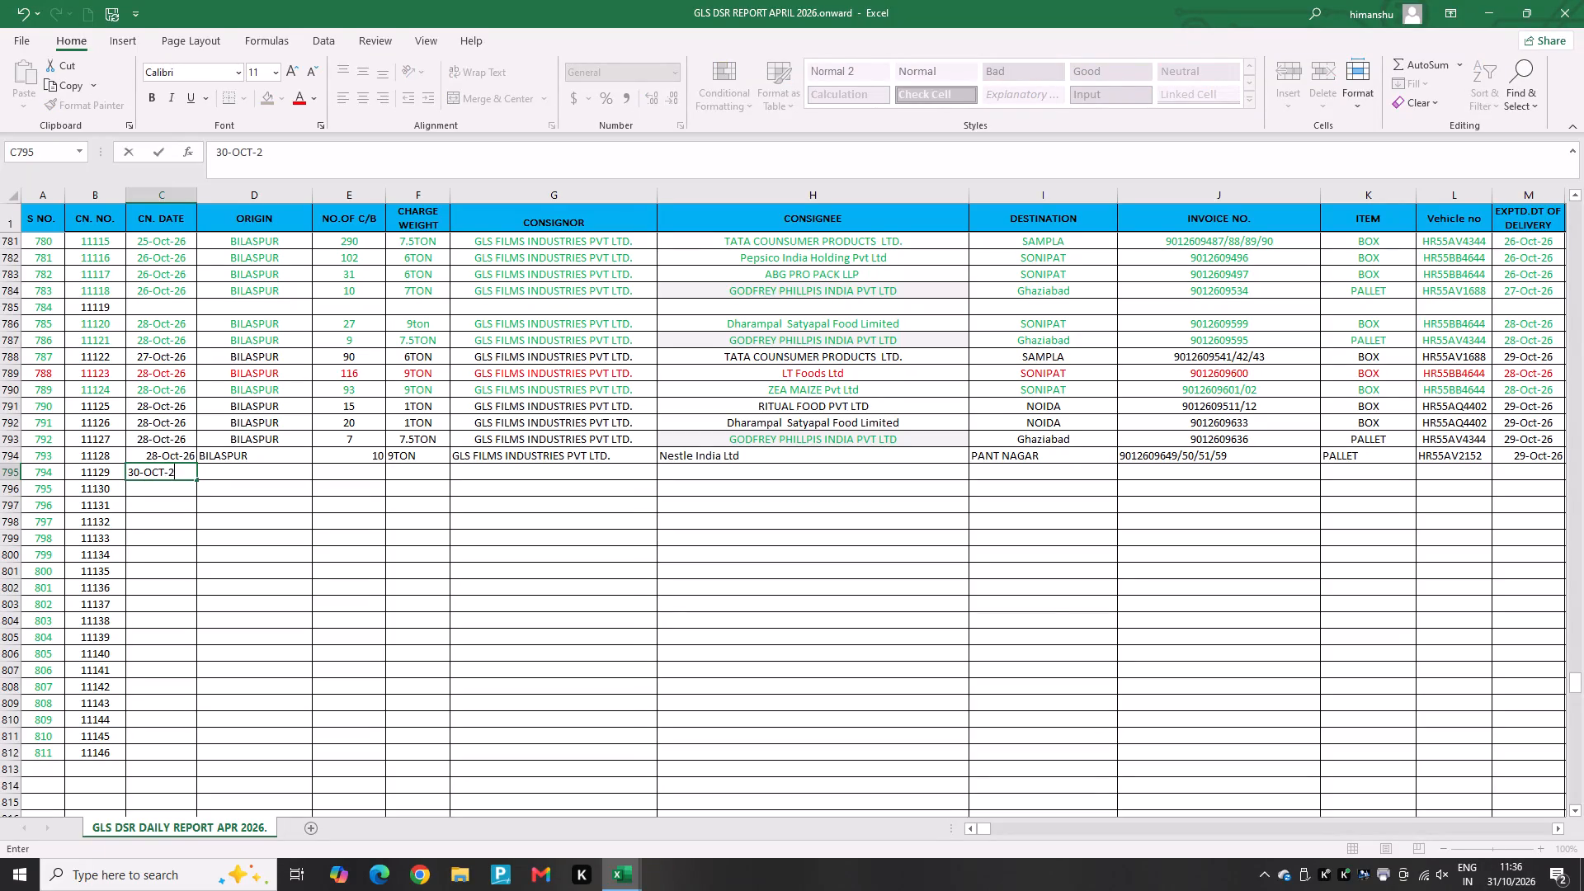
key(6)
key(Right)
text(BIL)
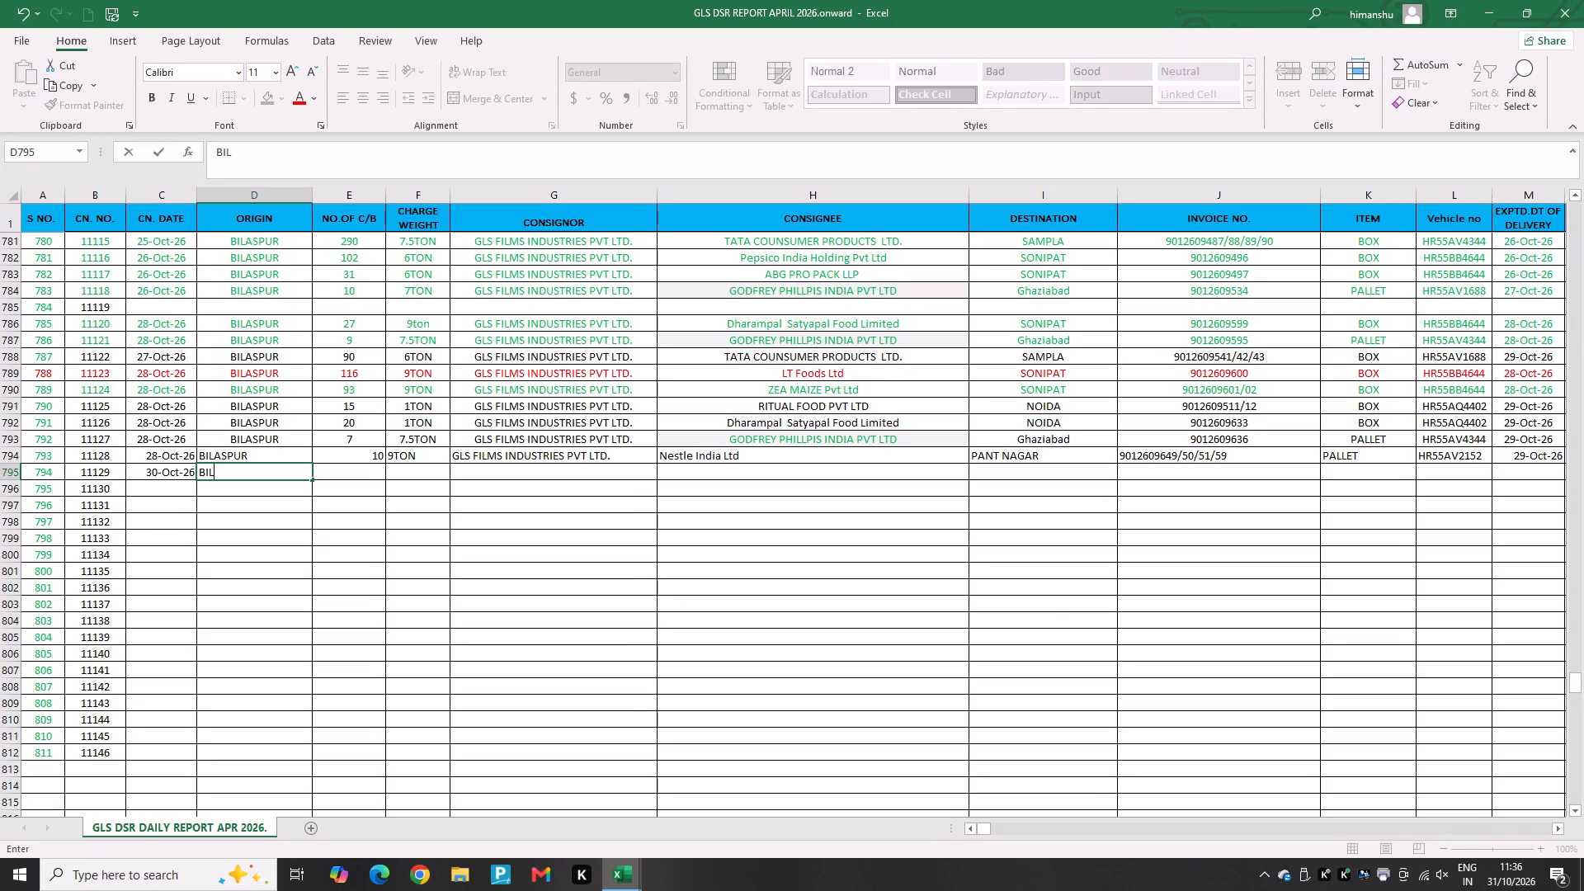
text(AS)
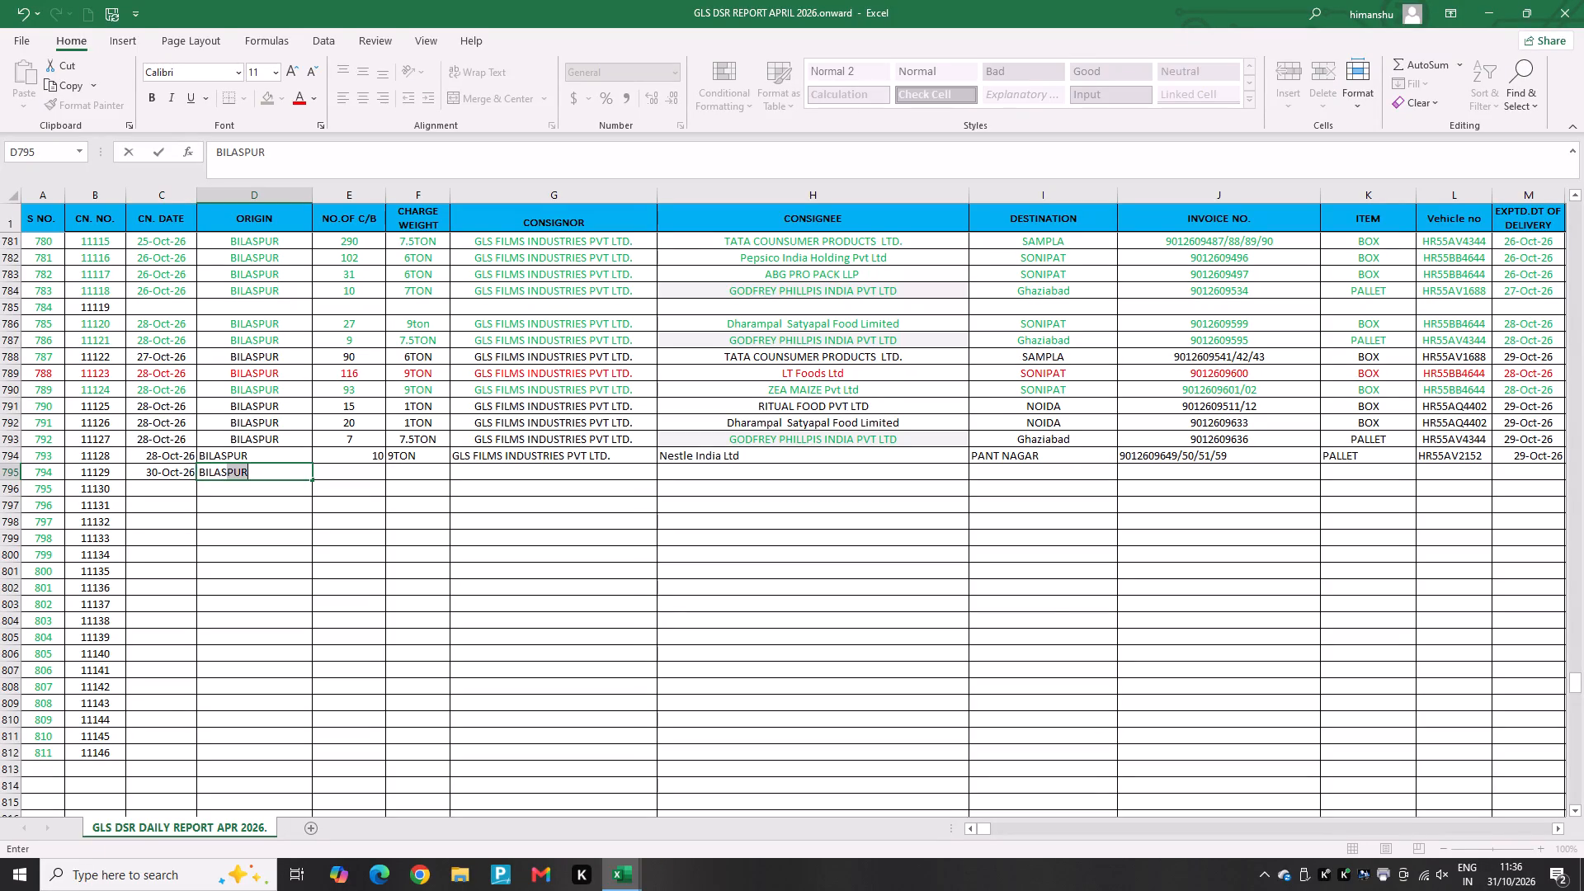
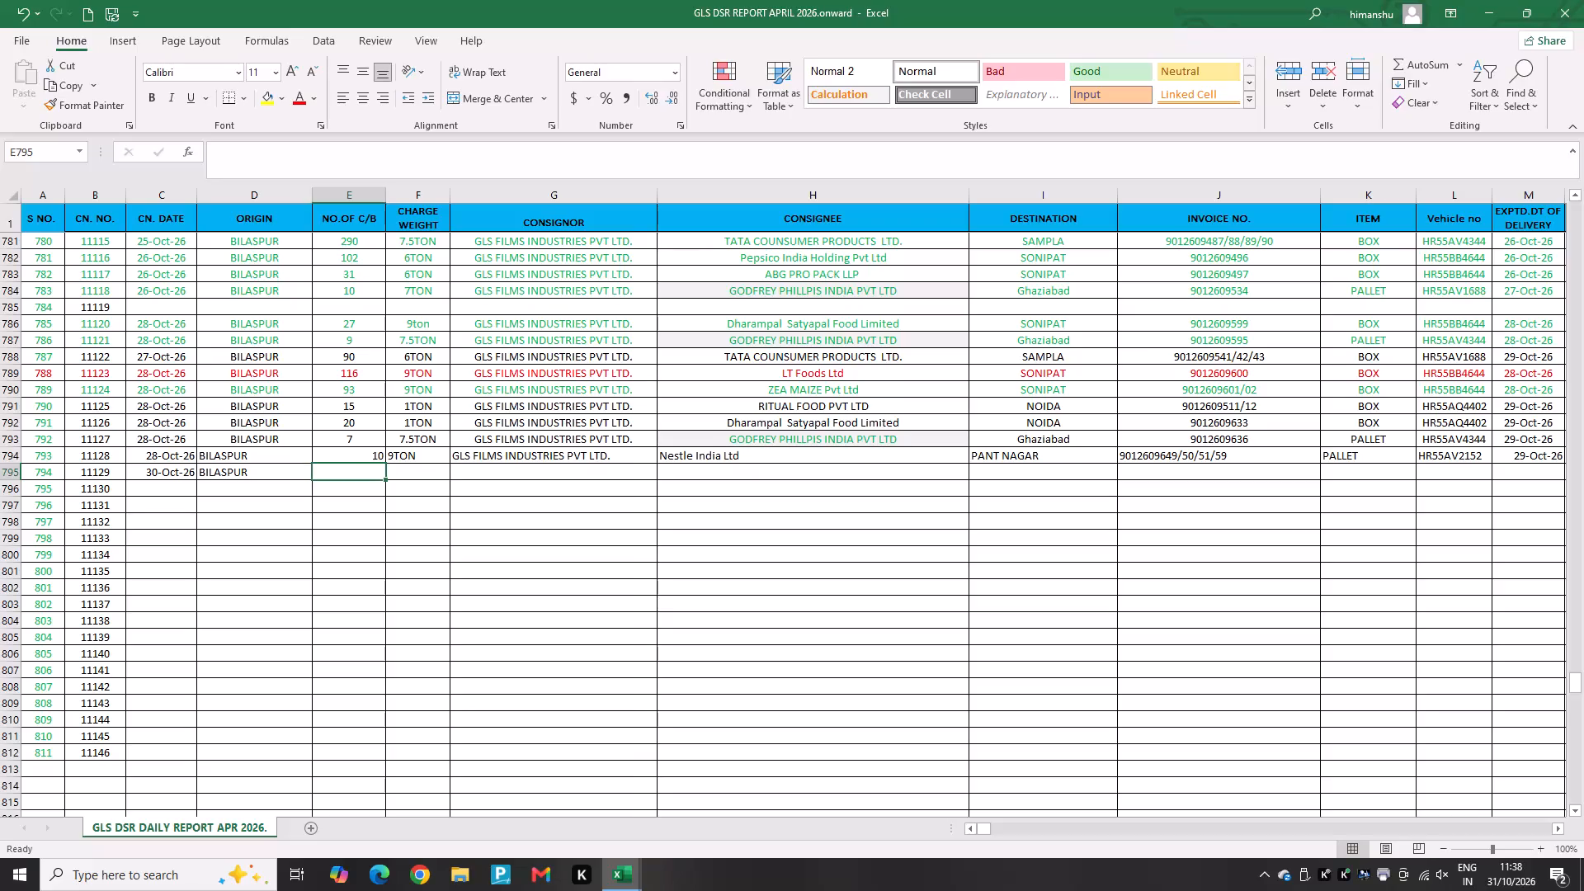
Enter 13 as the number of C/B for CN 11129.
text(13)
key(Right)
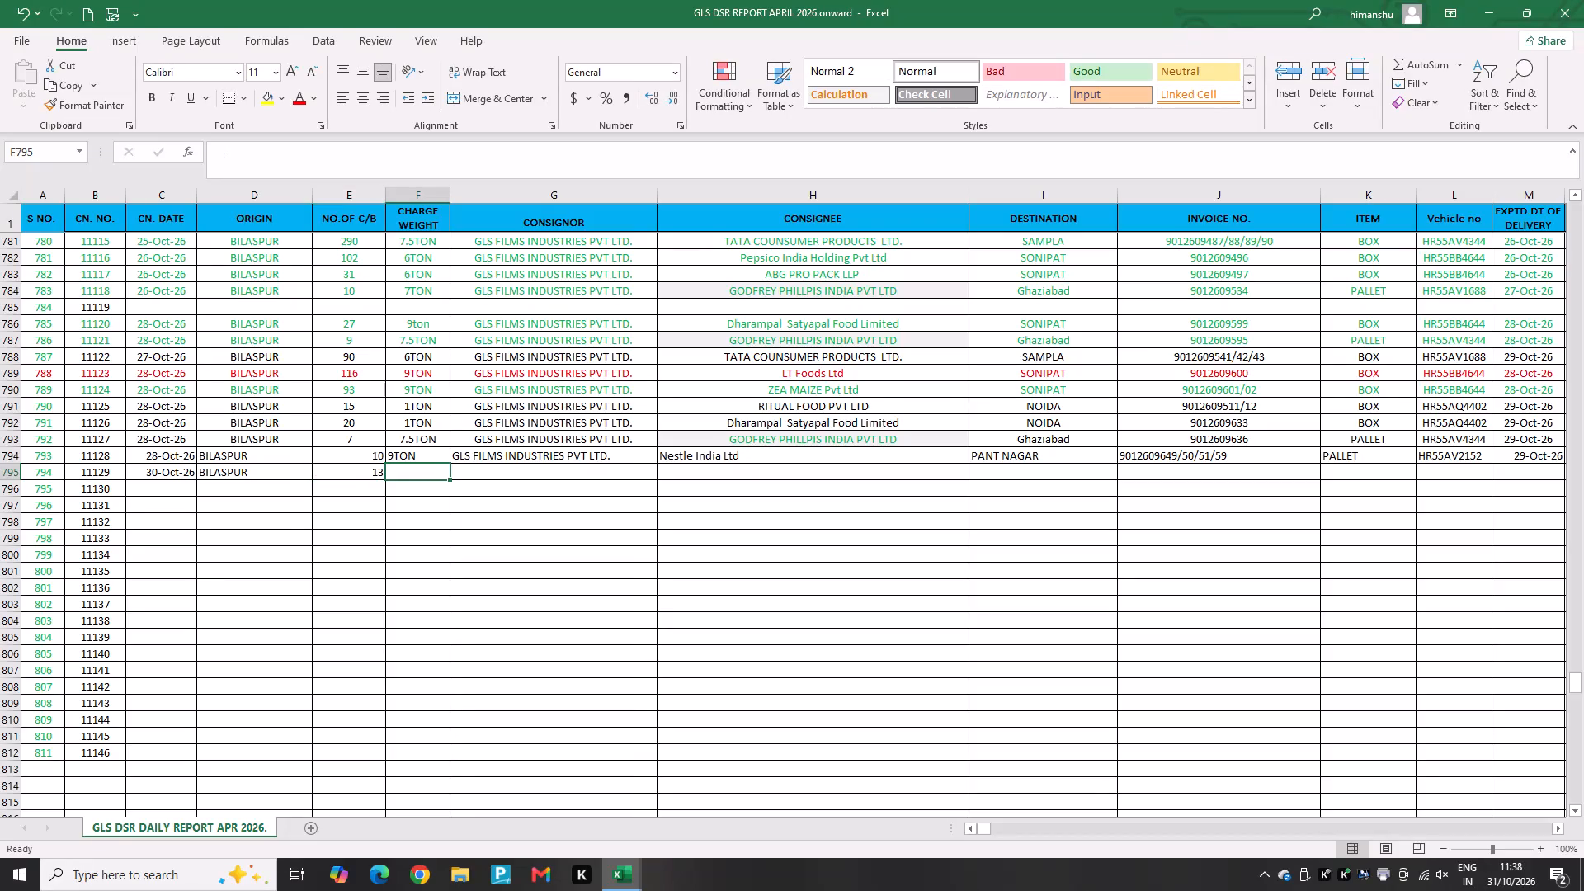
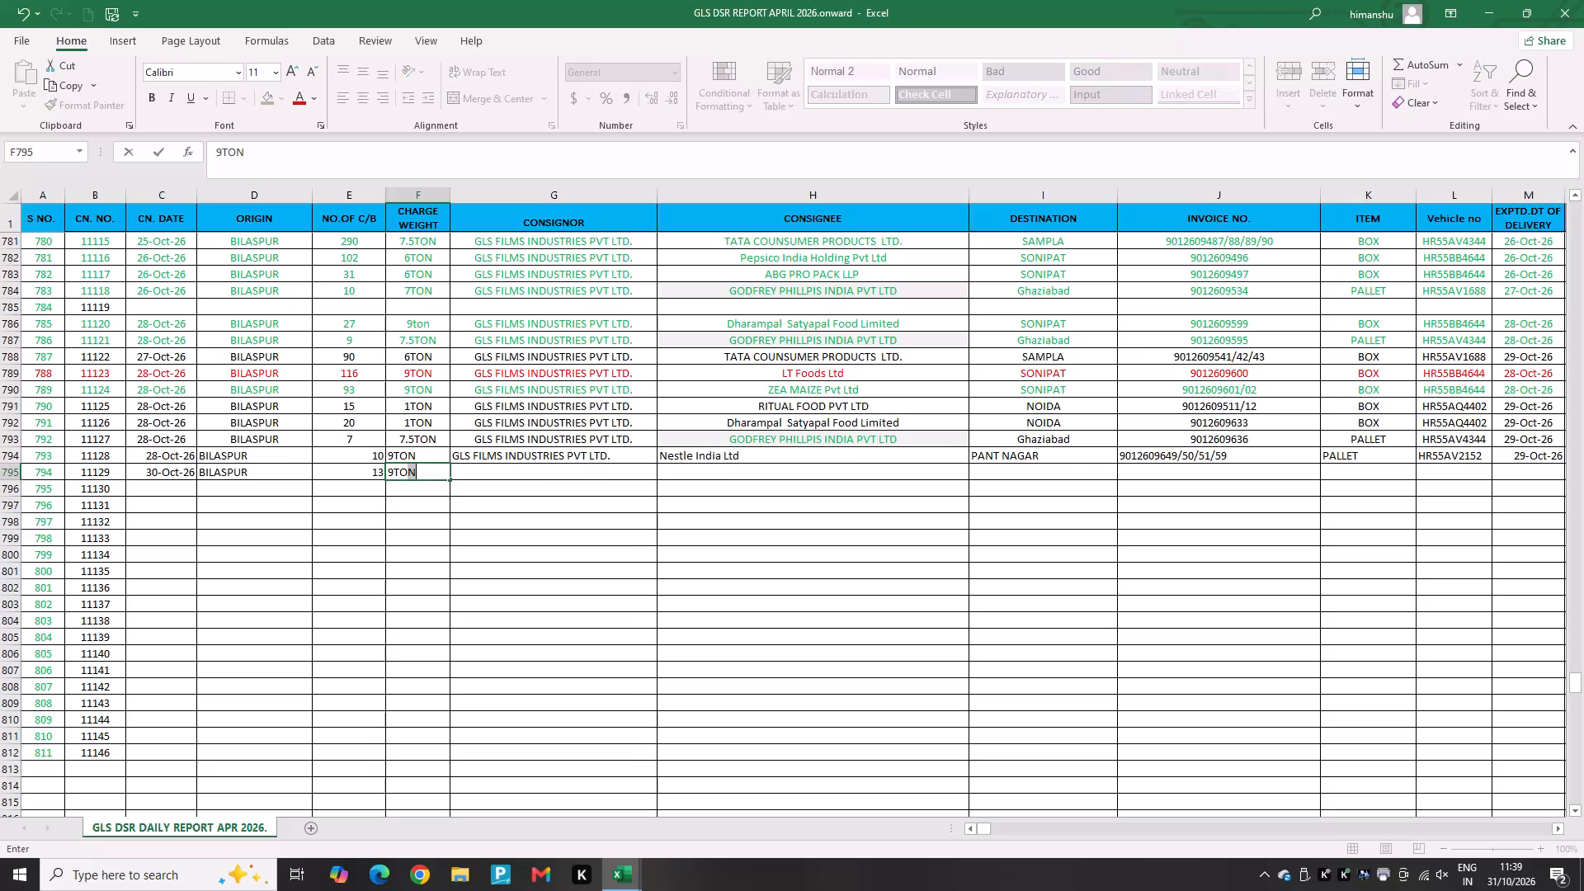
Fill in CN 11129 with charge weight 9TON, consignor GLS FILMS INDUSTRIES PVT LTD. and consignee GODFREY PHILLPIS INDIA PVT LTD.
key(Right)
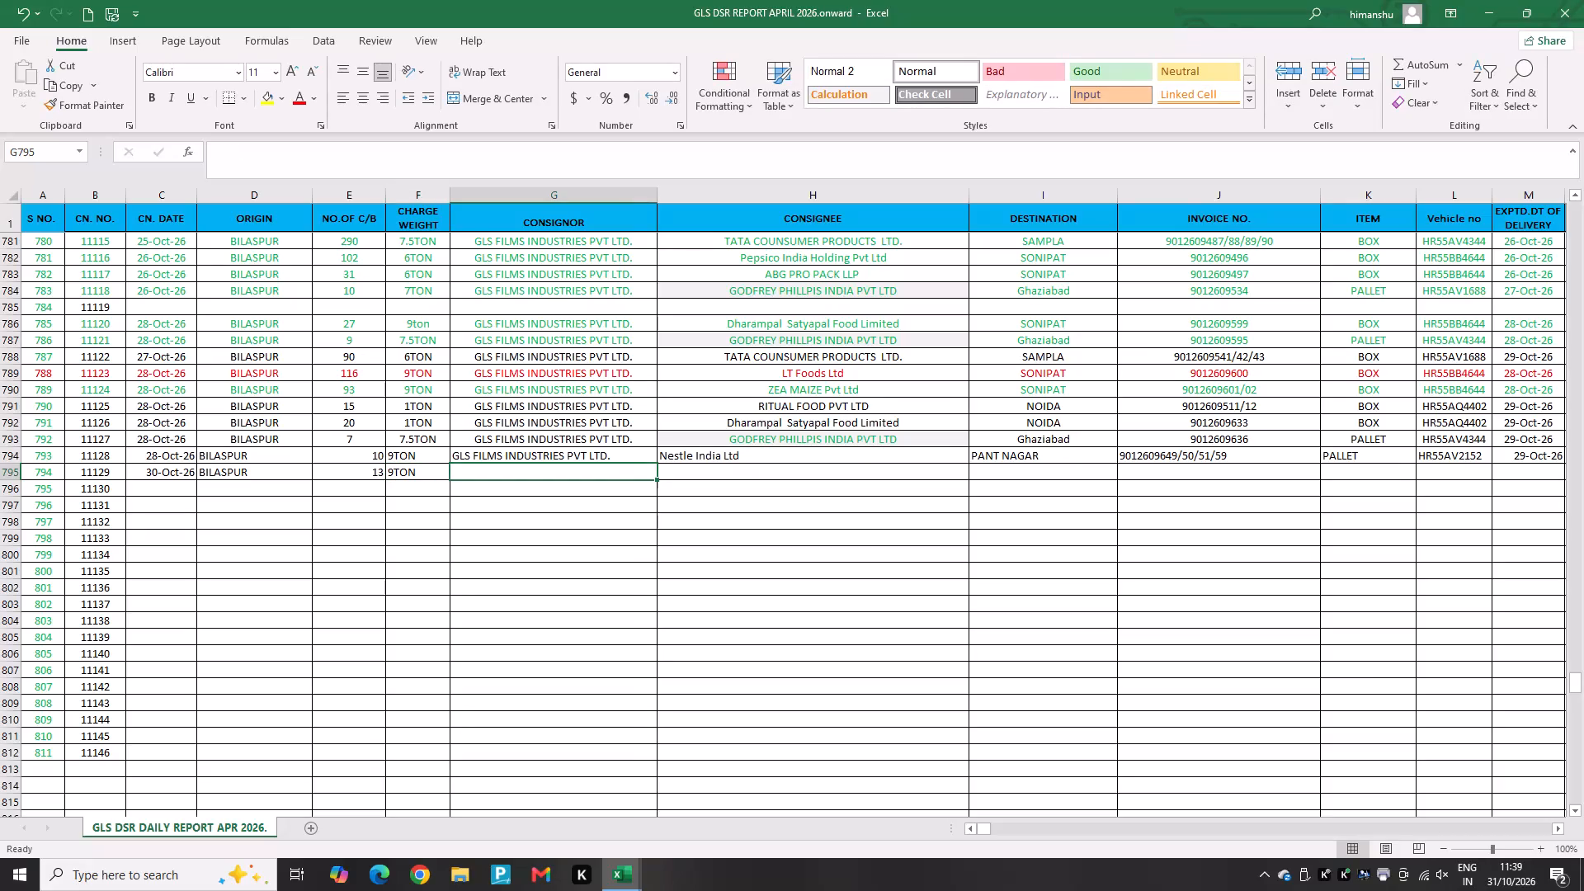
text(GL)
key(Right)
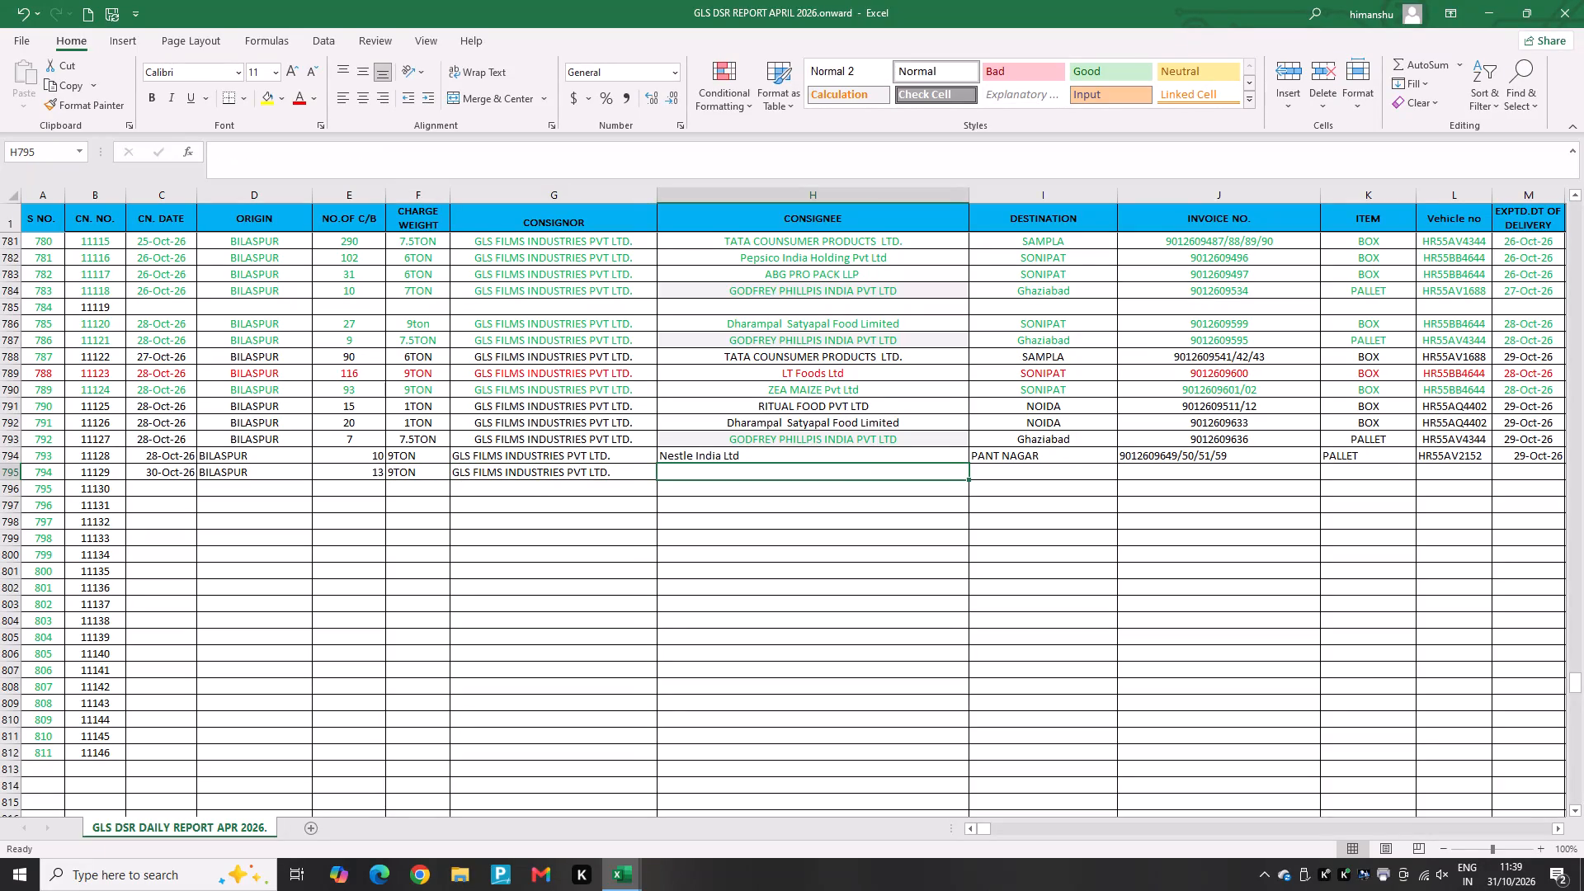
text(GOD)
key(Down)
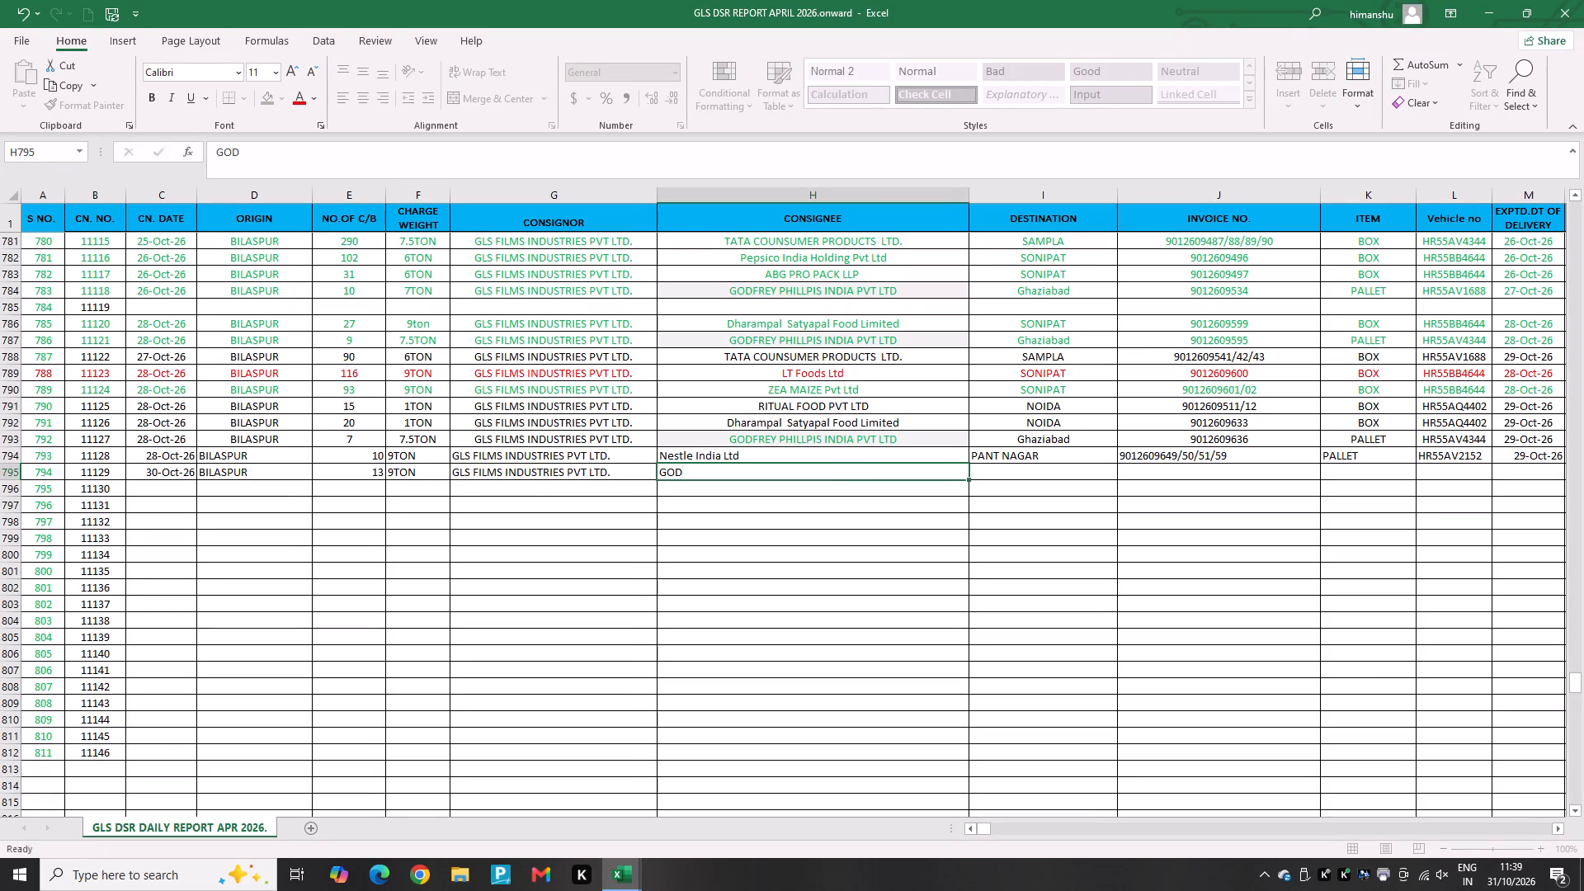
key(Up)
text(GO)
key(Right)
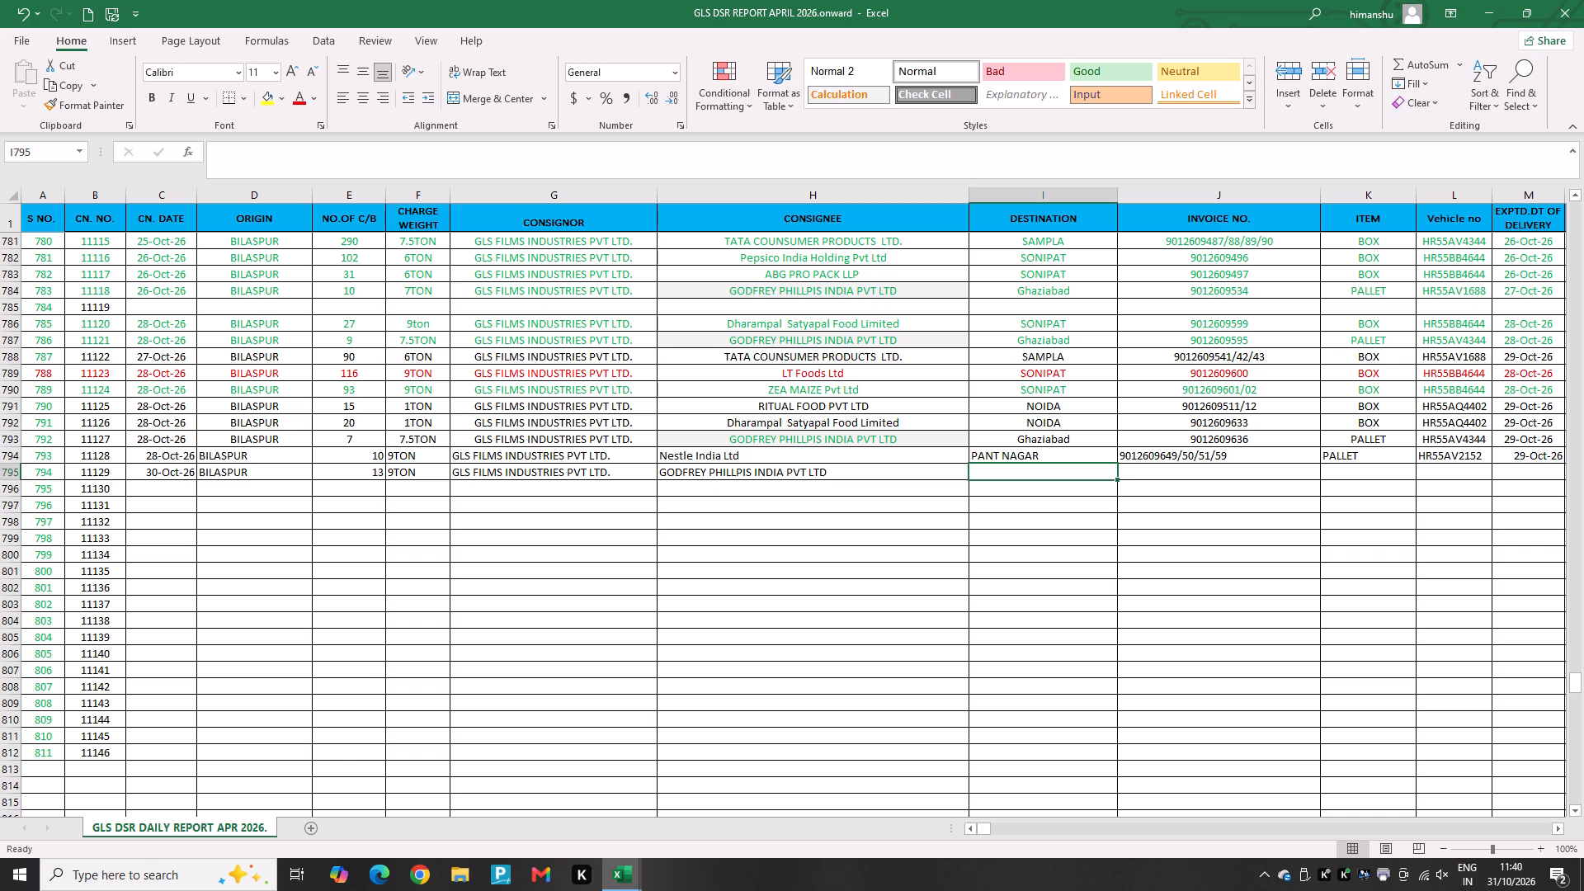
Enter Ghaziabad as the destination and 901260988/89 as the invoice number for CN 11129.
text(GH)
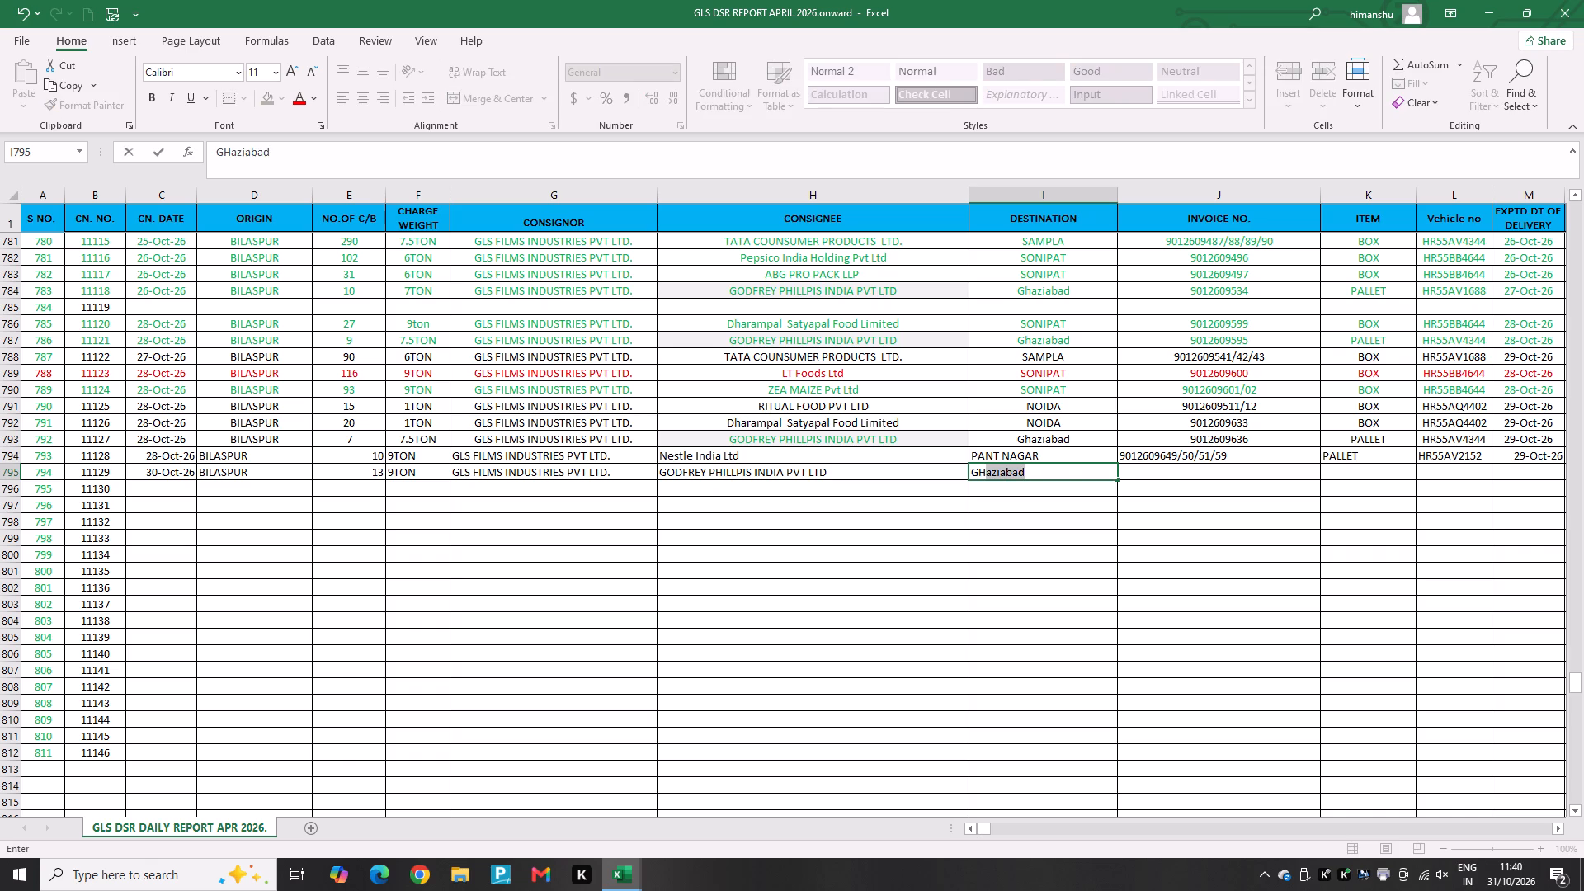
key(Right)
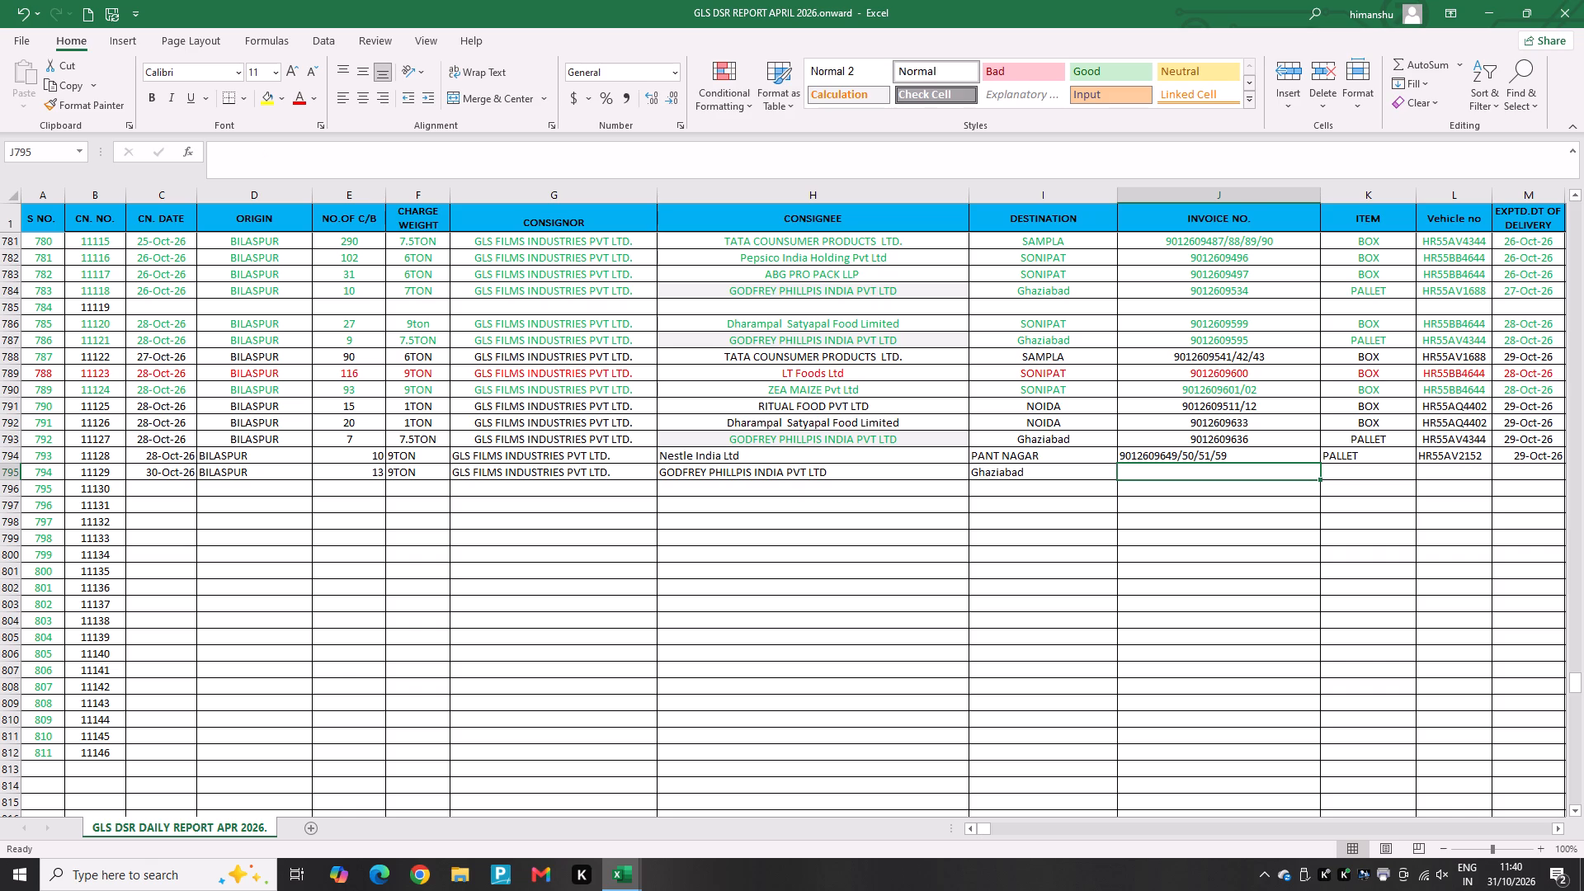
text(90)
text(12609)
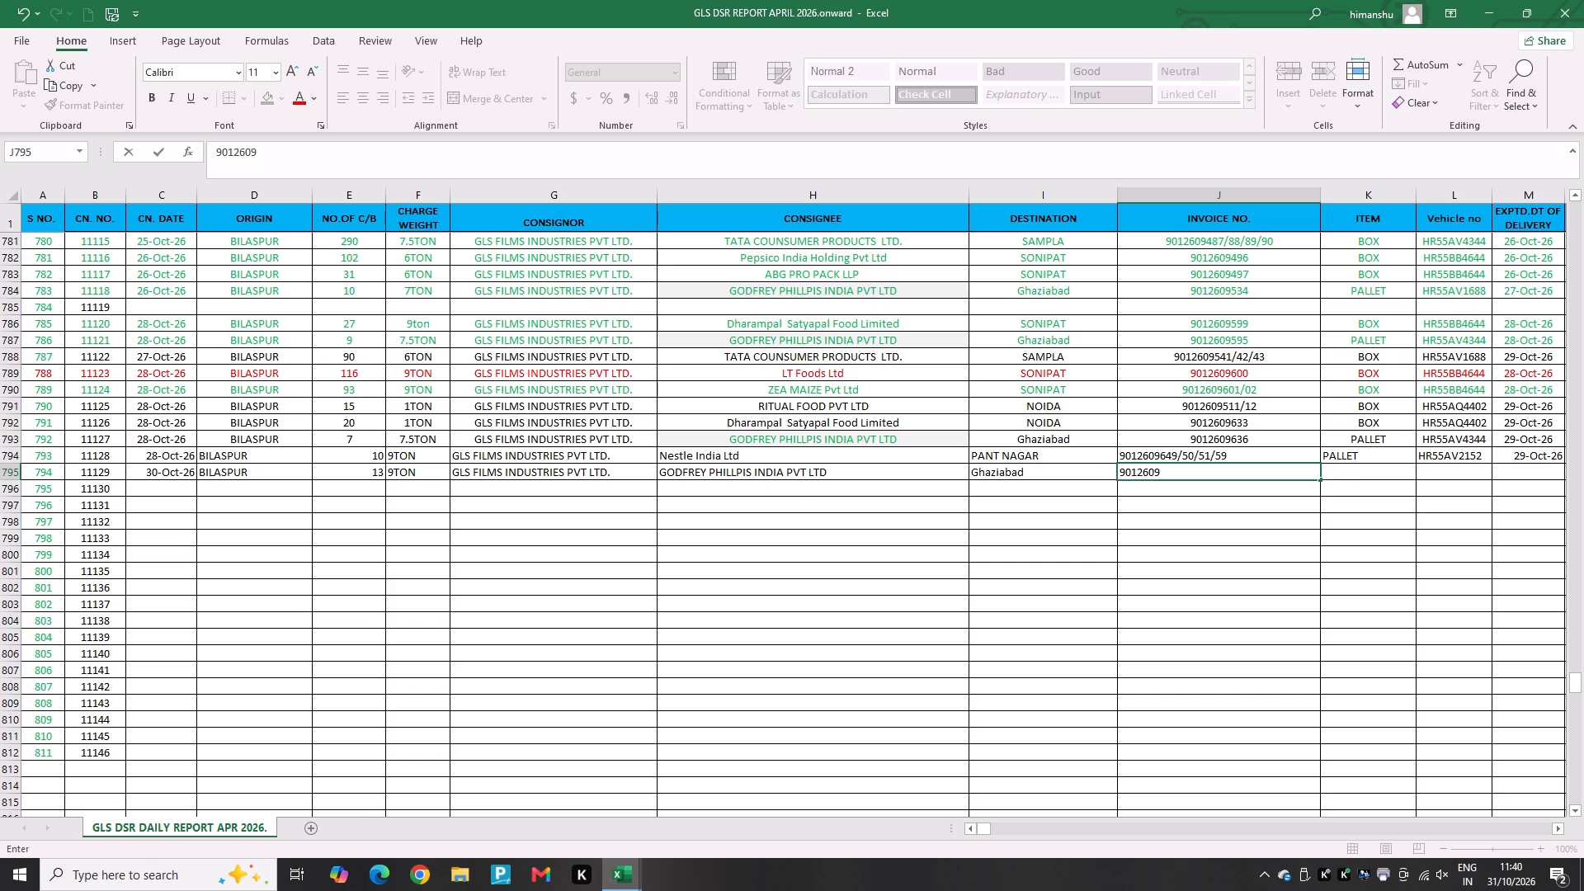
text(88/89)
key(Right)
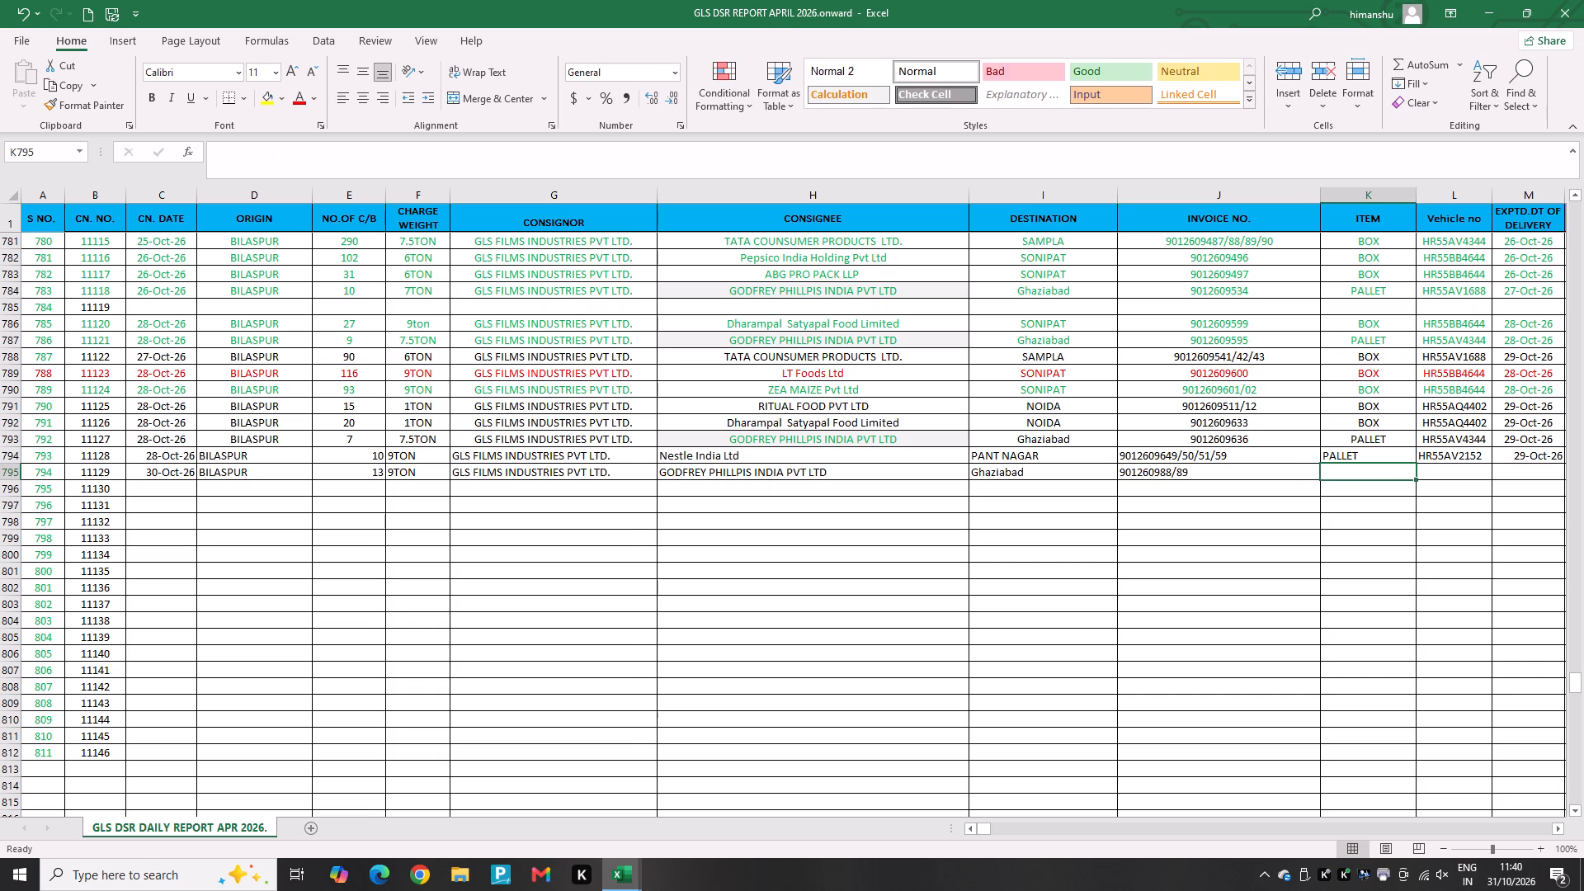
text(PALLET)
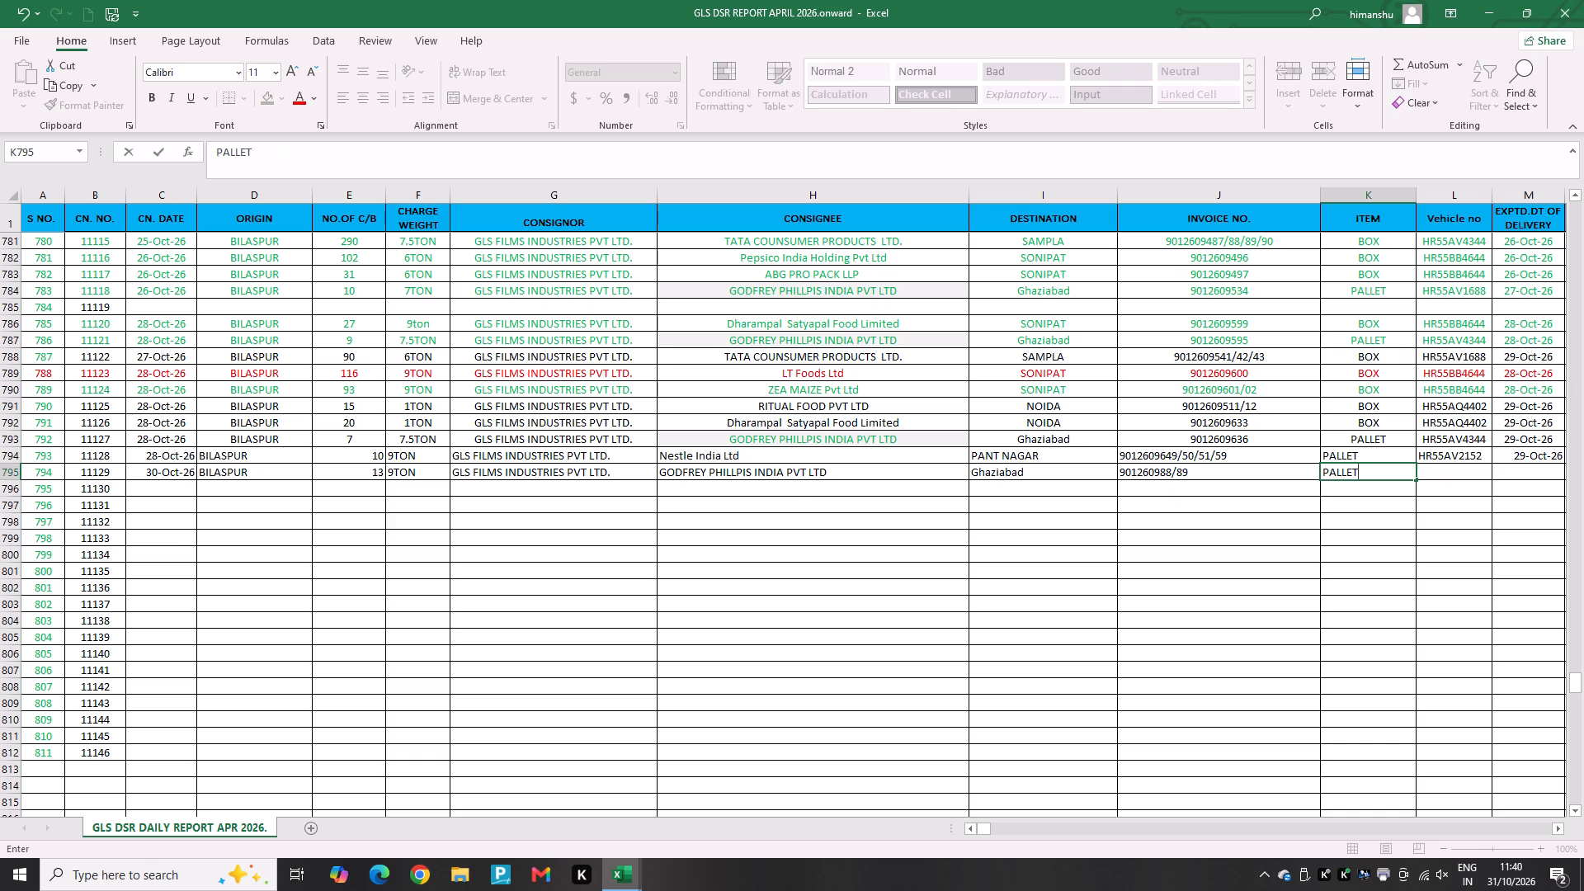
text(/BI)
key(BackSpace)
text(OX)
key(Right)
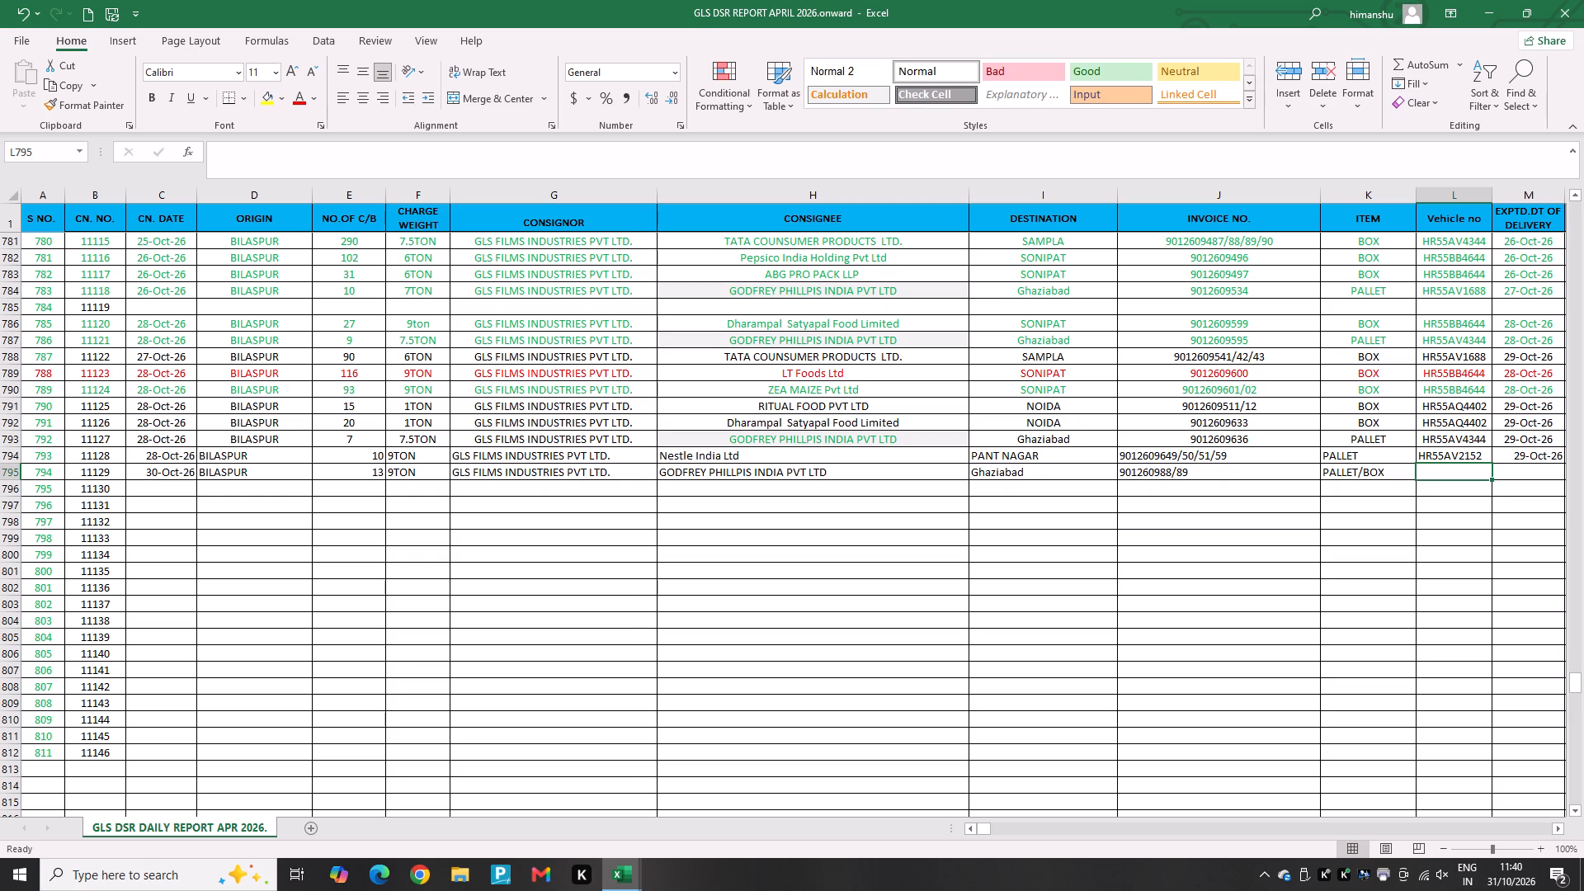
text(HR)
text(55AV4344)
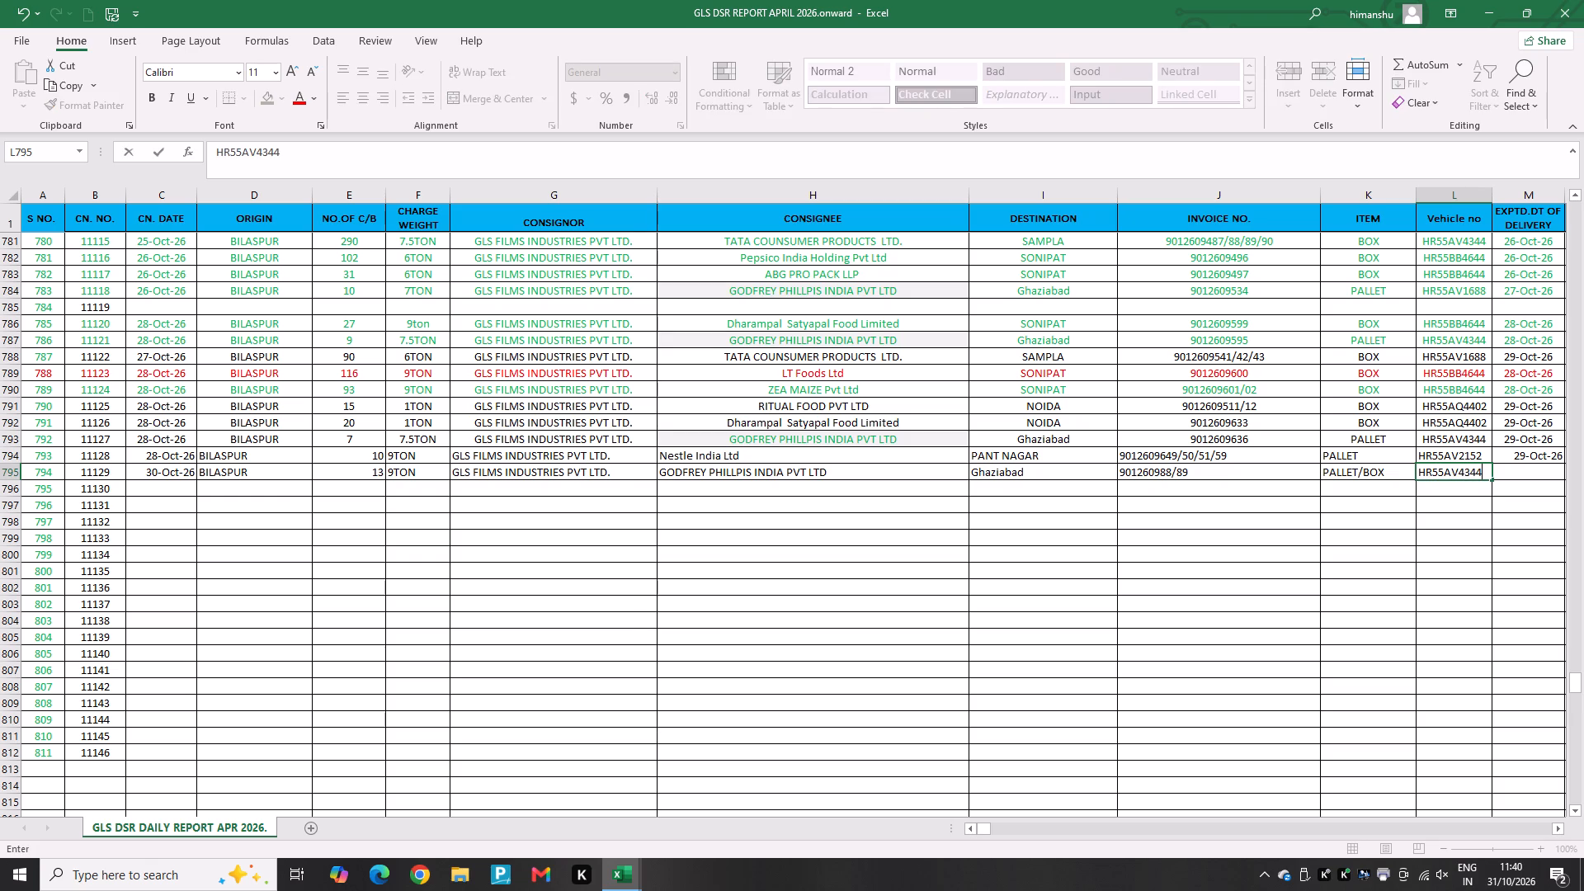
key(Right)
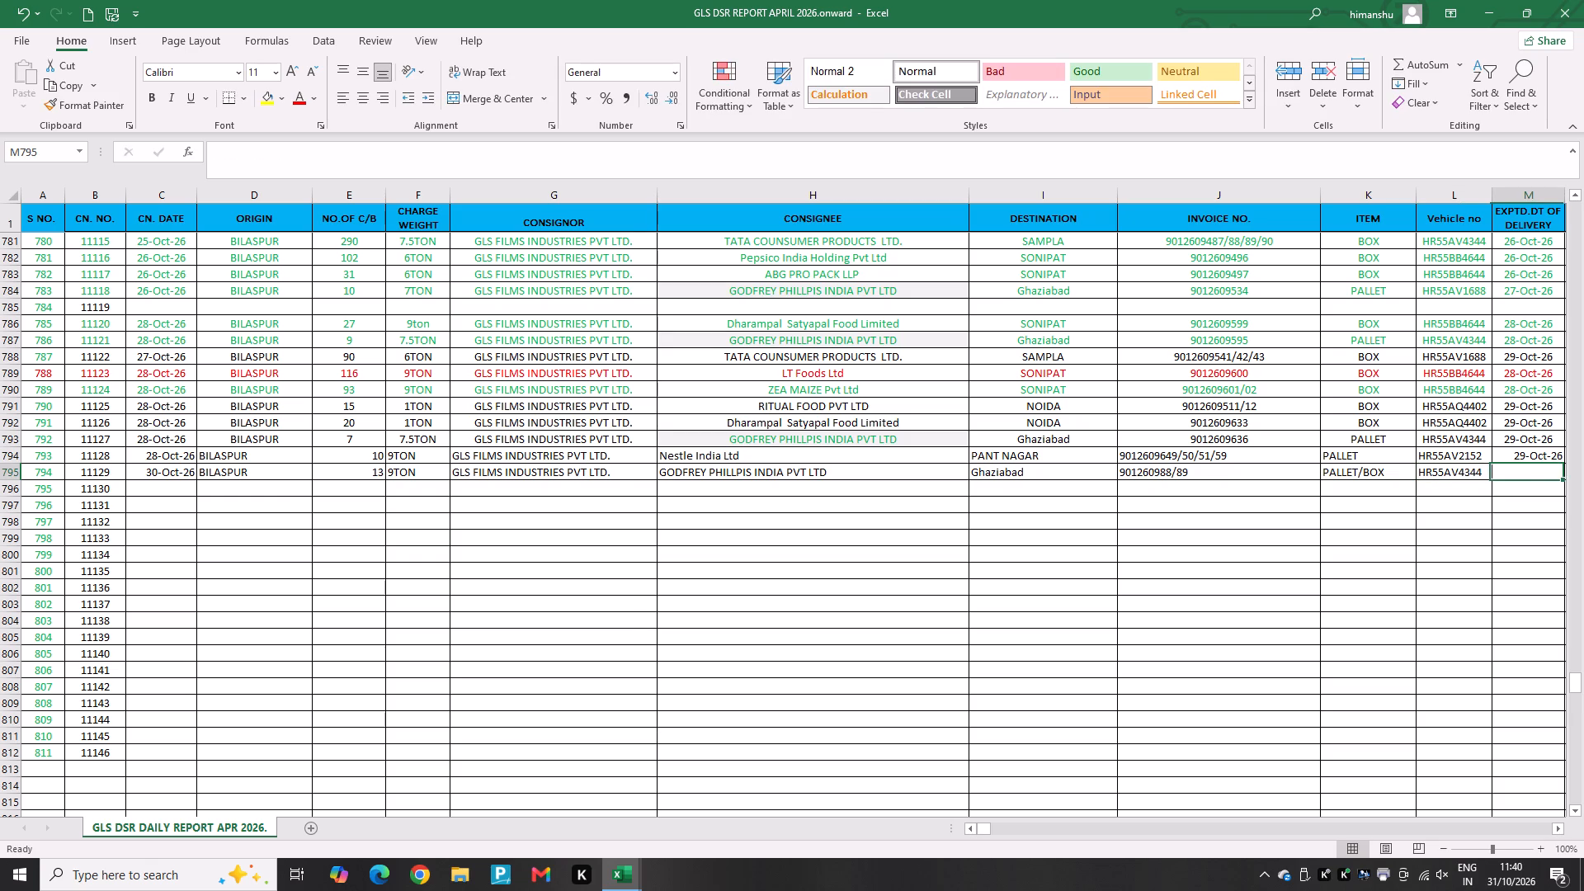
Start the CN 11130 row with CN date 30-Oct-26 and origin BILASPUR.
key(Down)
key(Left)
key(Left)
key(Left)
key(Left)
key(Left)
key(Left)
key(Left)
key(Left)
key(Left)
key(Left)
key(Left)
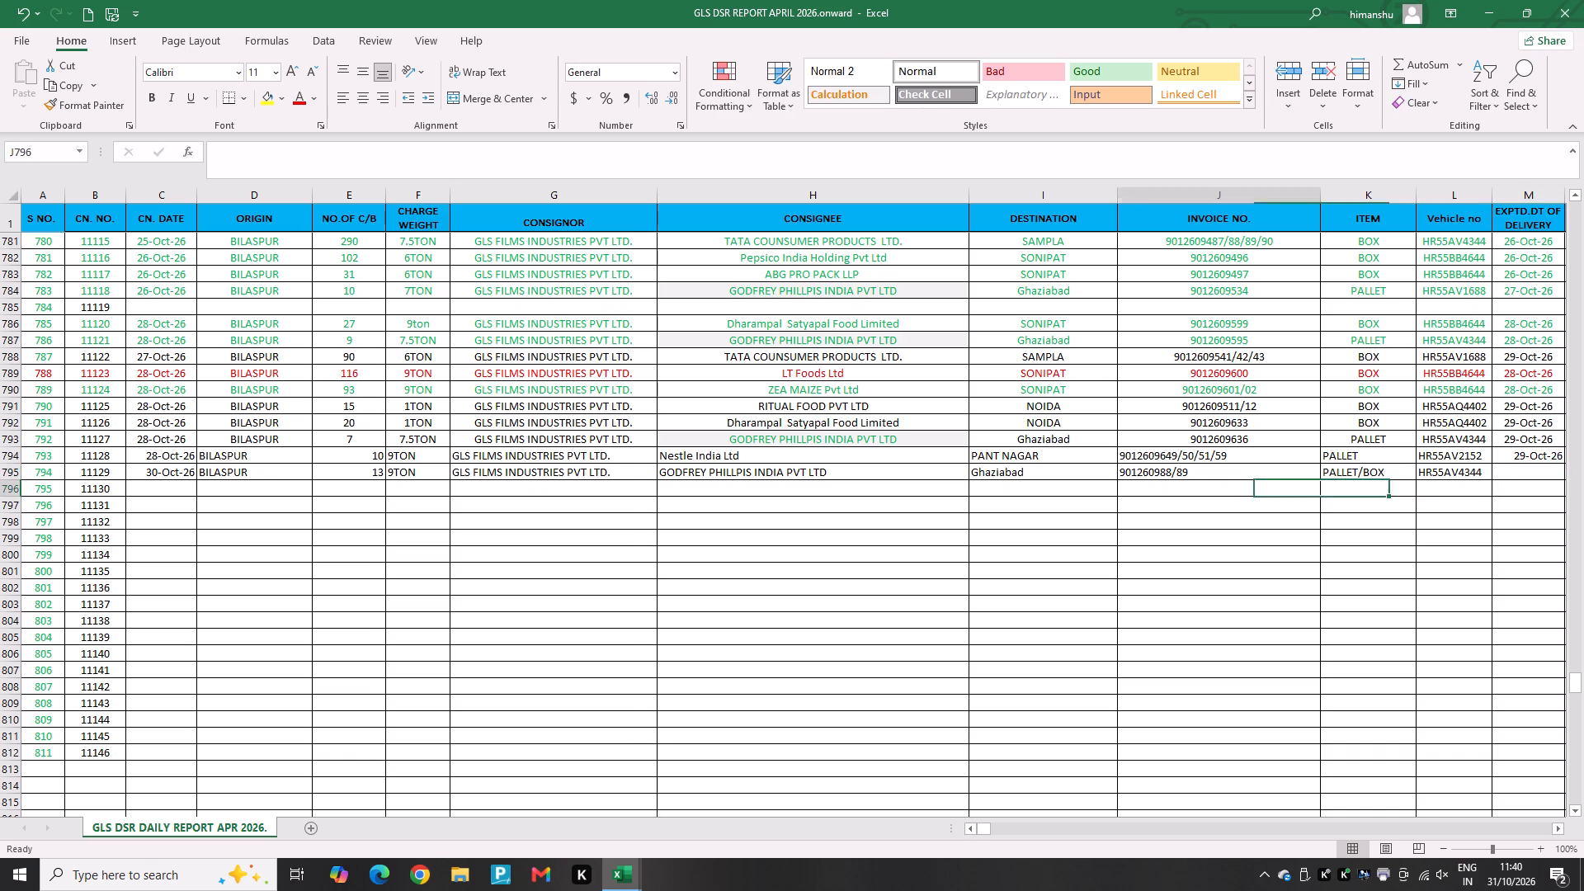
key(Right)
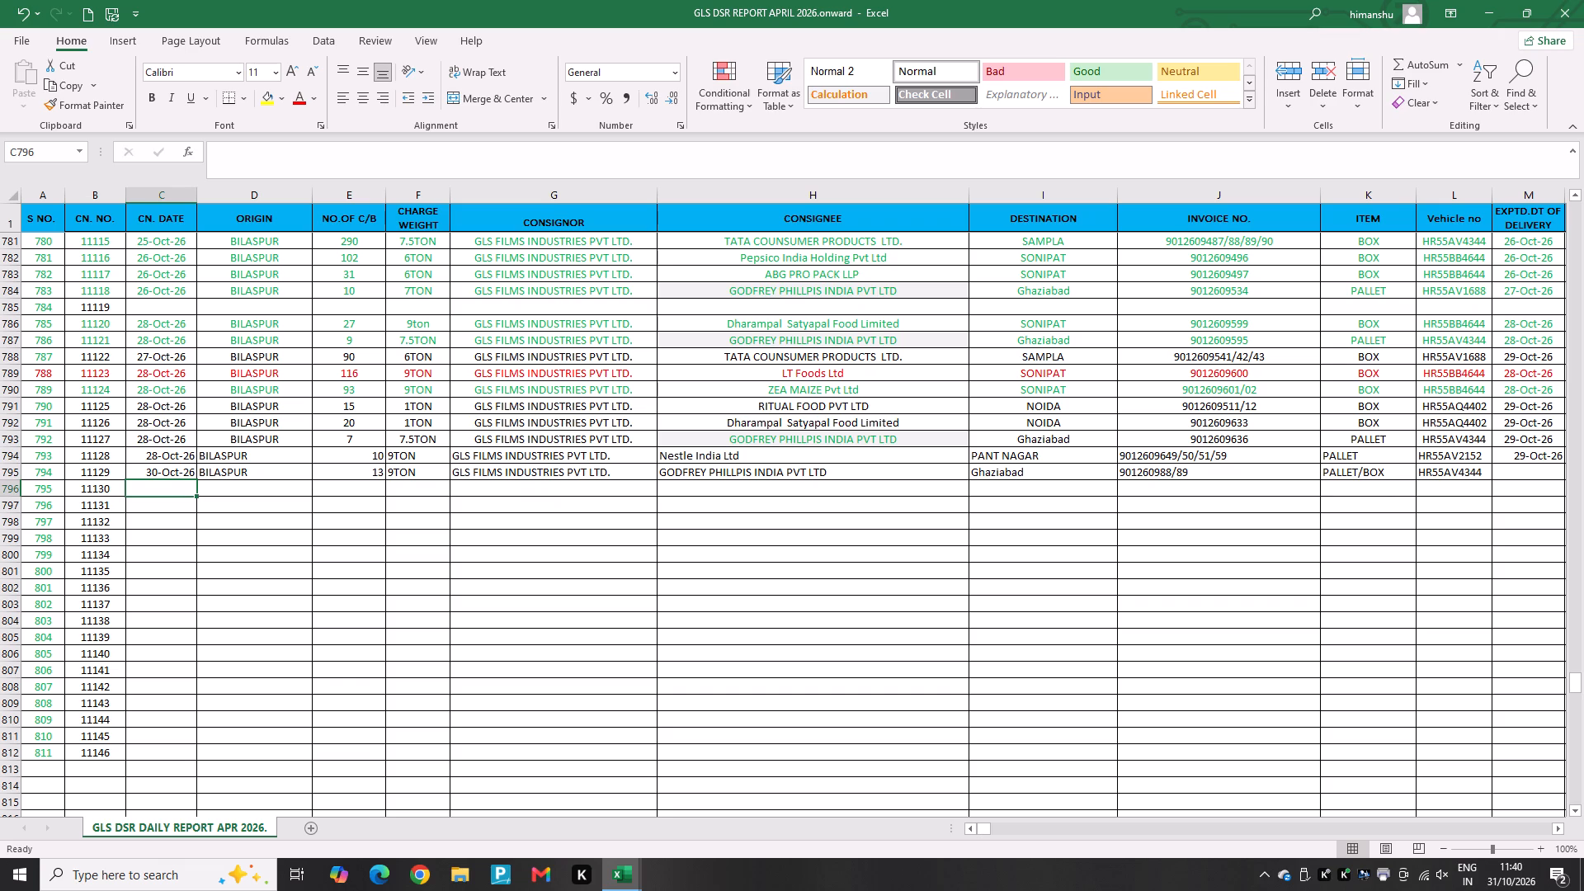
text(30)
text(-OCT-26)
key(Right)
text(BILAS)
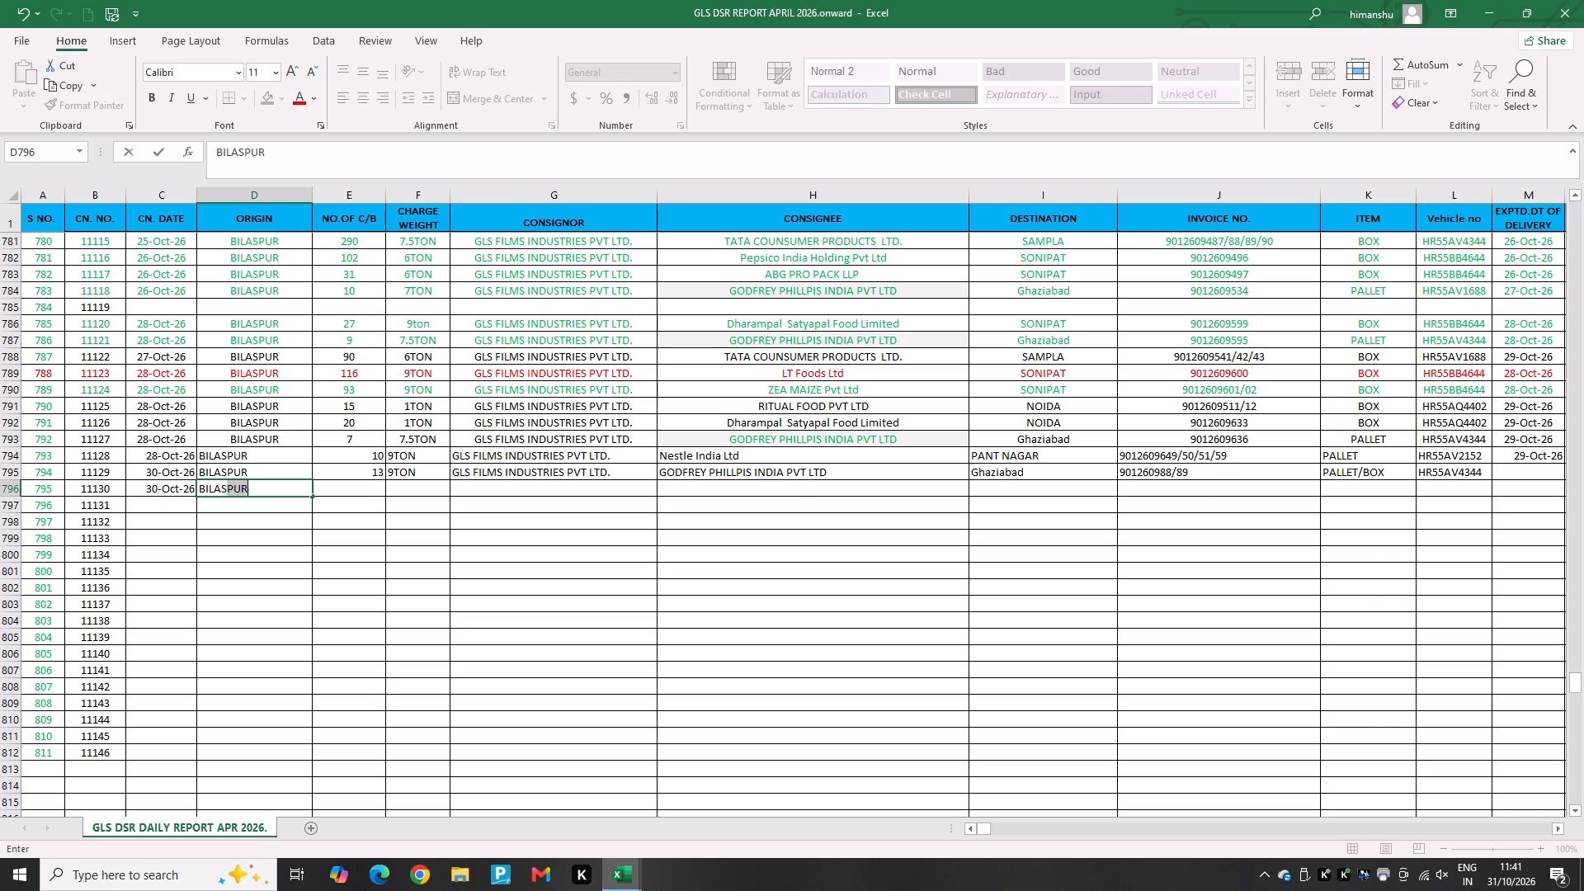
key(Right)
Fill in CN 11130 with 131 C/B, charge weight 6TON and consignor GLS FILMS INDUSTRIES PVT LTD.
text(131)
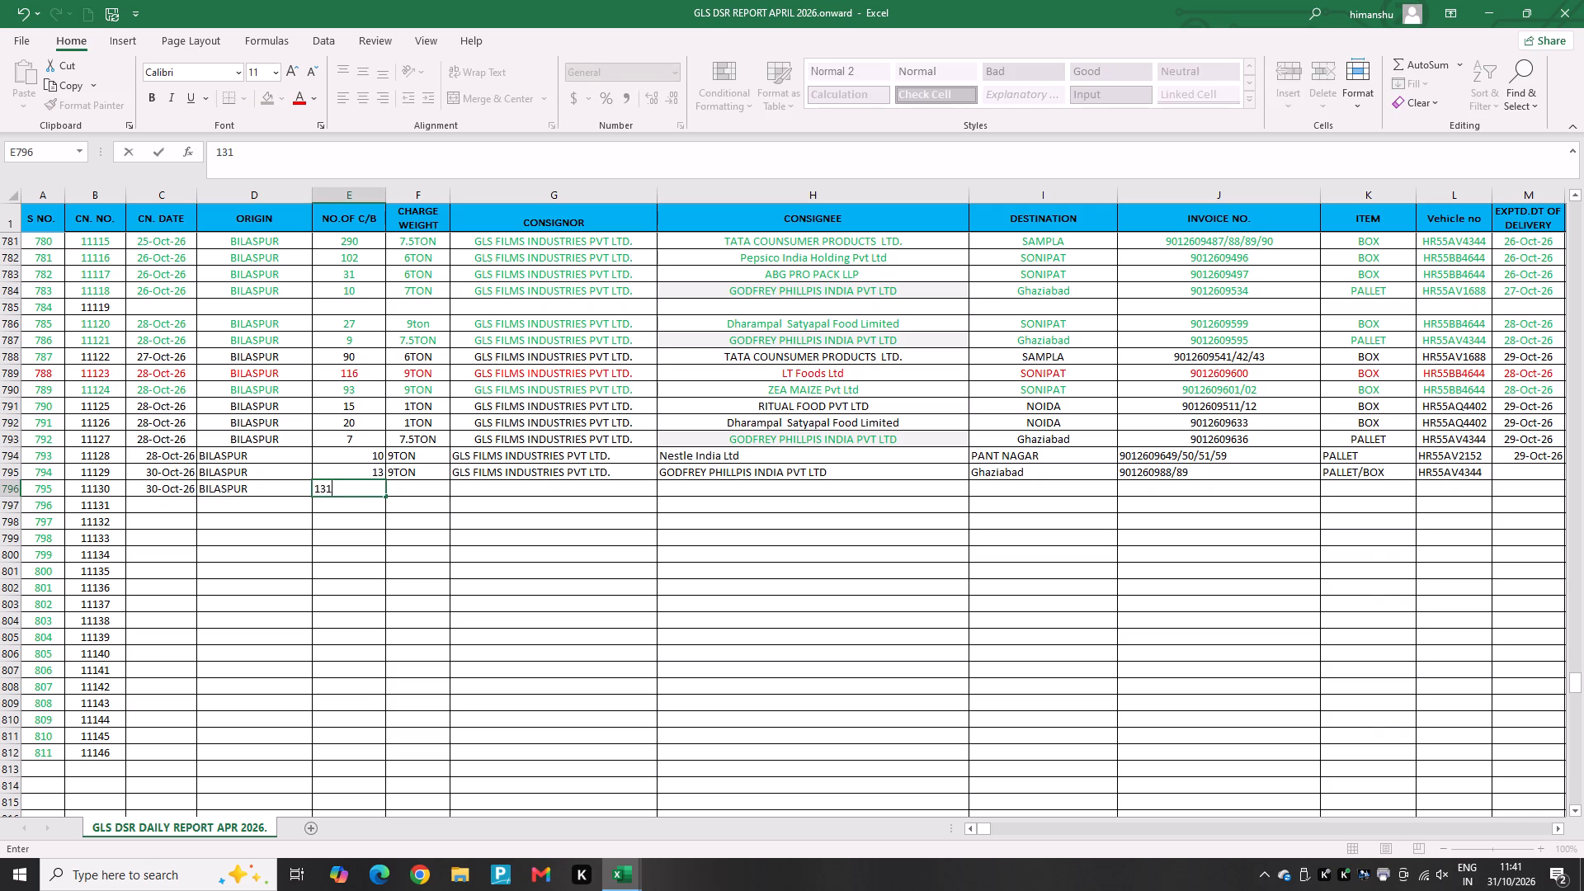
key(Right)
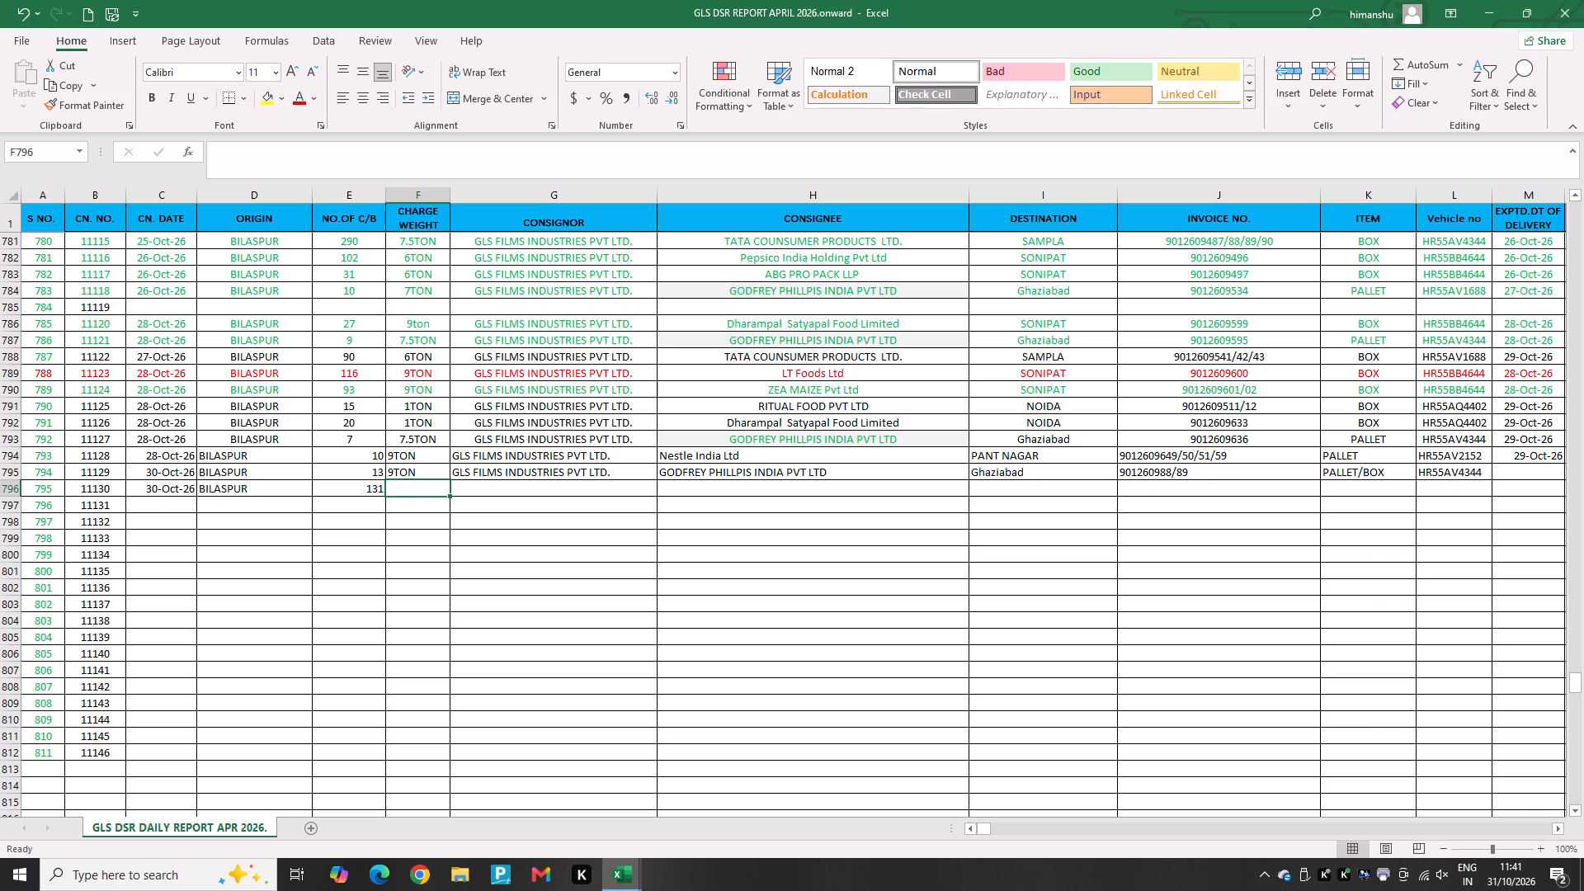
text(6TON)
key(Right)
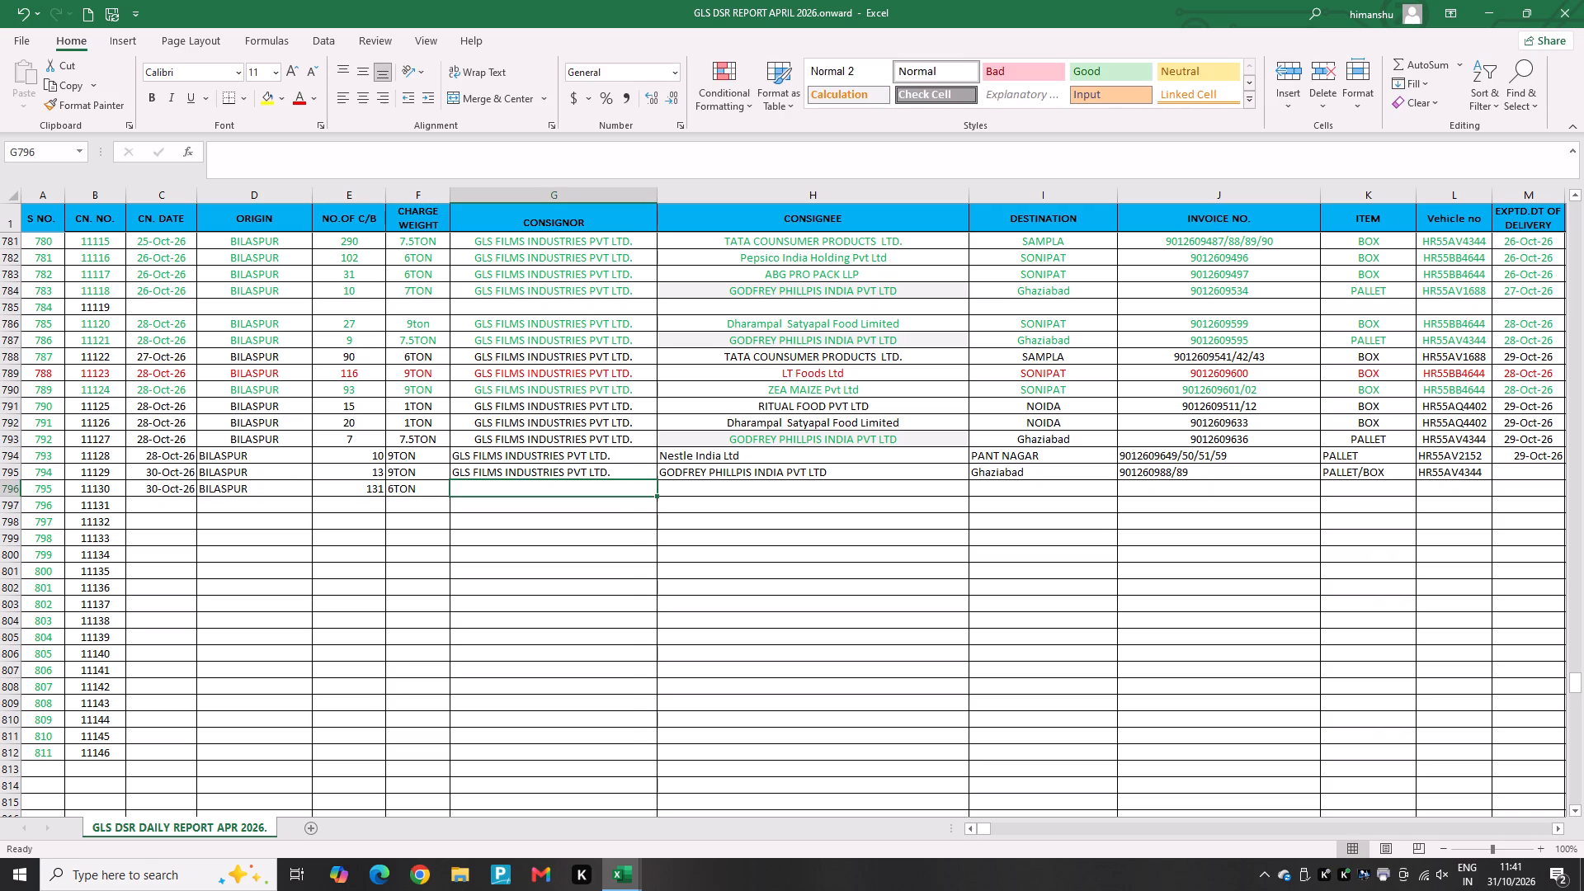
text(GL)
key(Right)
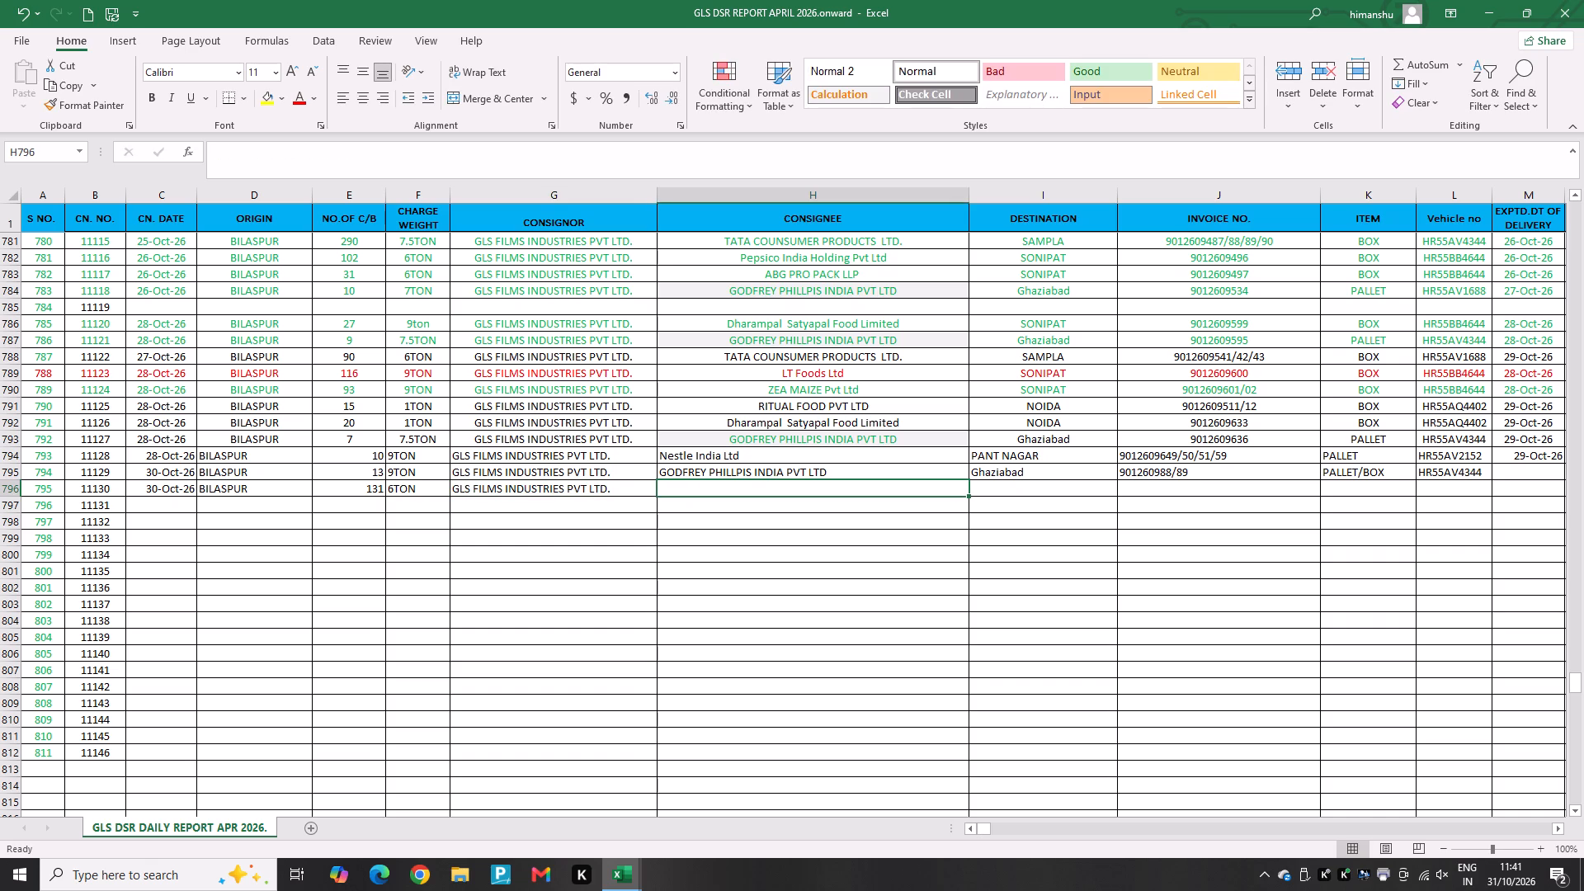
Enter NARESH PAPER as the consignee for CN 11130.
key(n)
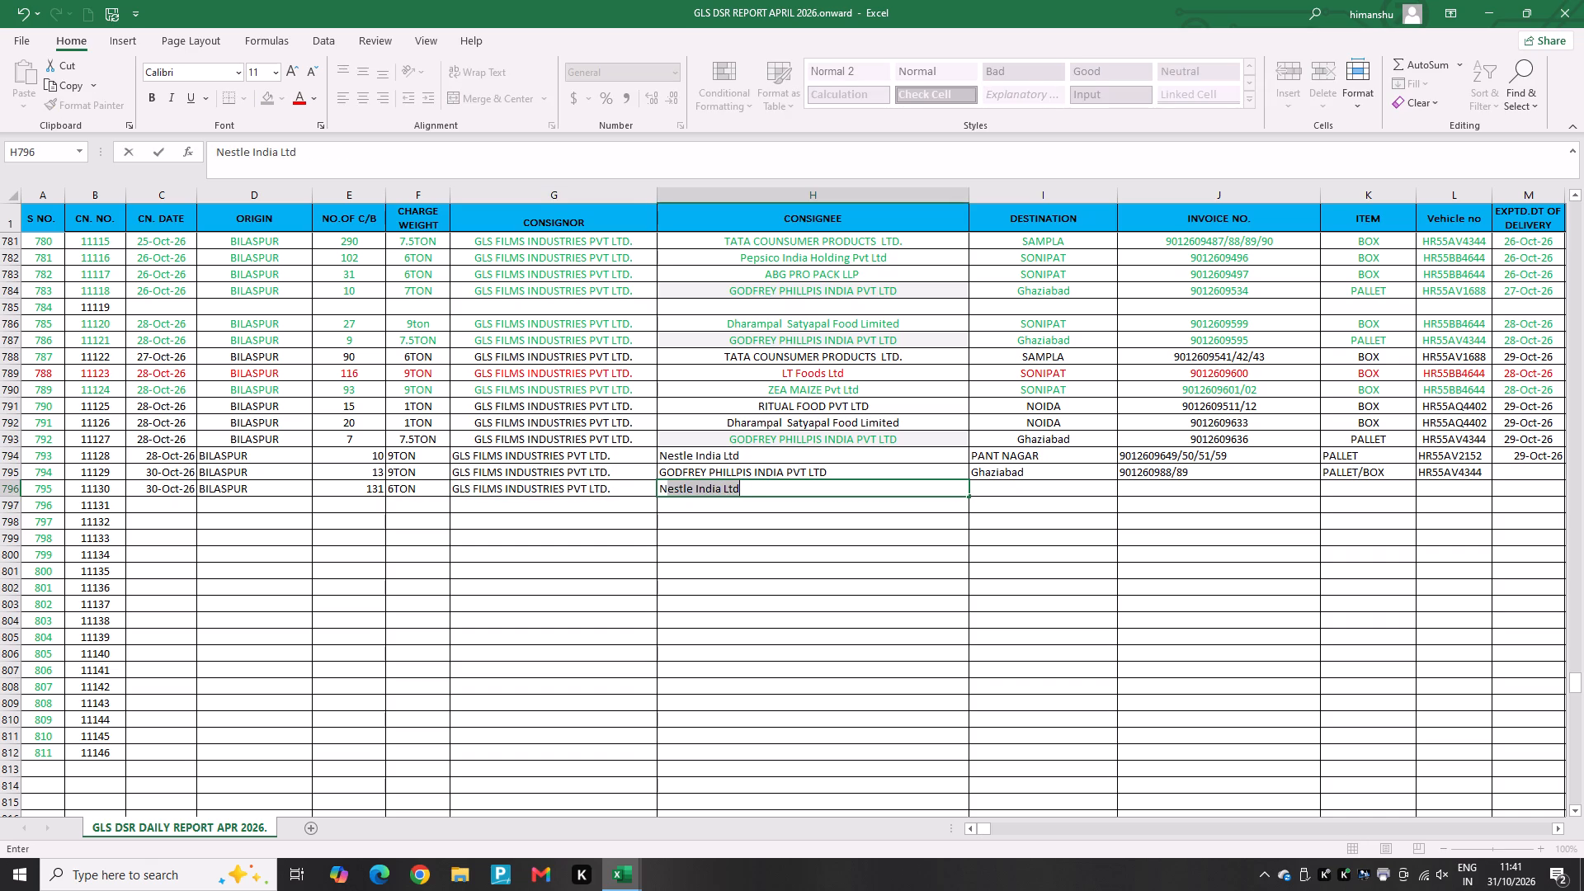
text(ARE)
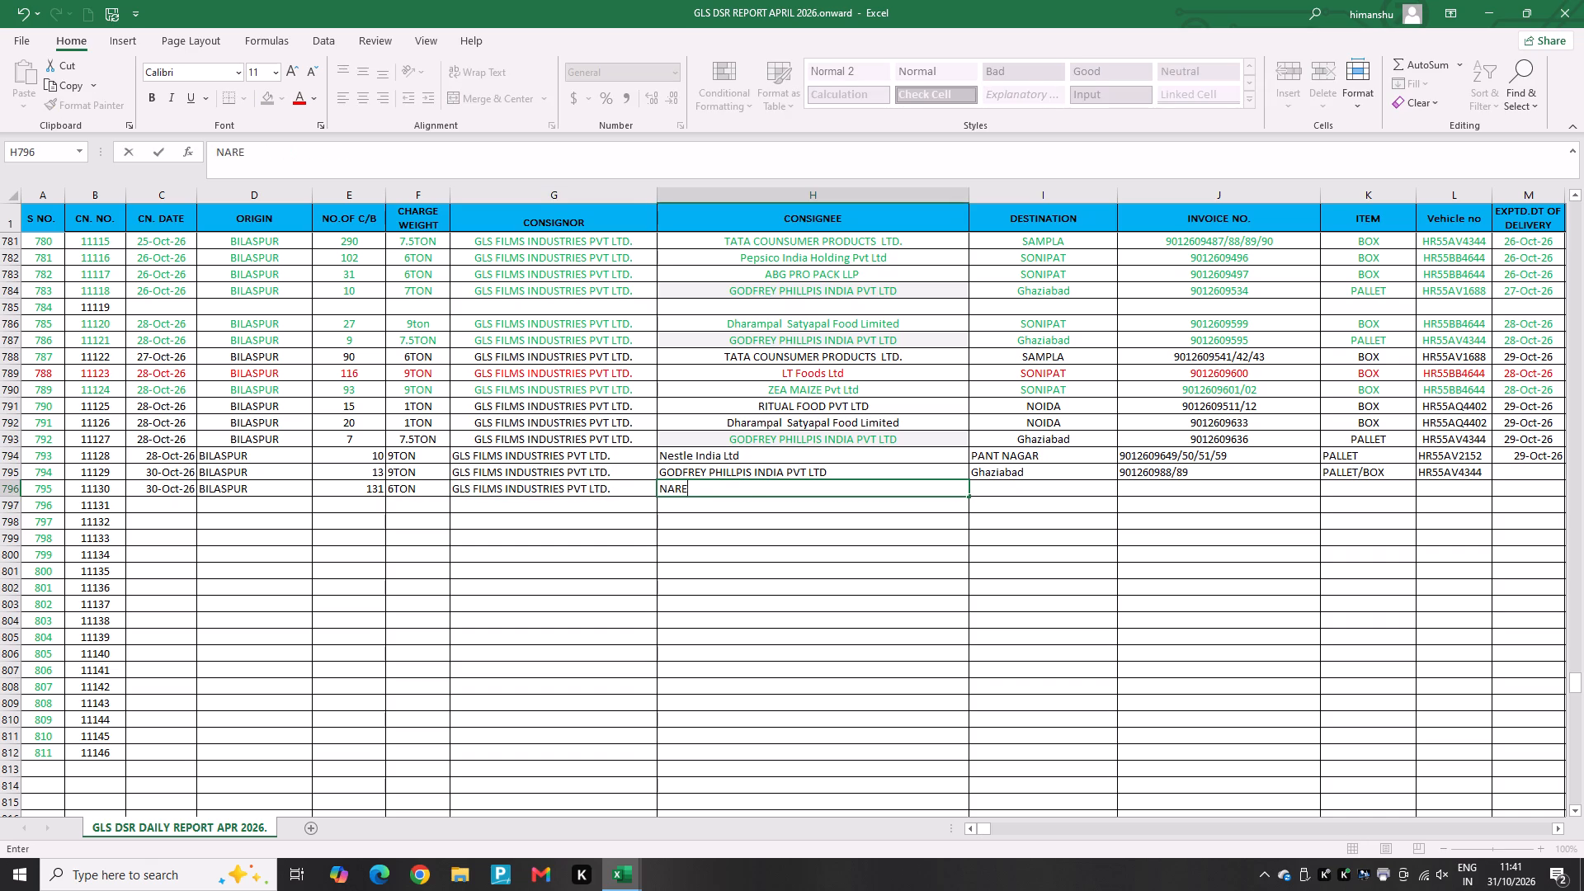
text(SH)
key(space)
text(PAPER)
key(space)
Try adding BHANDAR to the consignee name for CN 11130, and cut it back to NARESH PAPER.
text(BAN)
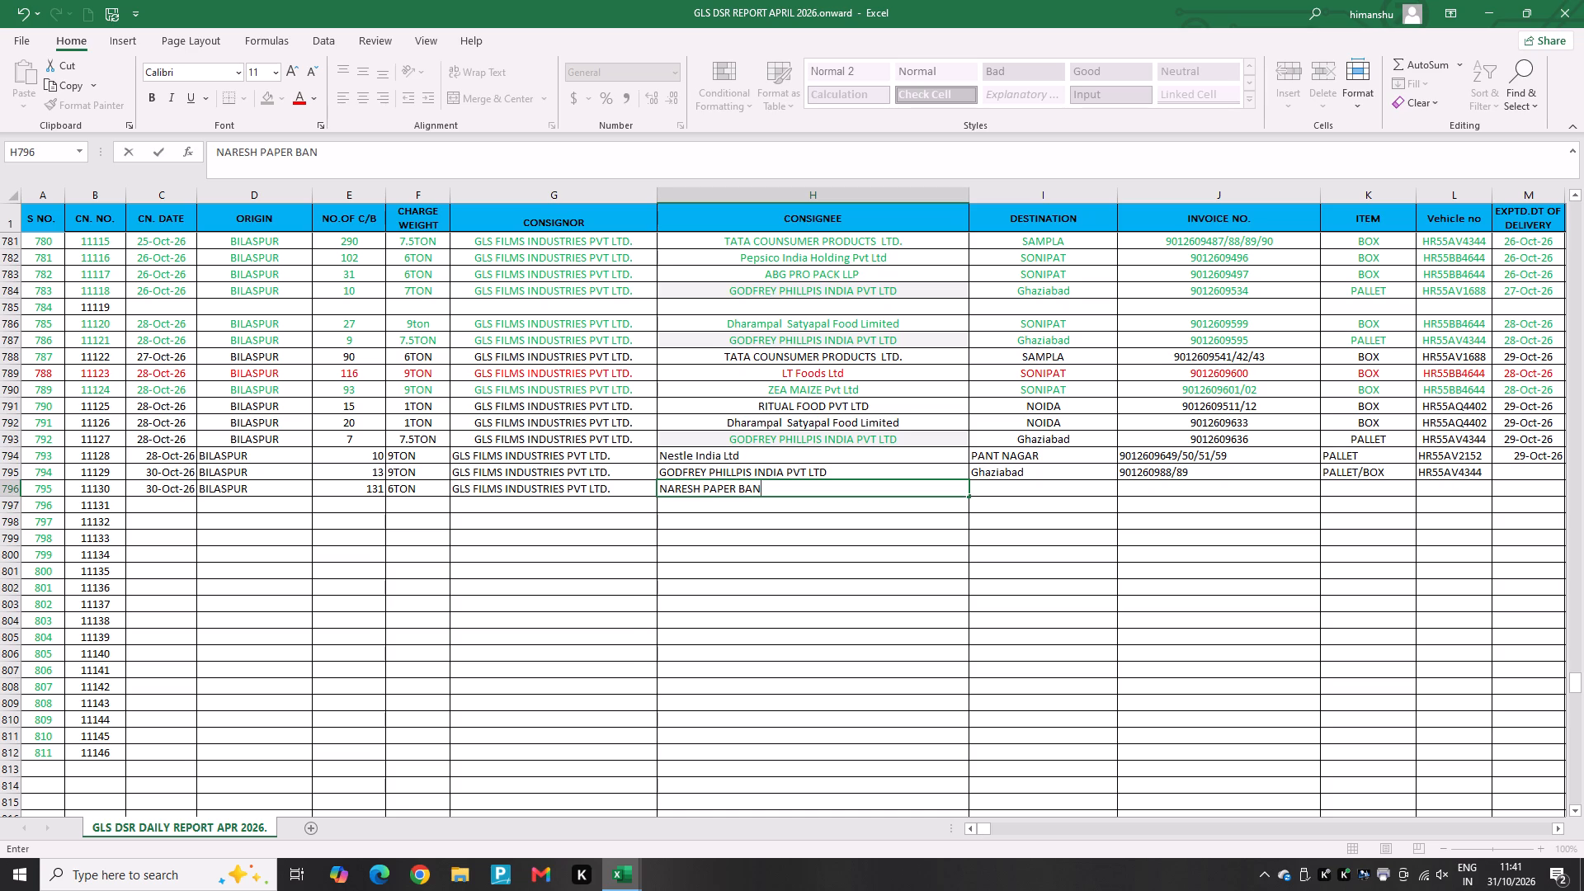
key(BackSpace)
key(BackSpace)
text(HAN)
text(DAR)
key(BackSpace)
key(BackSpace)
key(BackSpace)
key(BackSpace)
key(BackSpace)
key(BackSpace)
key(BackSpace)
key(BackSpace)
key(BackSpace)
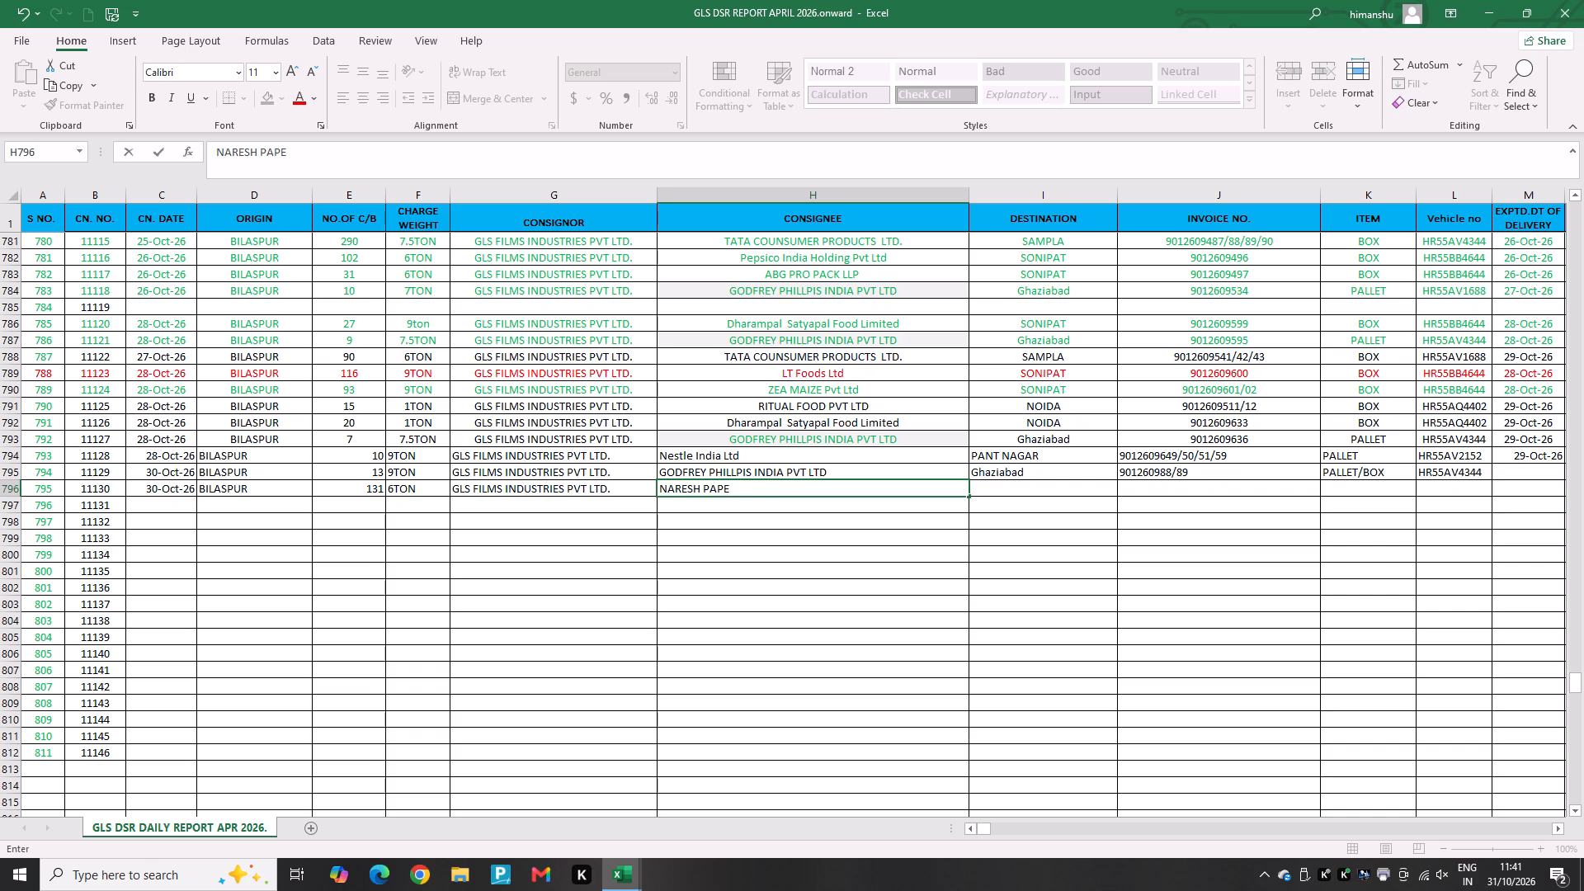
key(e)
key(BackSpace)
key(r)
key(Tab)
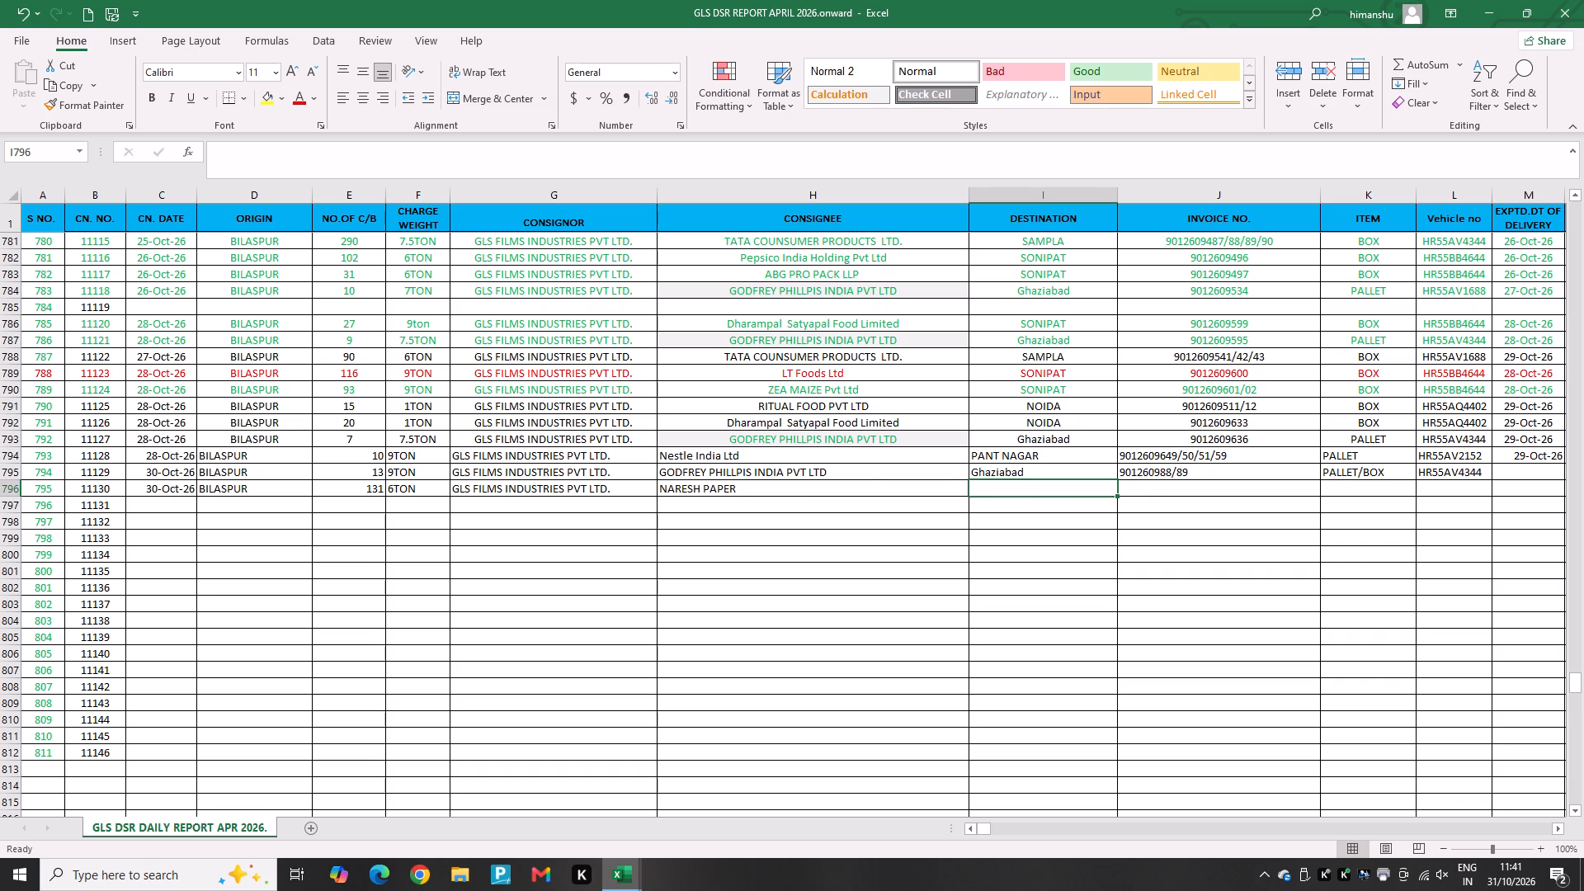
Complete the consignee name for CN 11130 as NARESH PAPER BHANDAR.
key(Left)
double_click(817, 489)
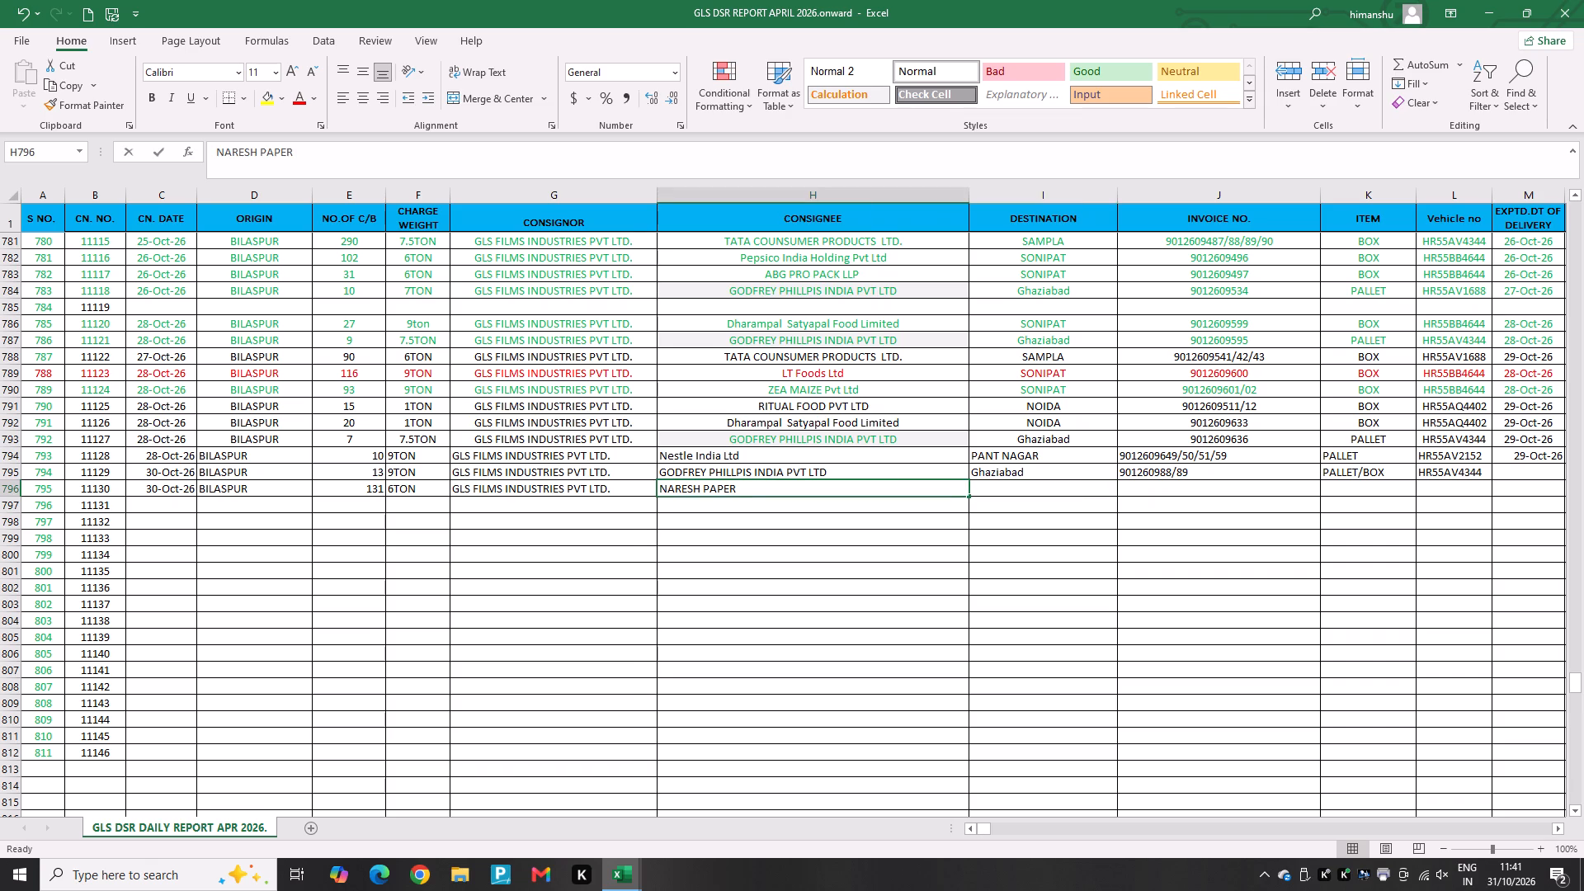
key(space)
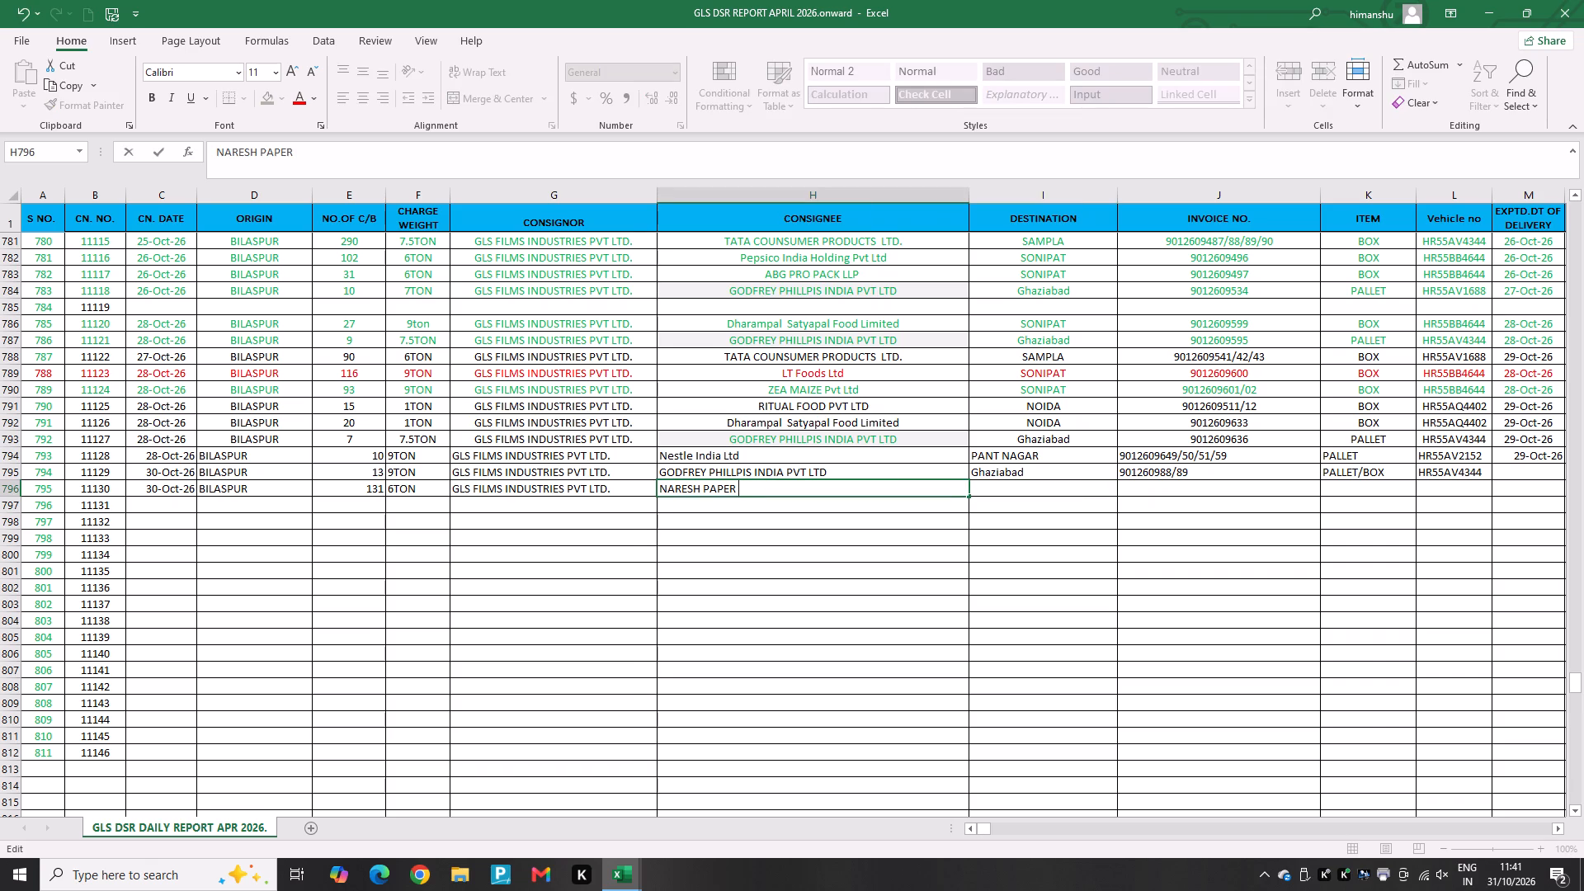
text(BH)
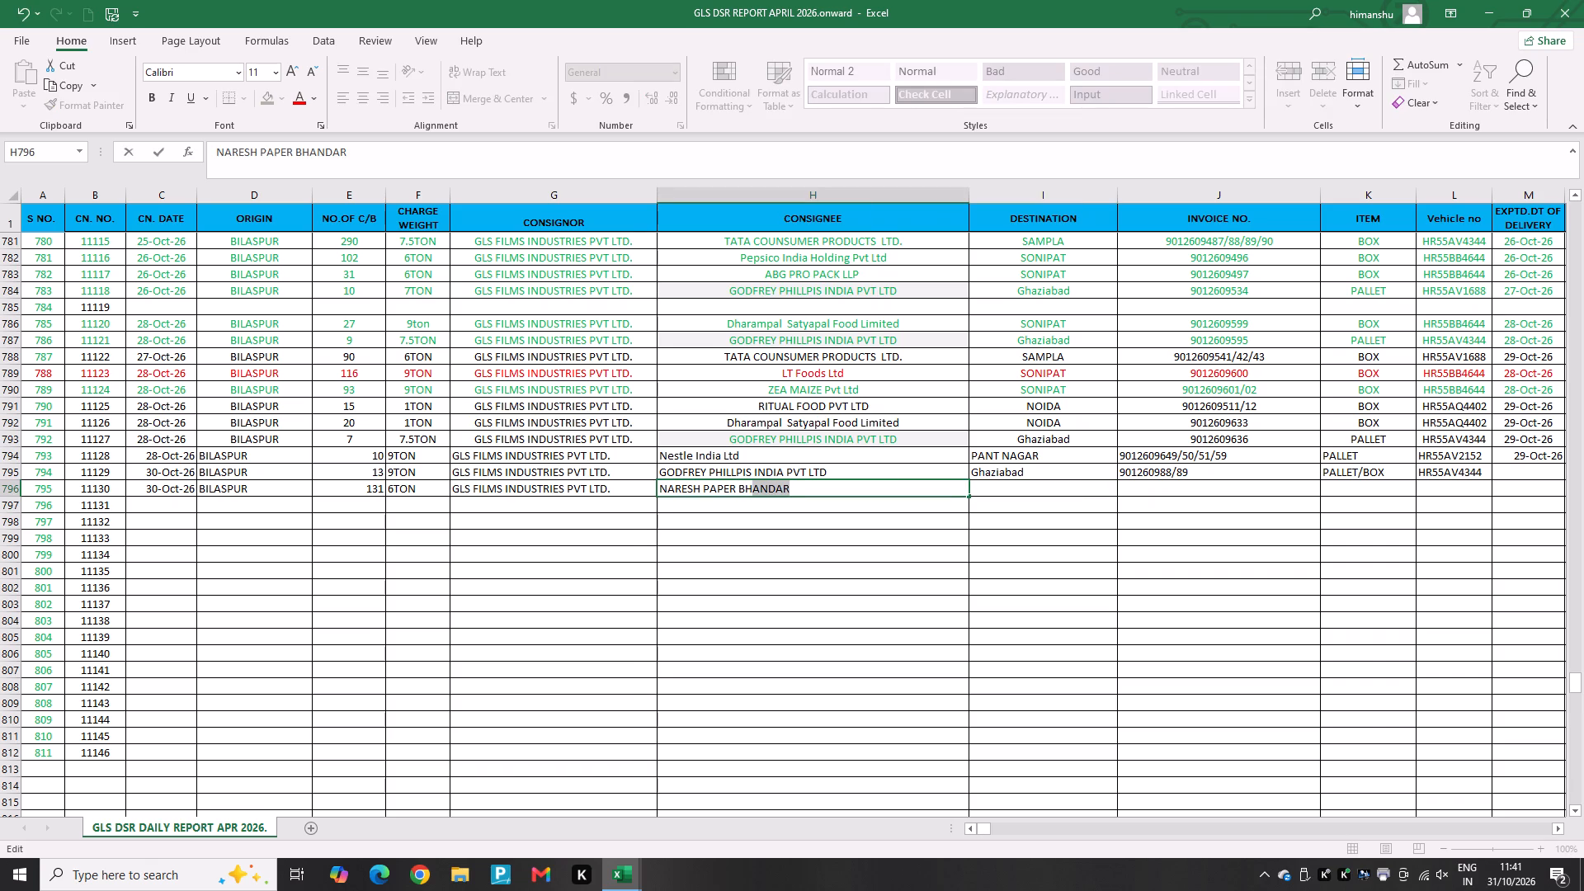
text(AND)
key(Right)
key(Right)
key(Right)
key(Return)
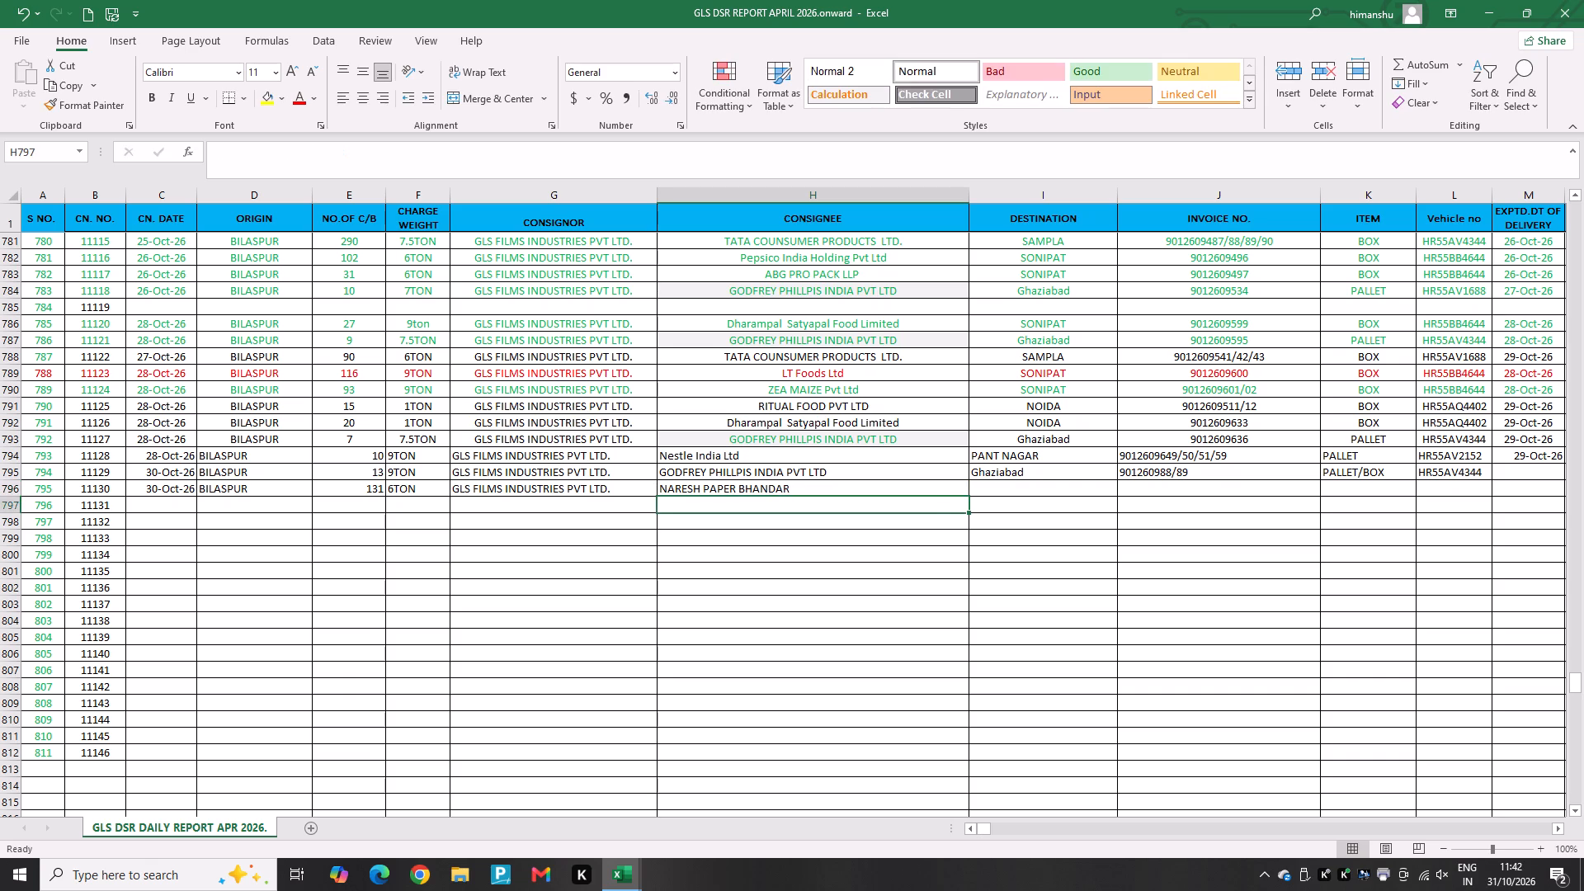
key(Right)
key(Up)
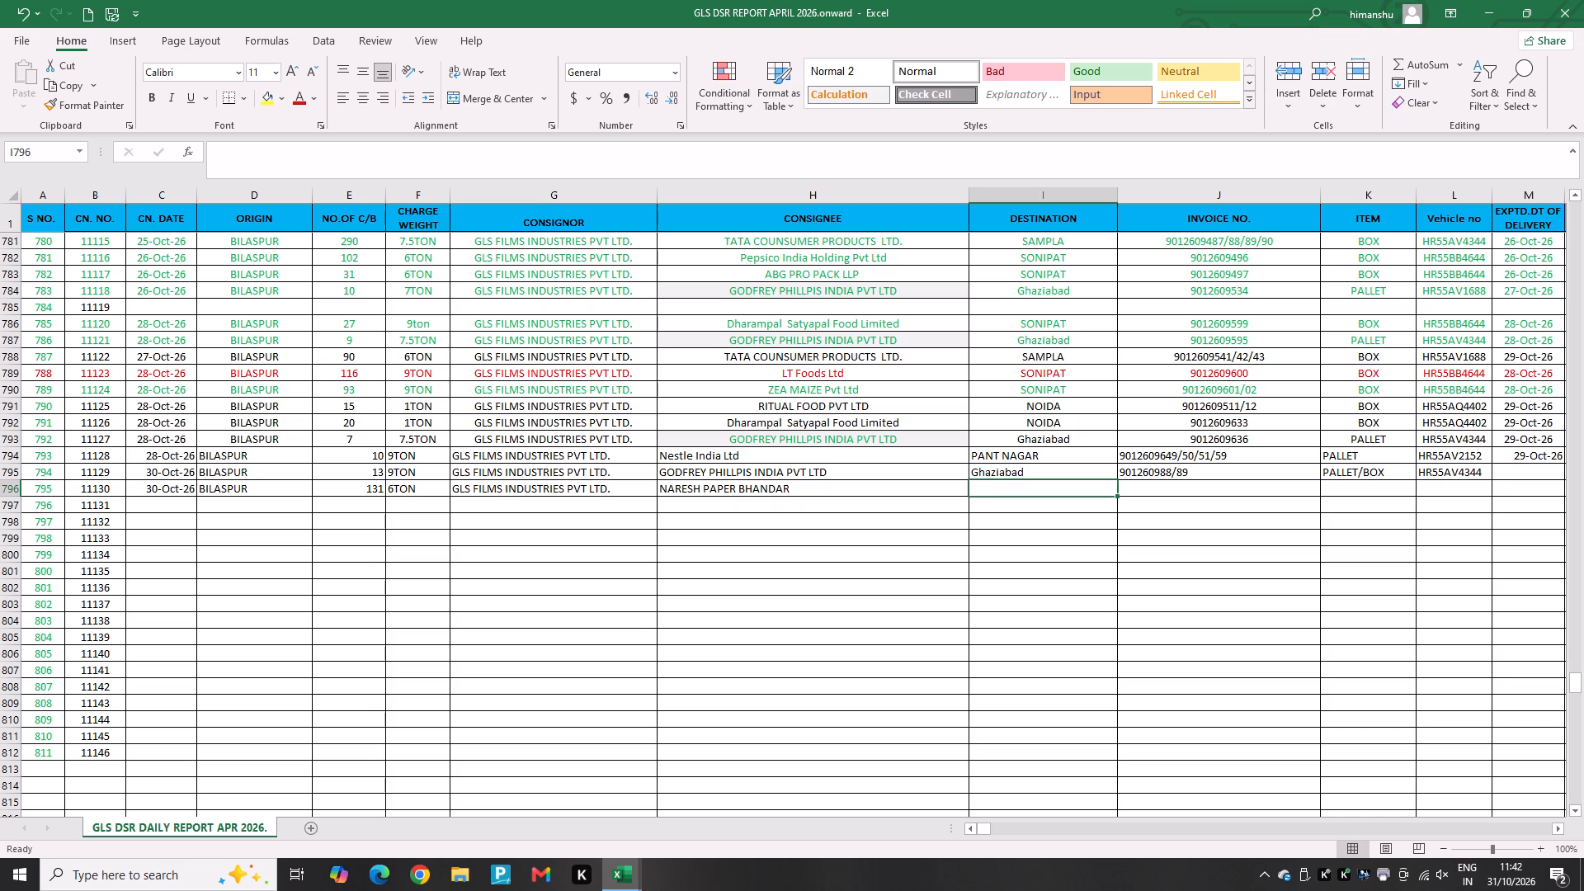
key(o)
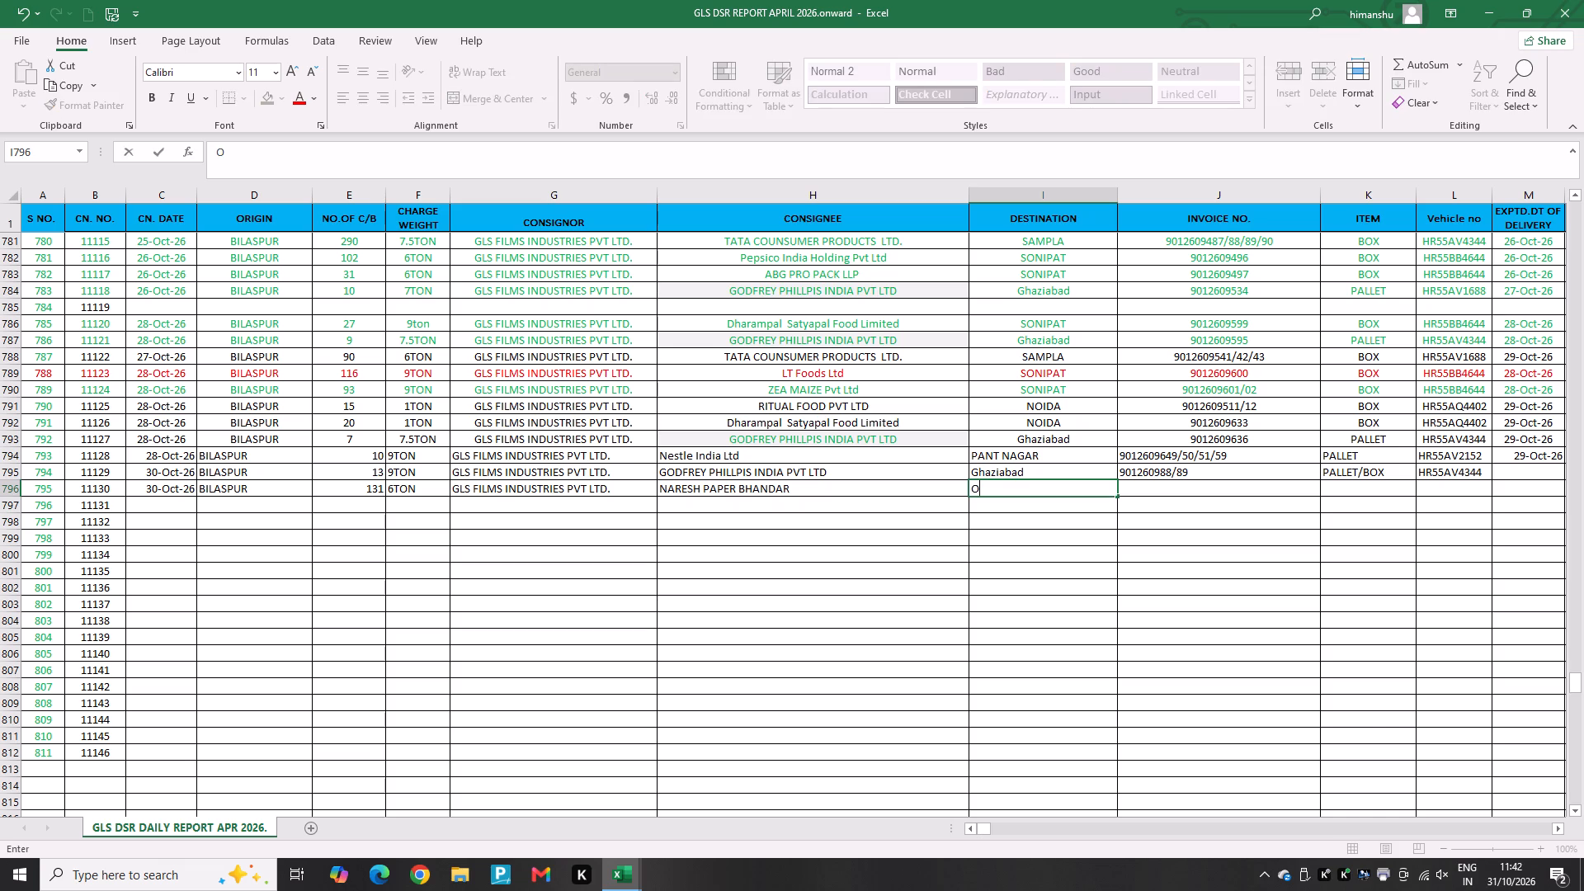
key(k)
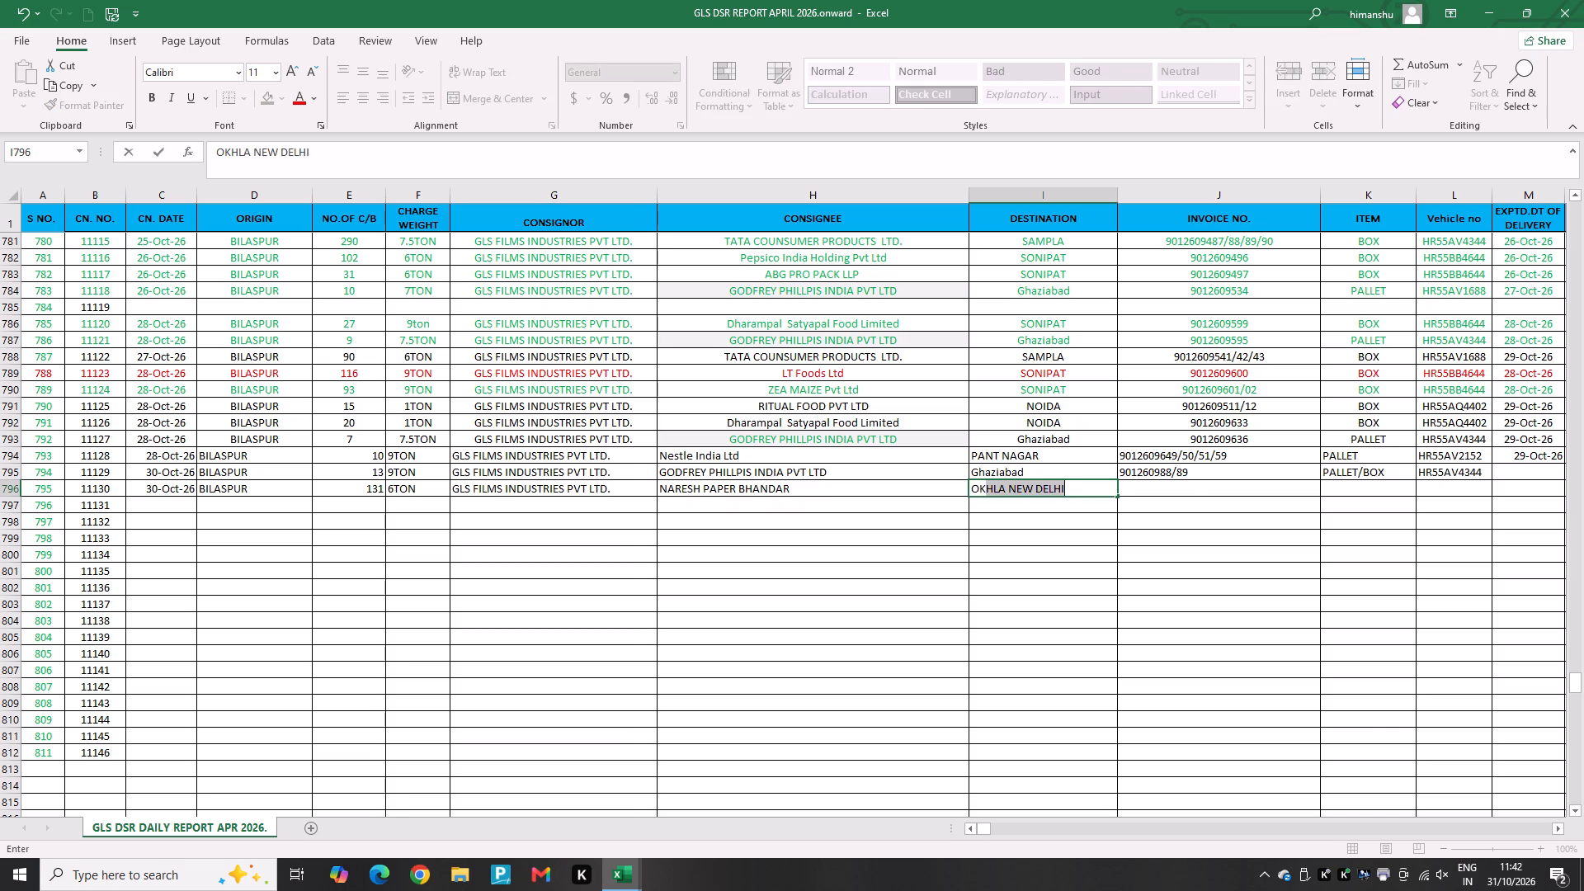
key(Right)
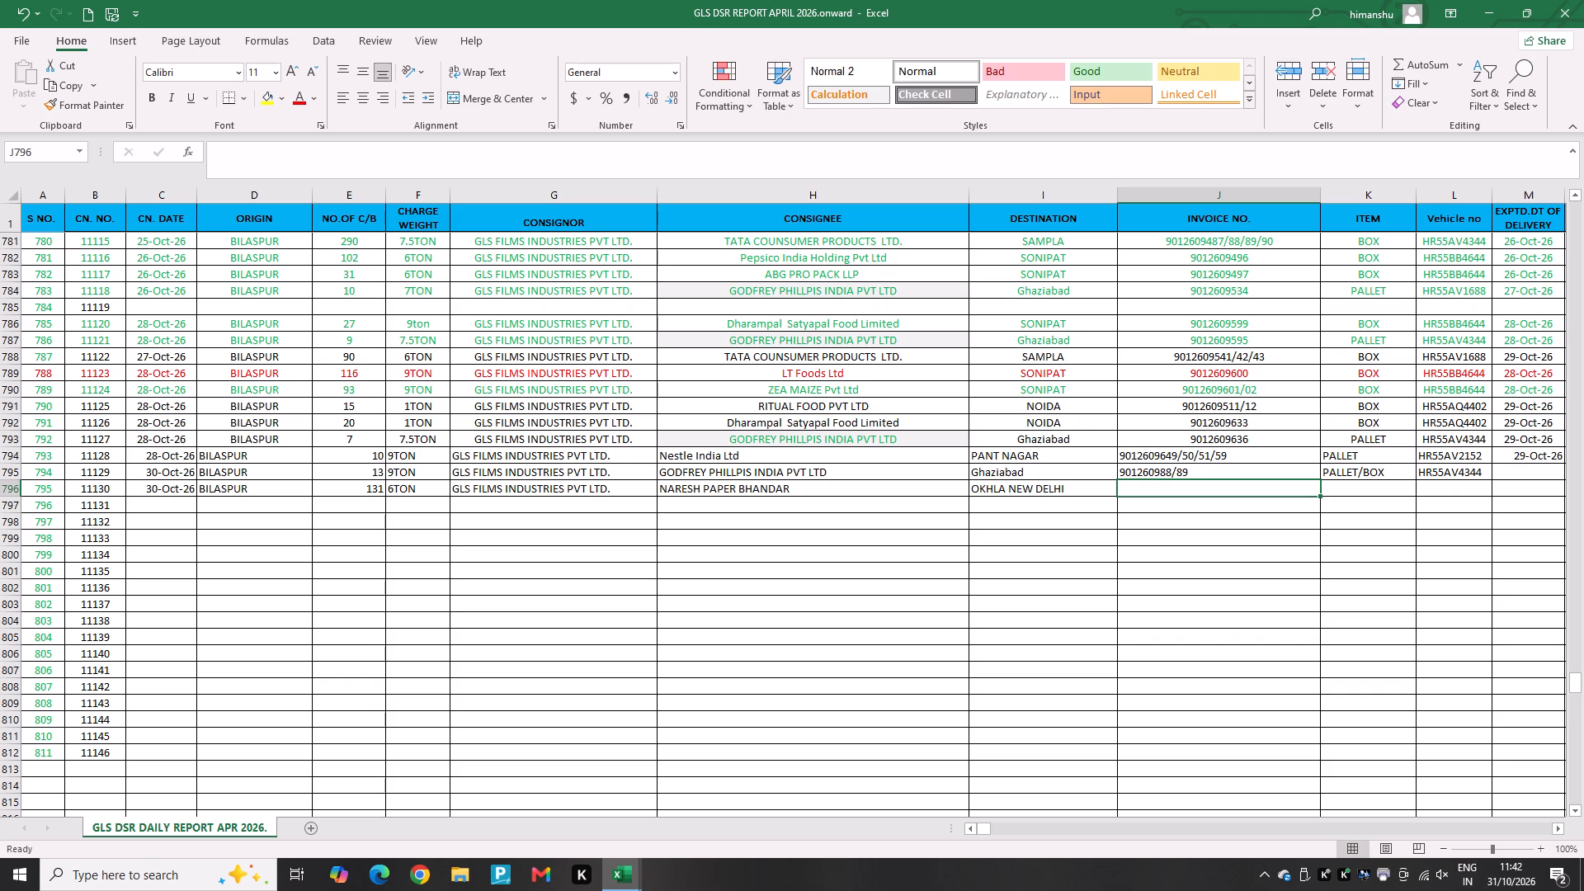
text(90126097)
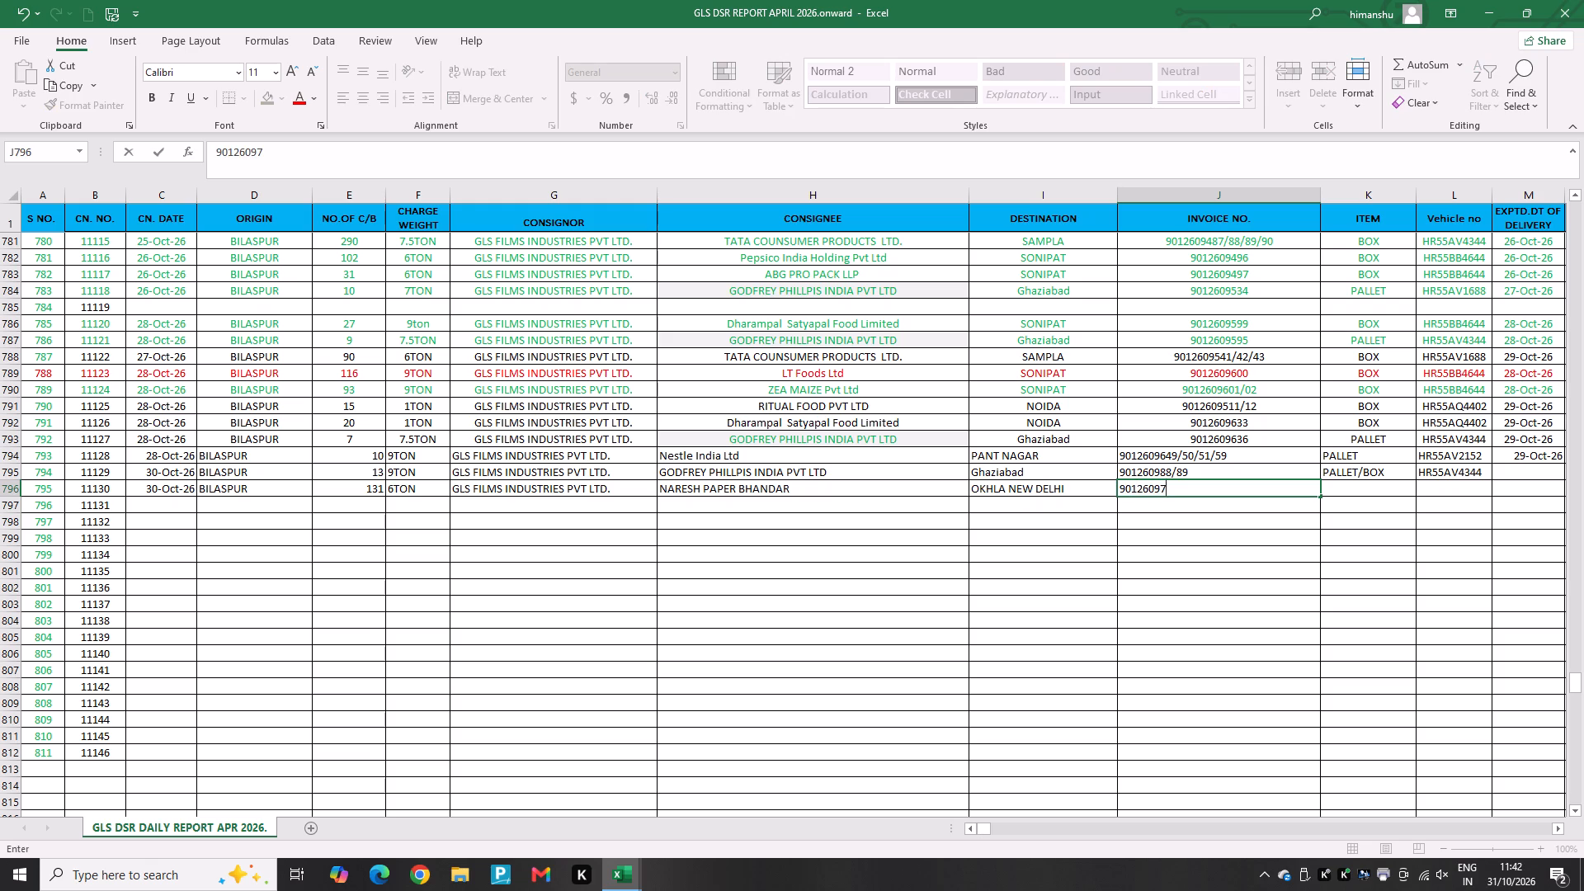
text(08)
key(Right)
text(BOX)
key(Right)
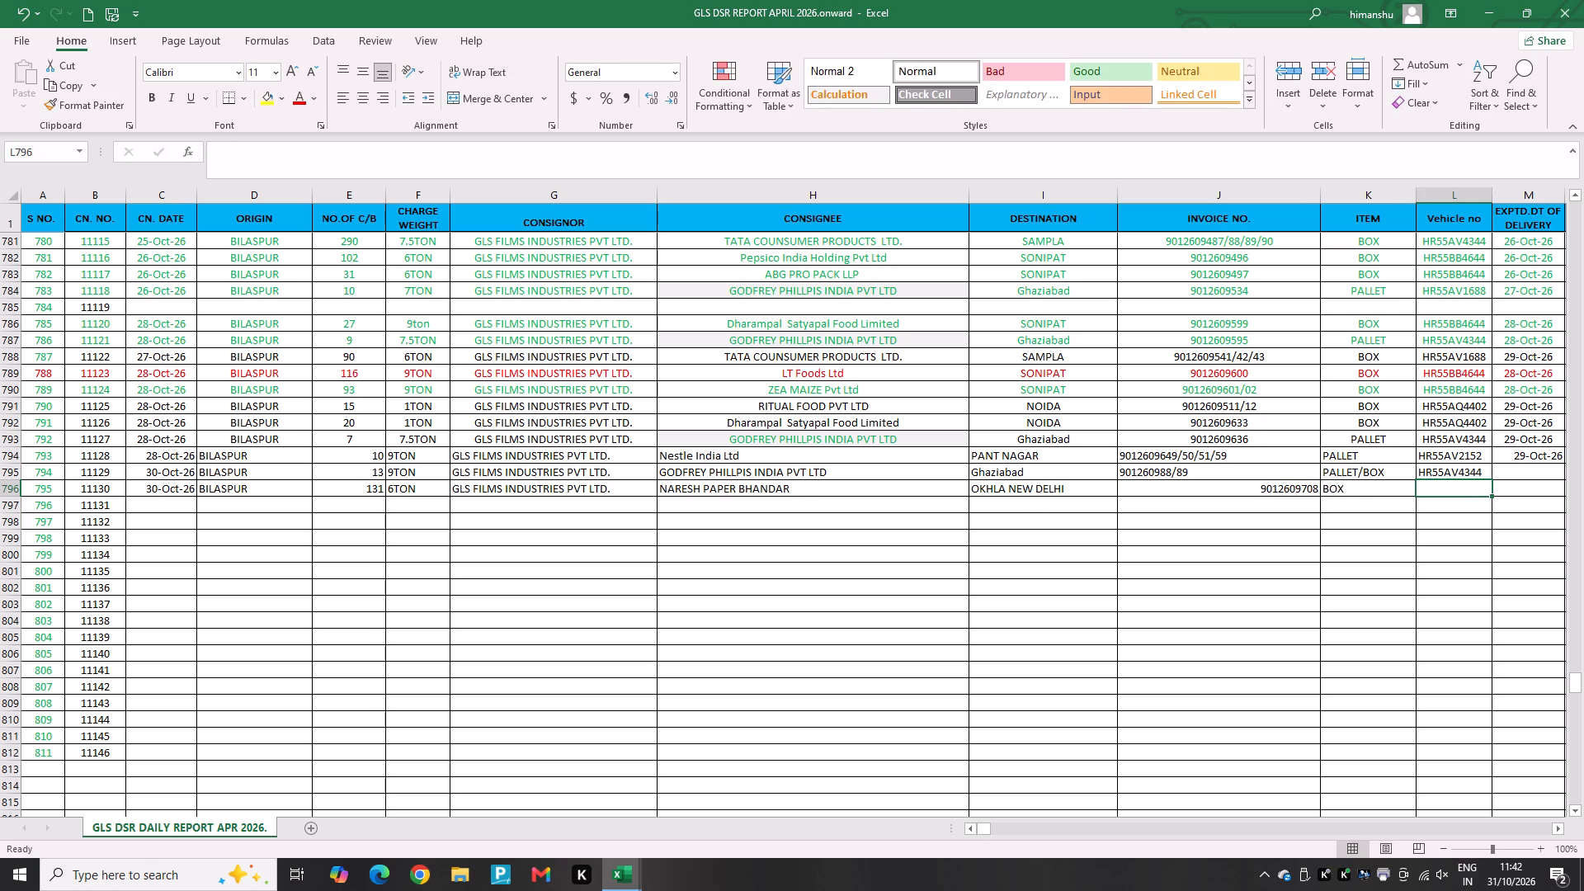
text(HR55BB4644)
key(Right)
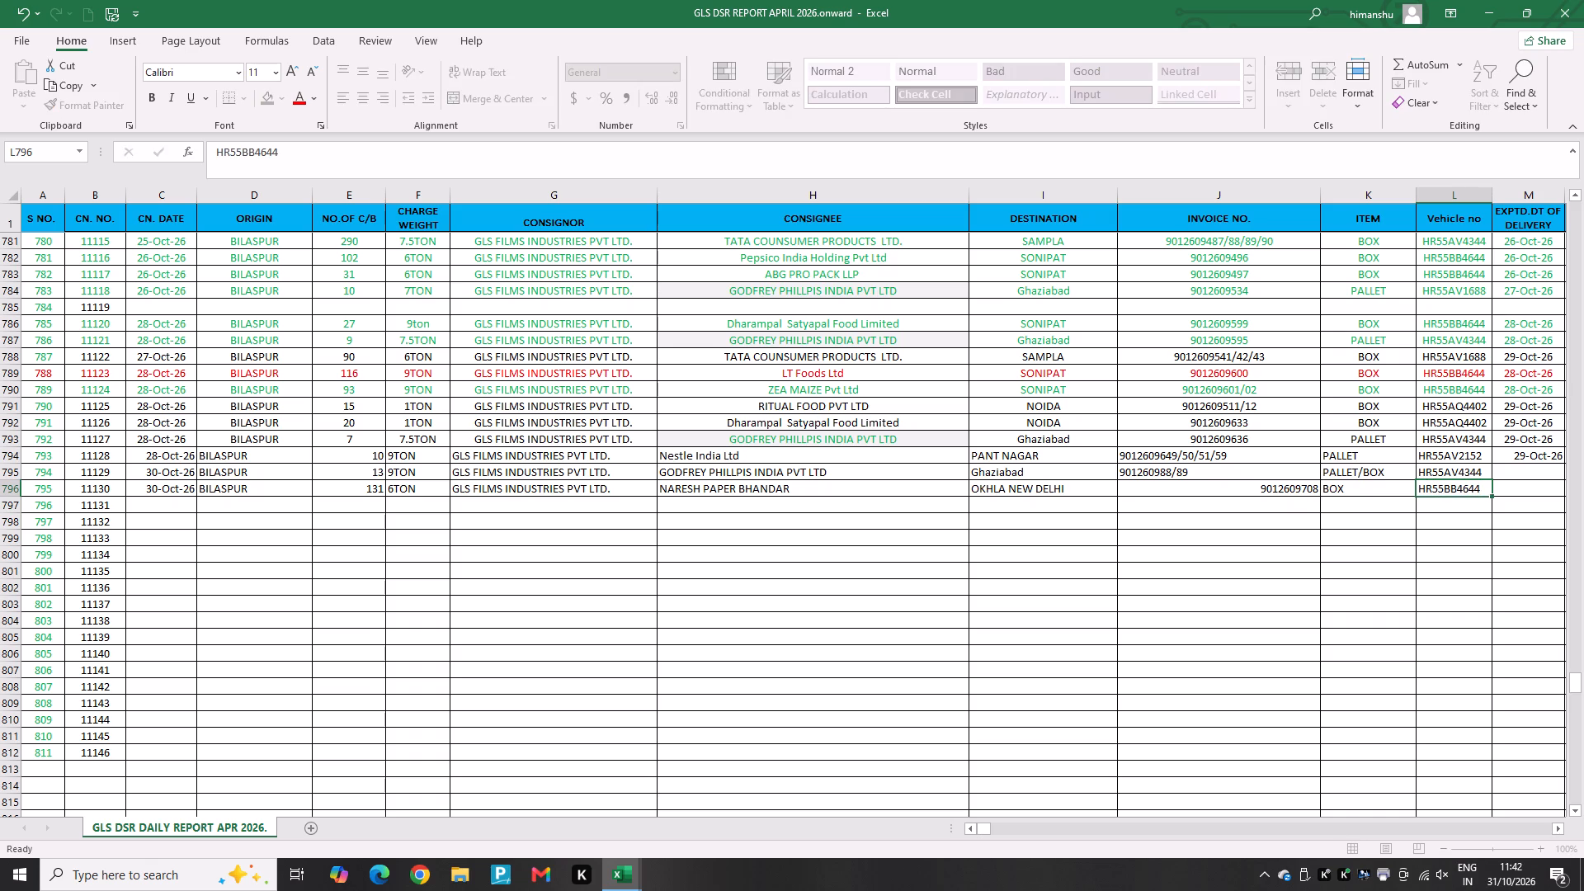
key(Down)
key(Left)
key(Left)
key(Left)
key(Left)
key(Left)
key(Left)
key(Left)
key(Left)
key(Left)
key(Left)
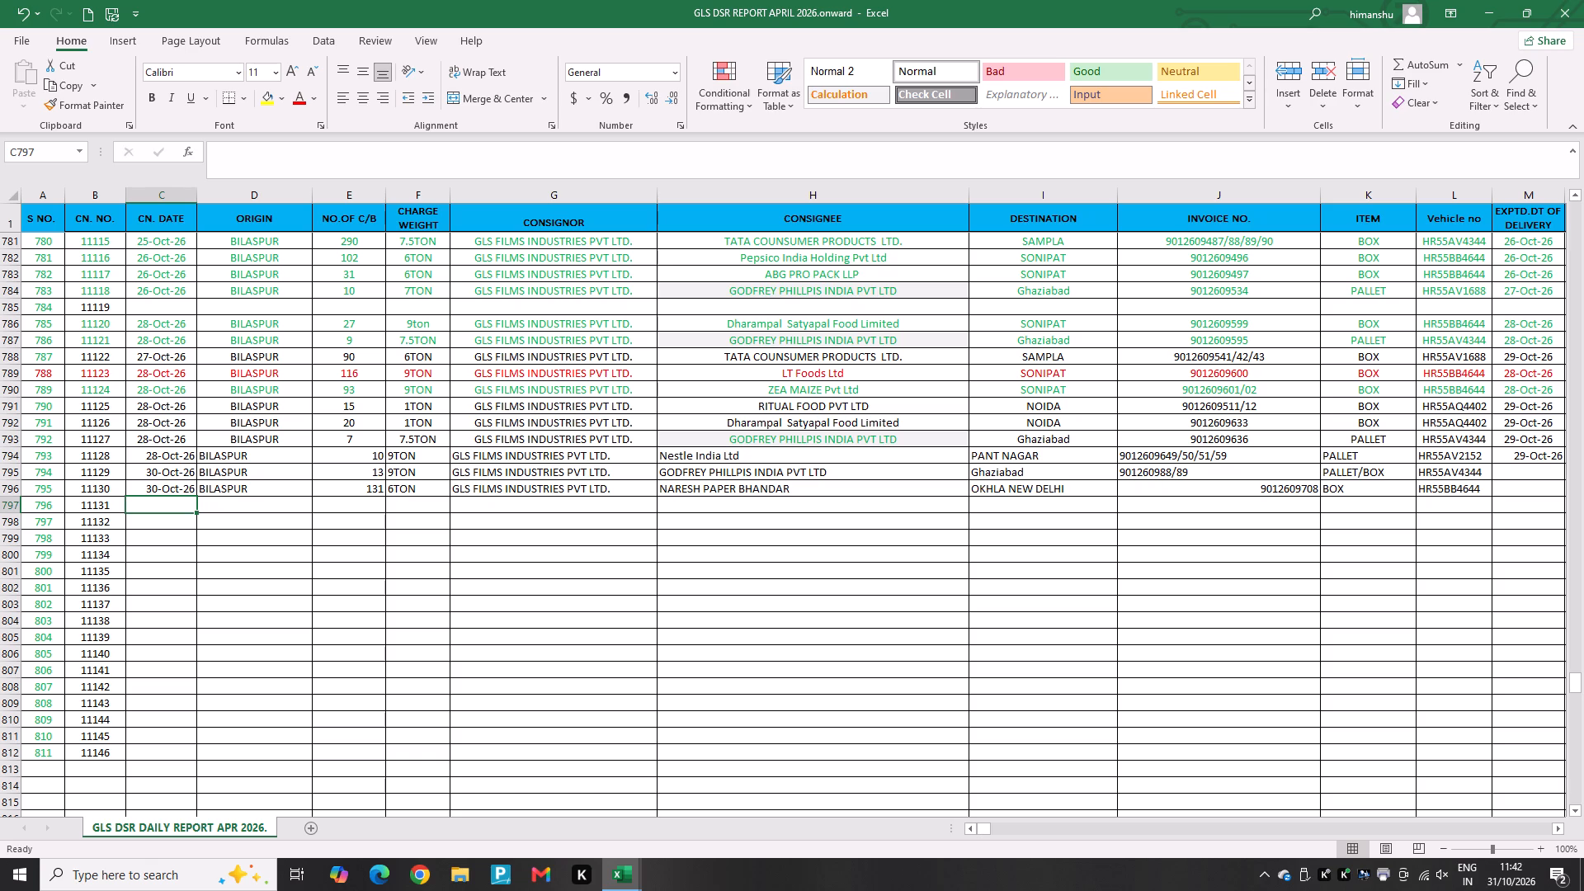
Enter the responsible person's full name in the REMARK column for CN 11128, the PANT NAGAR consignment.
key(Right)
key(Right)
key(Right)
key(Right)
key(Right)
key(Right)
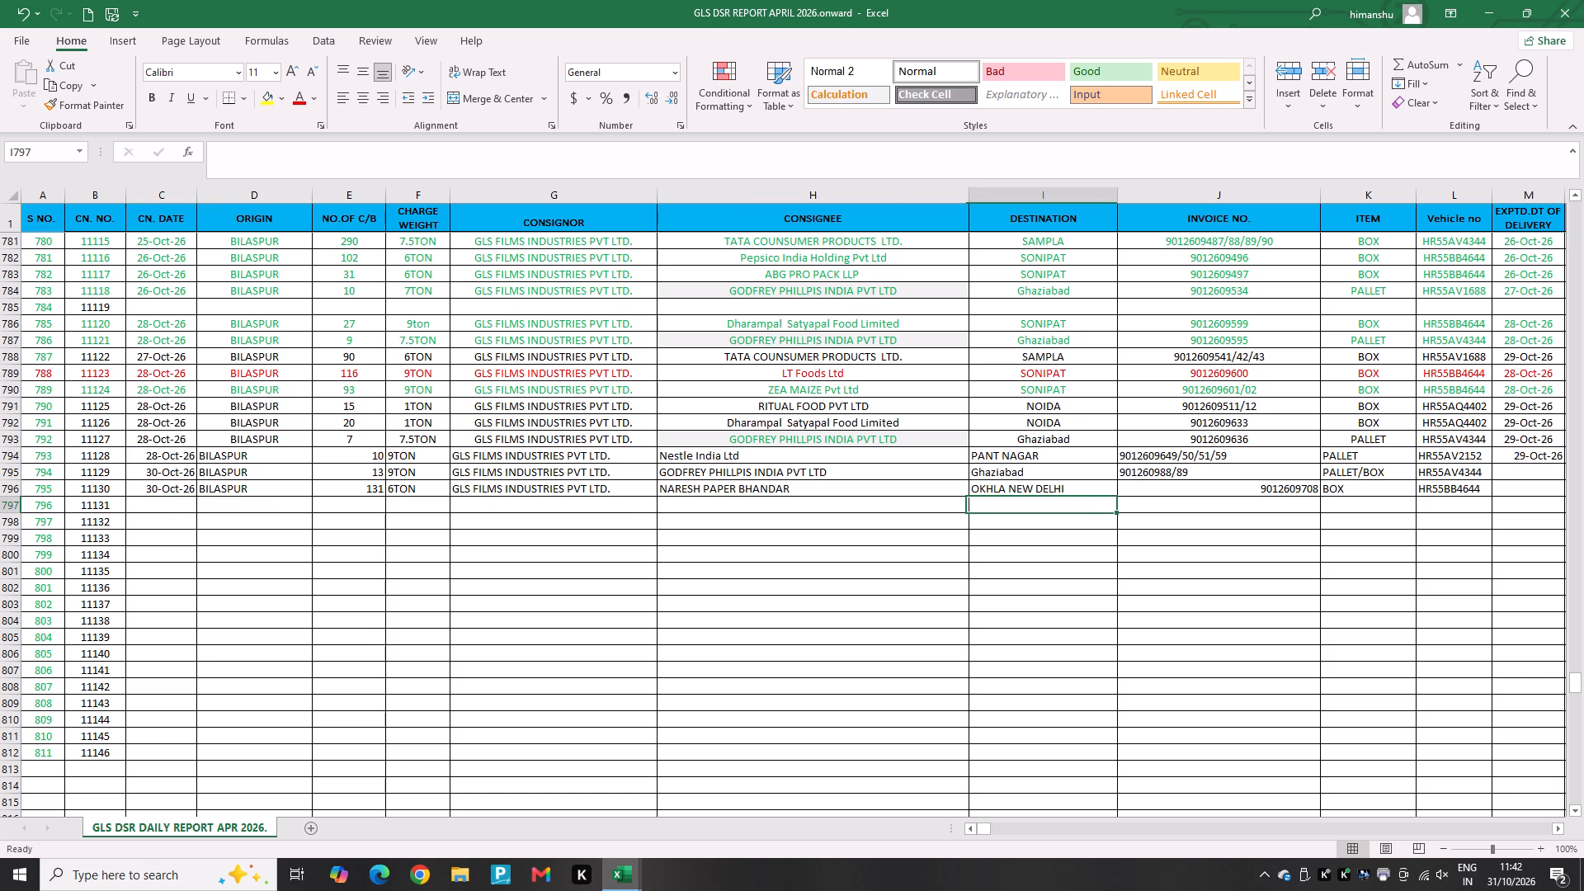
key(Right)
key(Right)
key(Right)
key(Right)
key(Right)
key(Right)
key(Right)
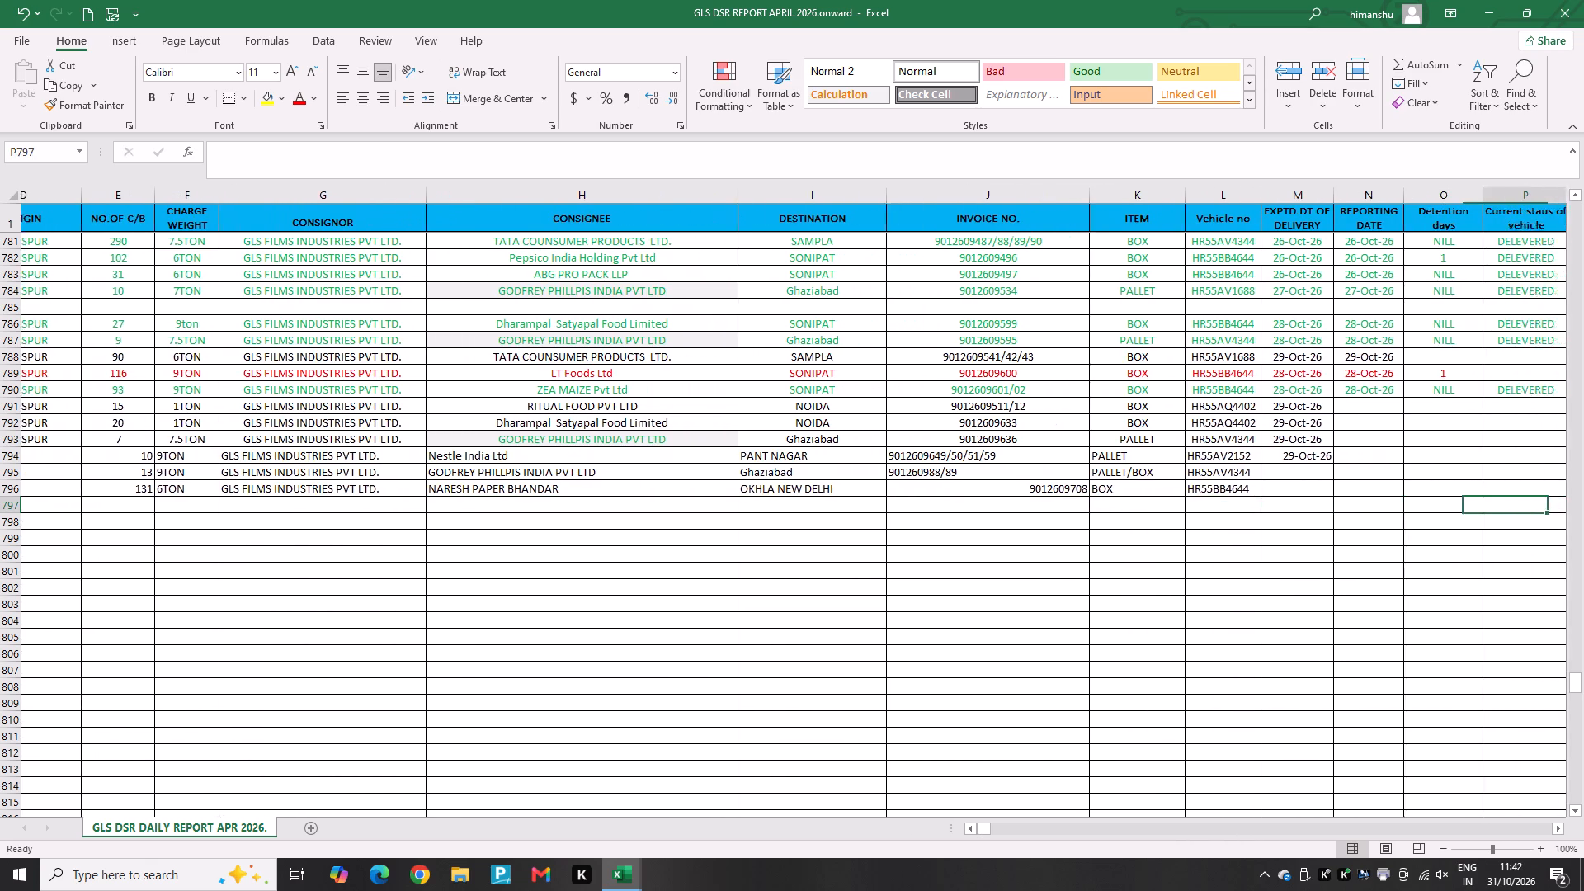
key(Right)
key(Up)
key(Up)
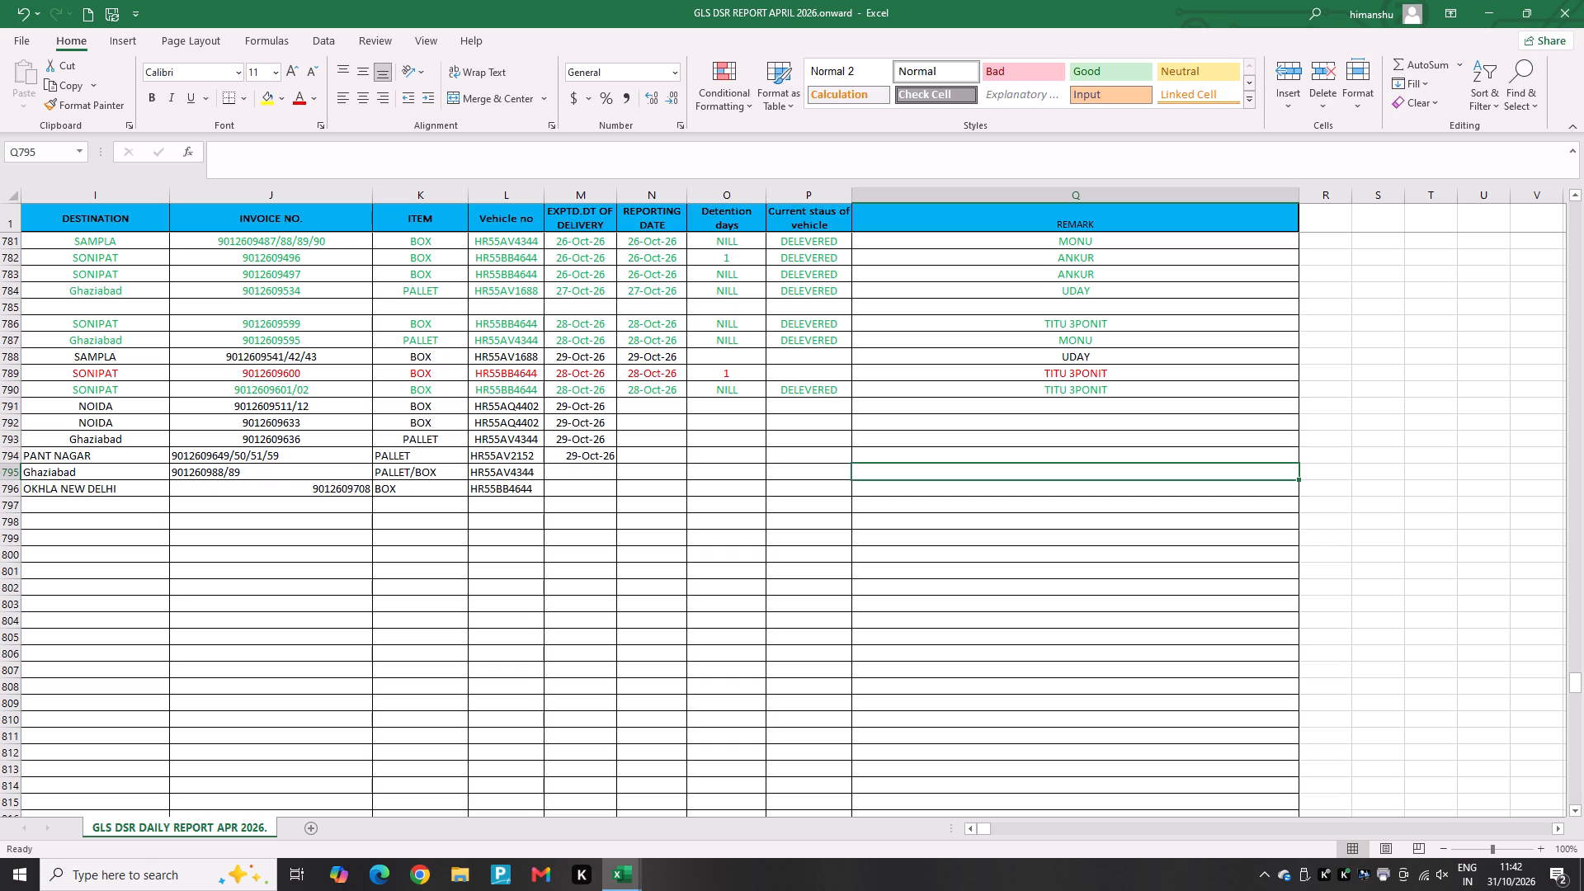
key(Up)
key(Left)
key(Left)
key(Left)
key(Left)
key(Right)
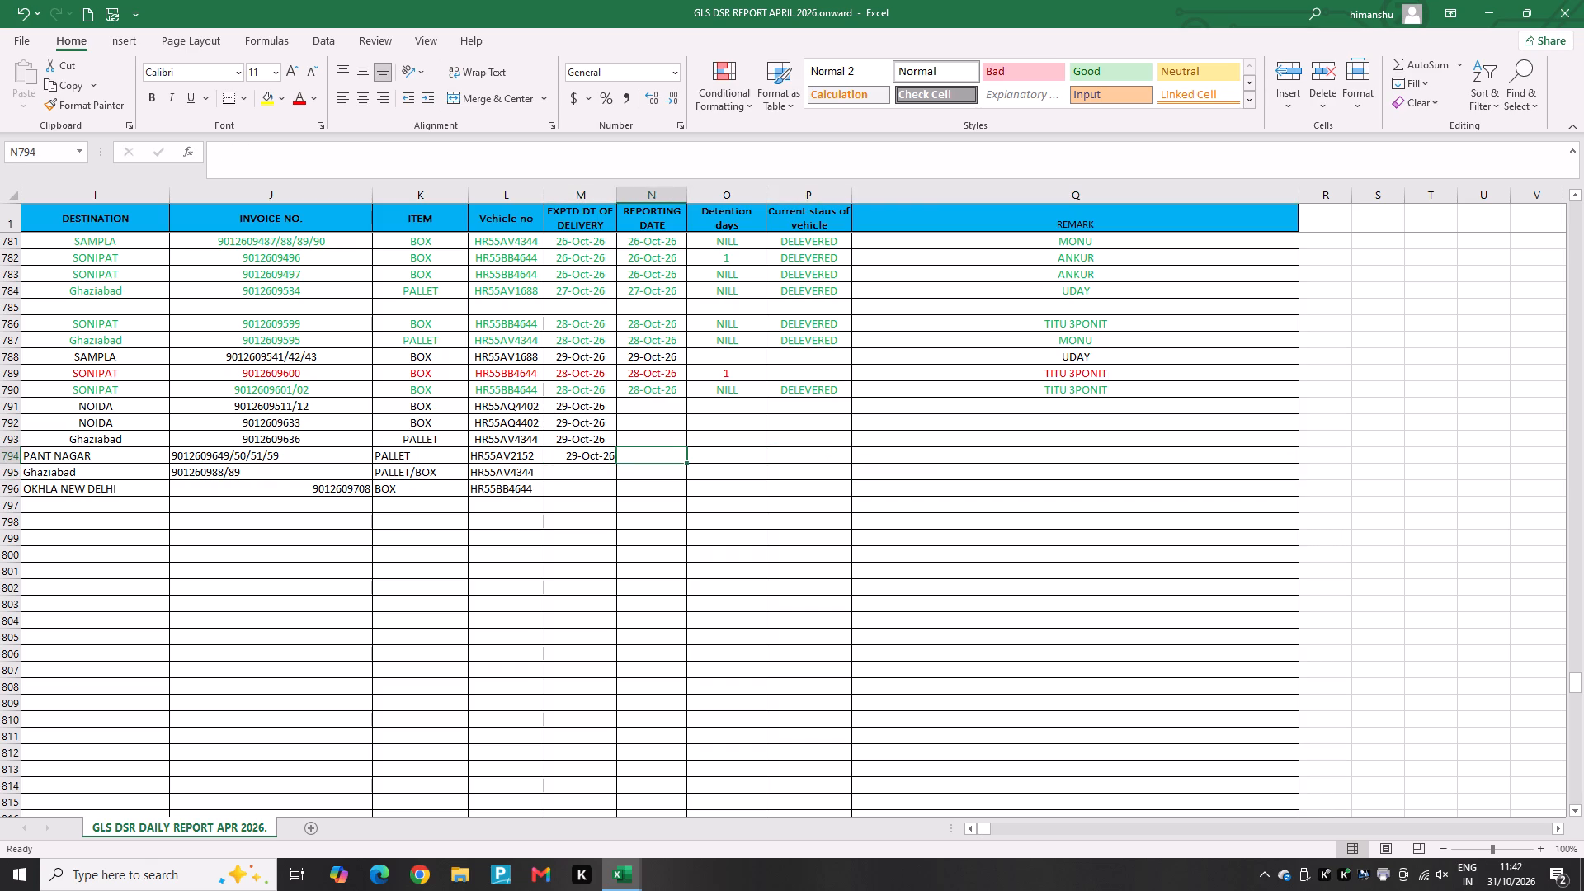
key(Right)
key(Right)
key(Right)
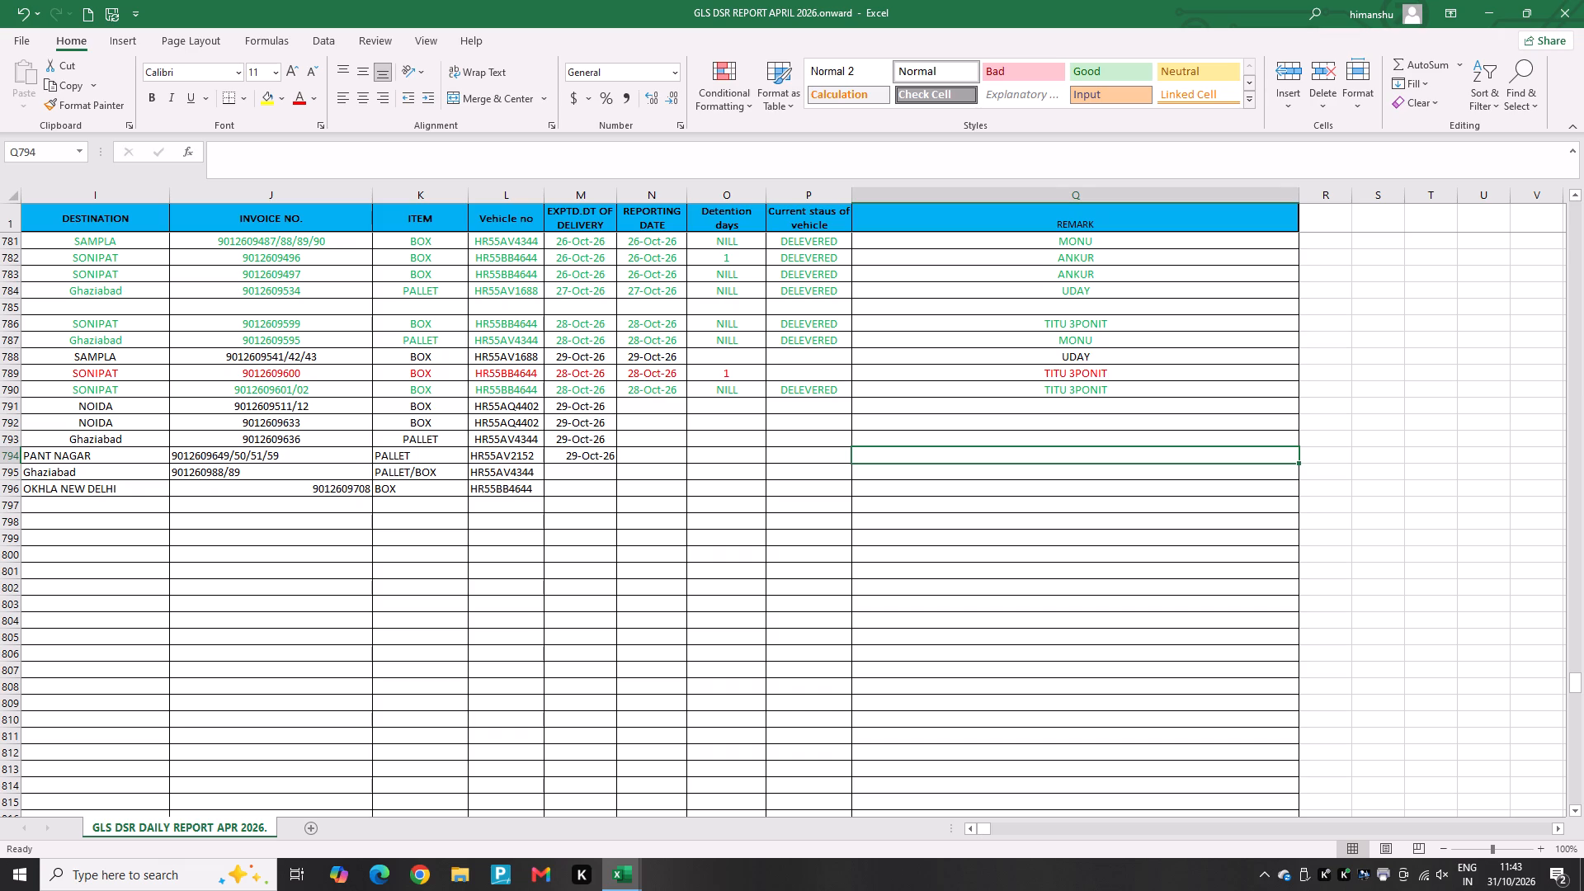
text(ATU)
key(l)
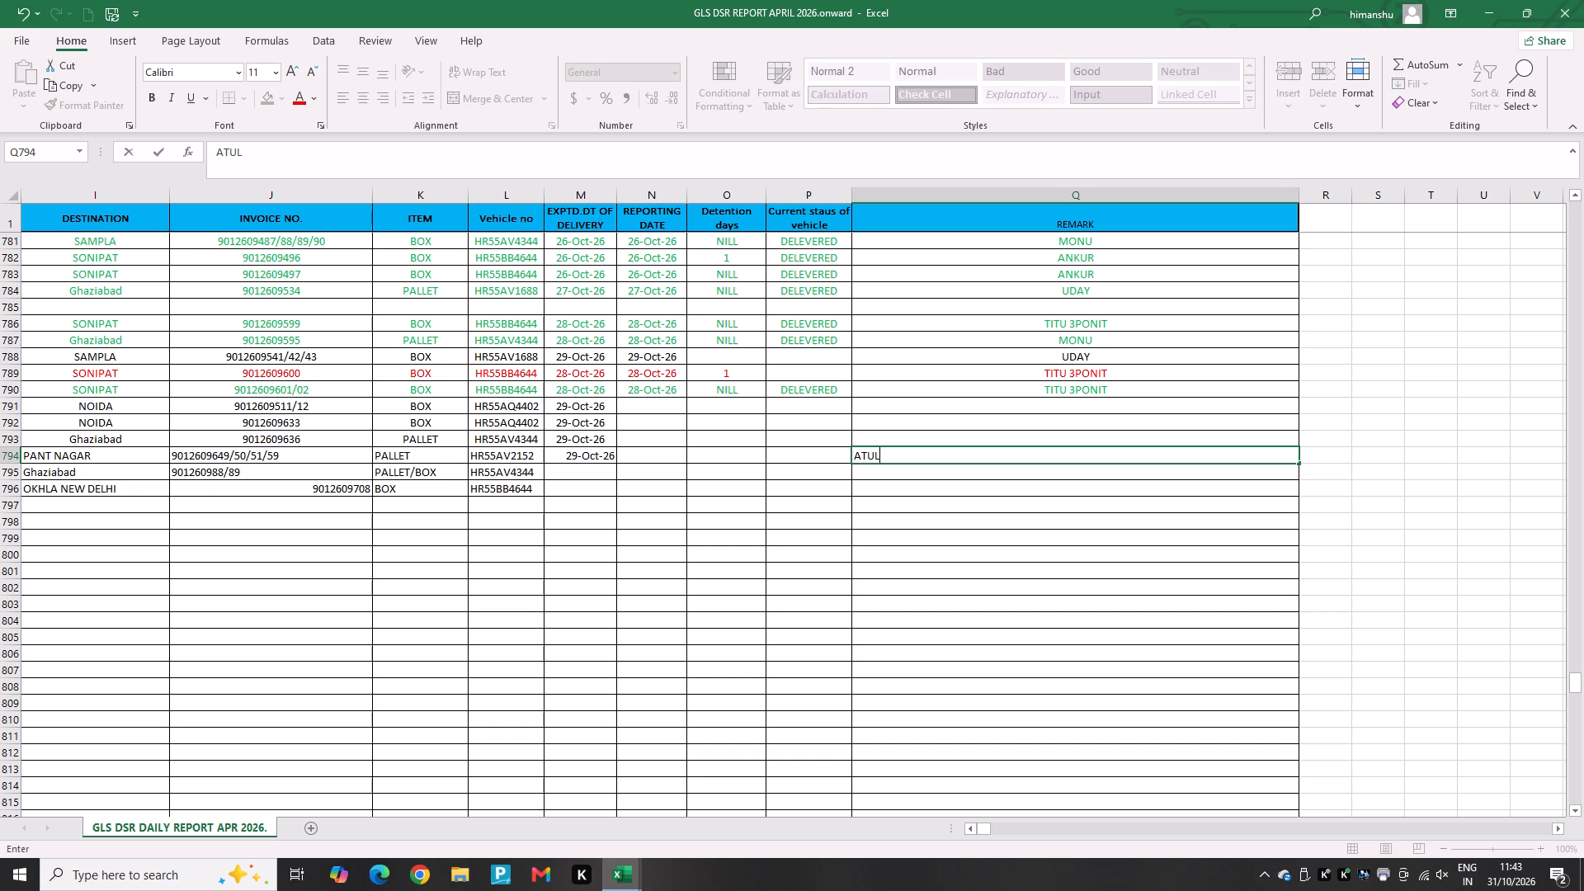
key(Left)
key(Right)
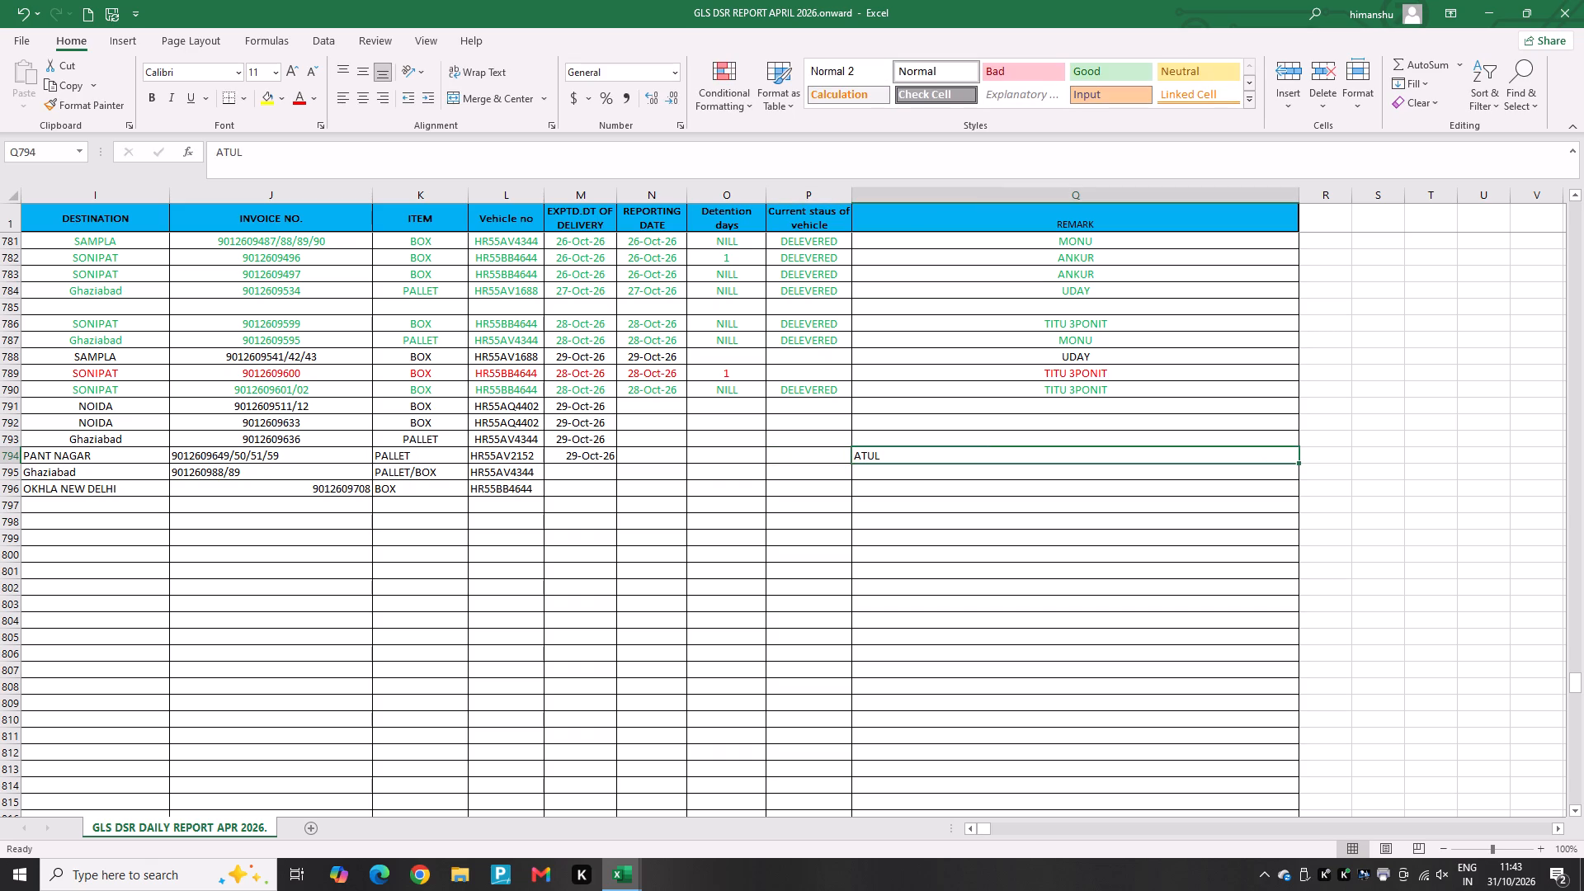
double_click(920, 452)
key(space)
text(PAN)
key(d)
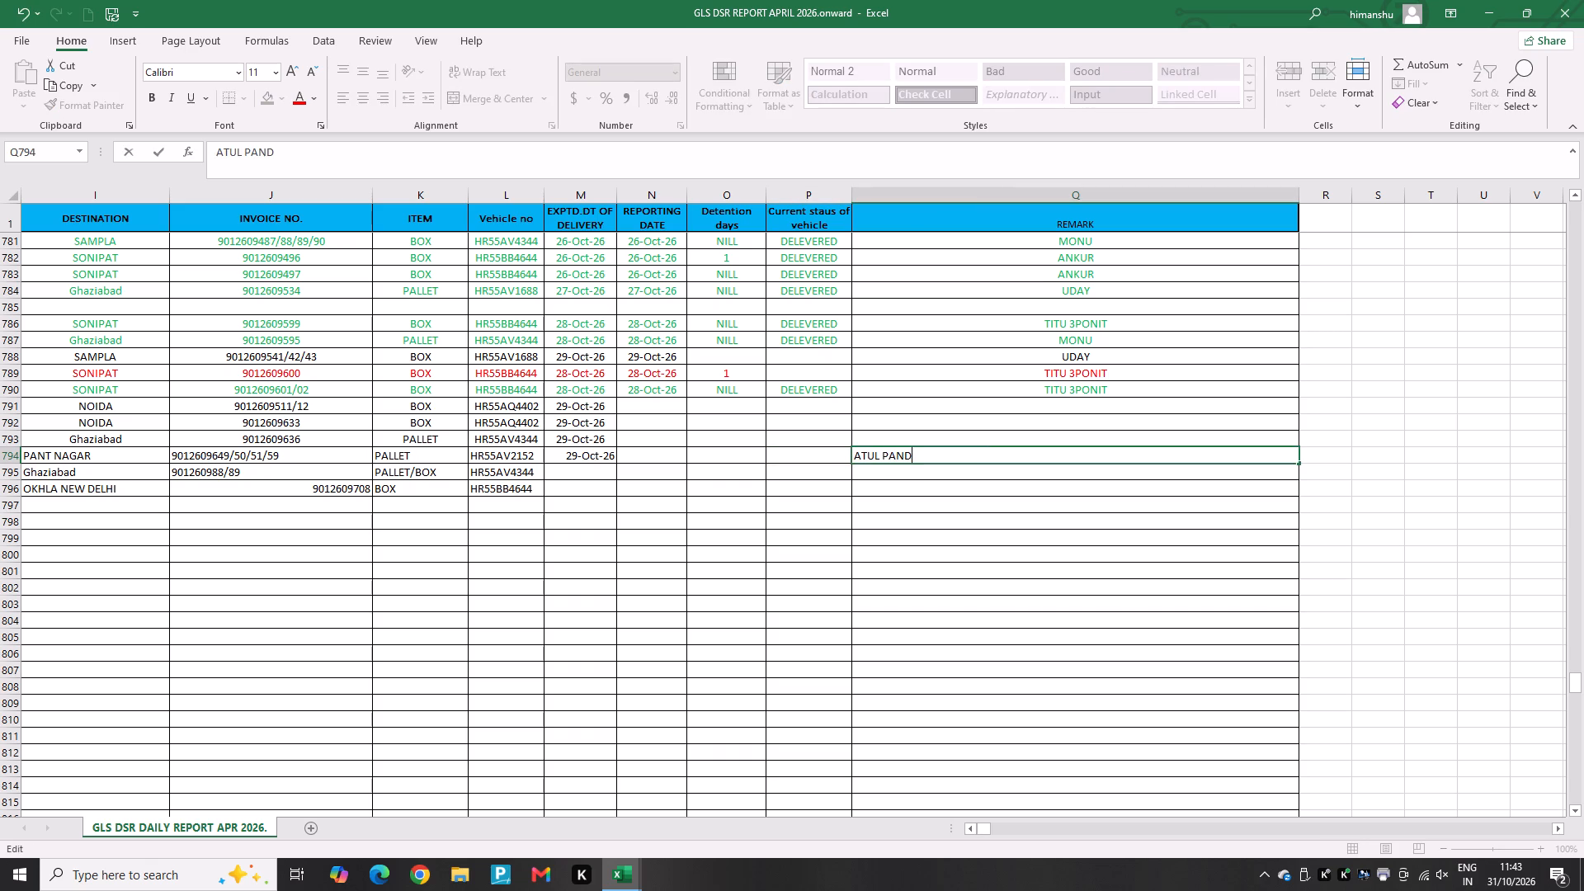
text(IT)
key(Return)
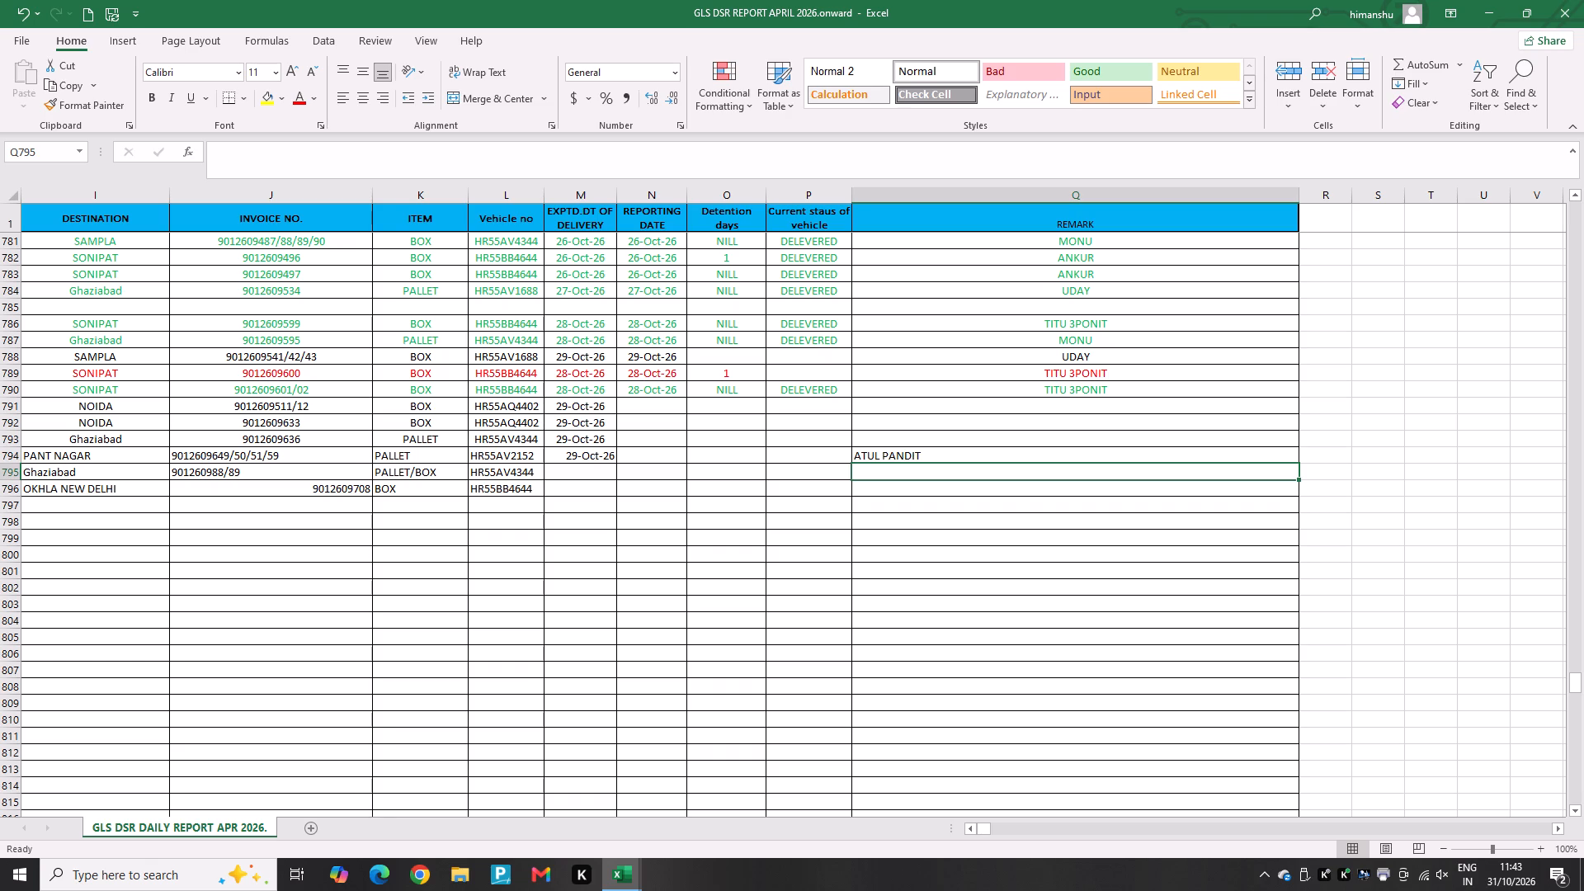
Enter the remarks TITU for CN 11130 (OKHLA NEW DELHI) and MONU for CN 11129 (Ghaziabad).
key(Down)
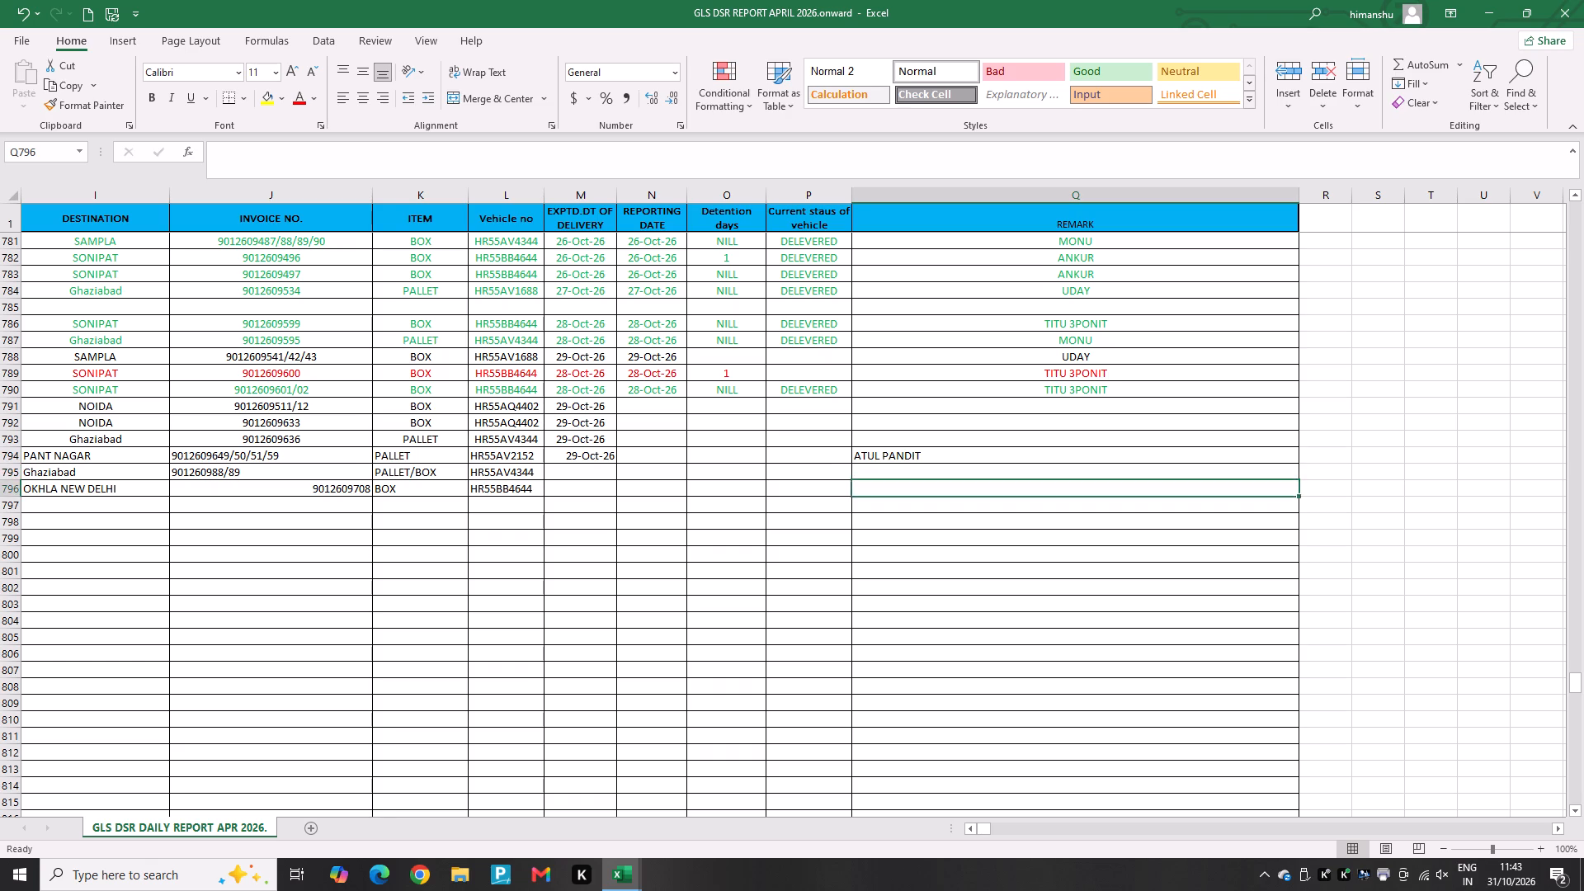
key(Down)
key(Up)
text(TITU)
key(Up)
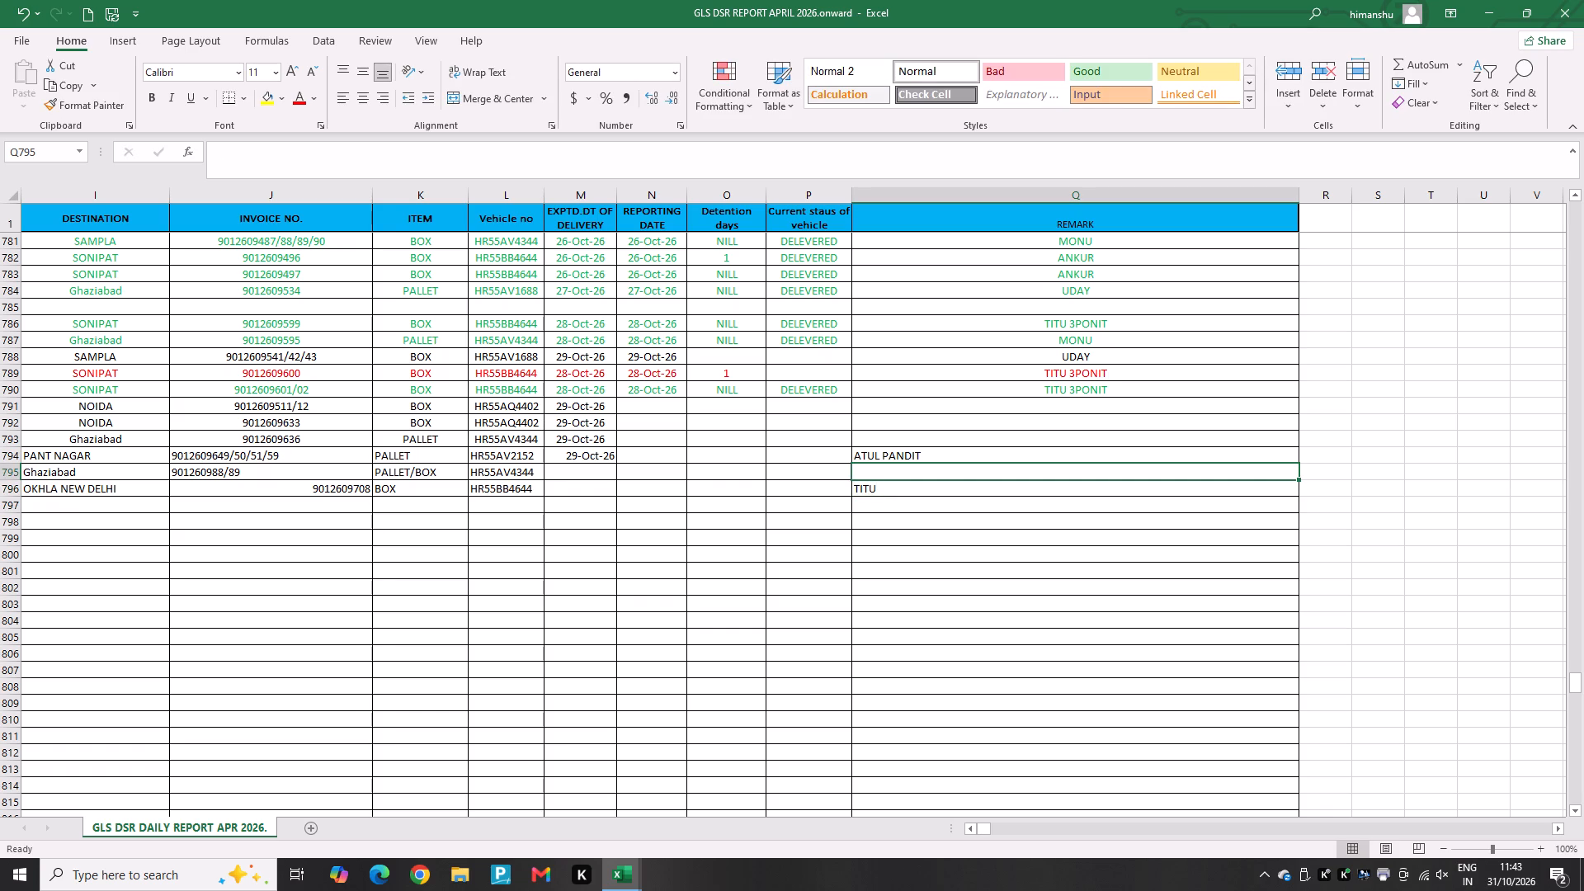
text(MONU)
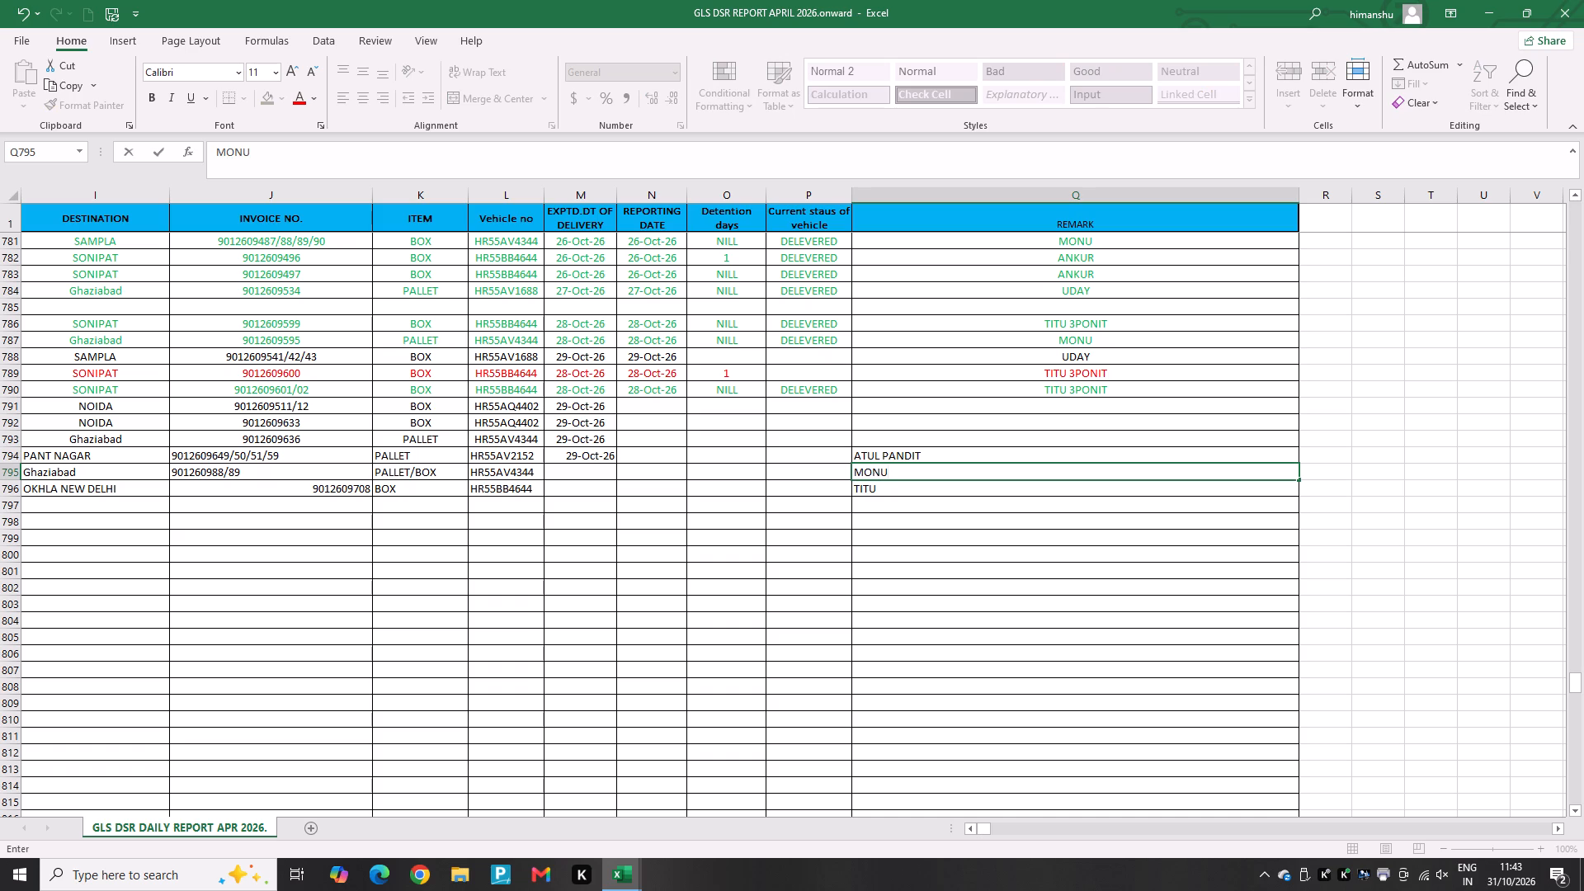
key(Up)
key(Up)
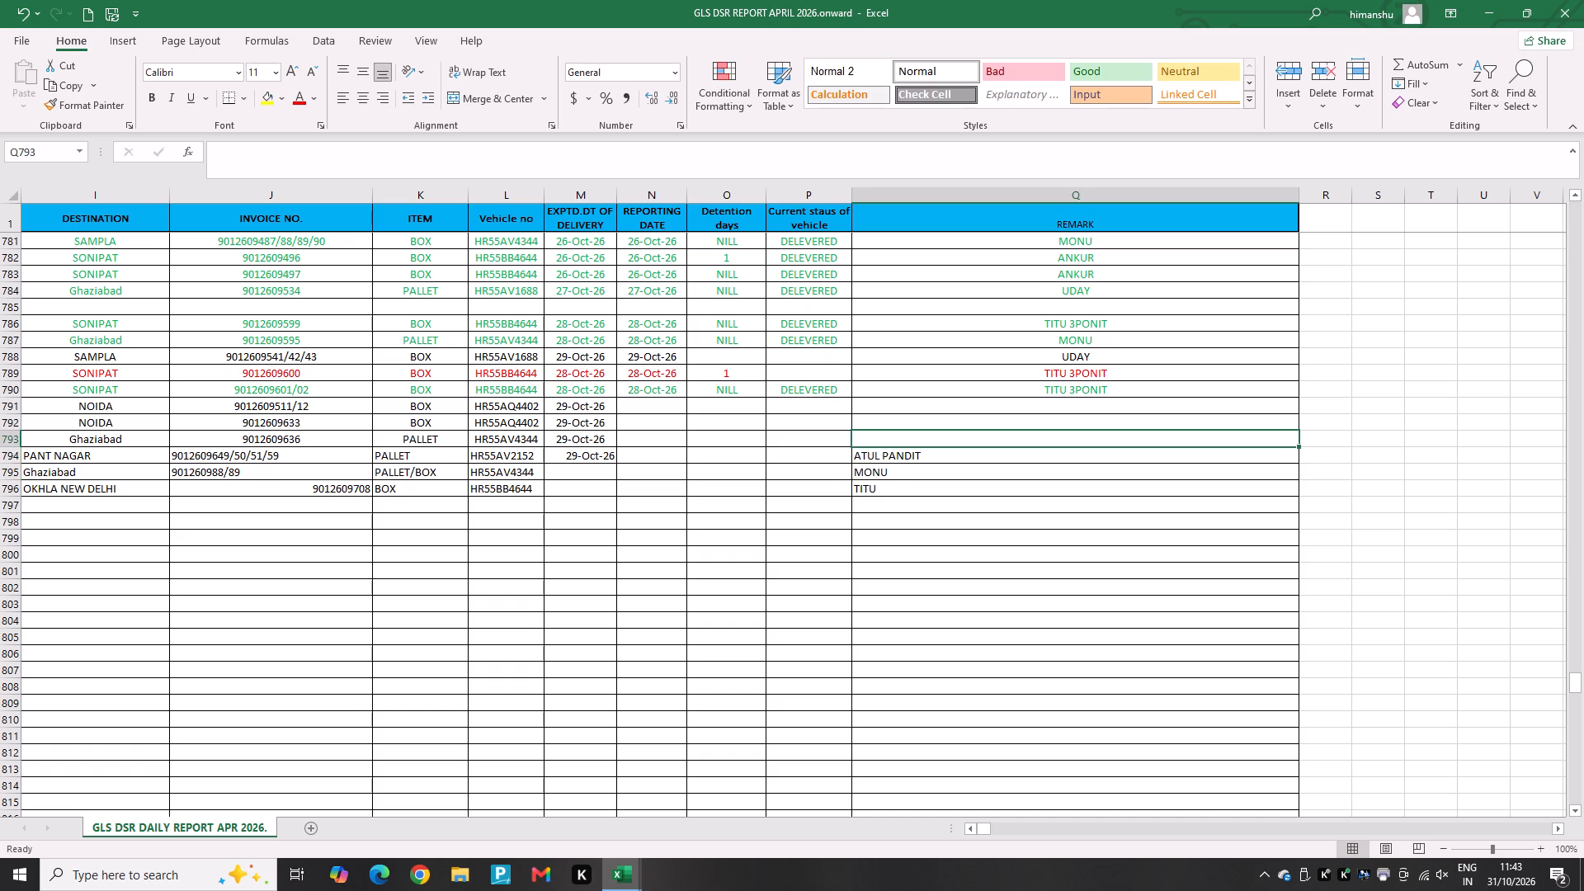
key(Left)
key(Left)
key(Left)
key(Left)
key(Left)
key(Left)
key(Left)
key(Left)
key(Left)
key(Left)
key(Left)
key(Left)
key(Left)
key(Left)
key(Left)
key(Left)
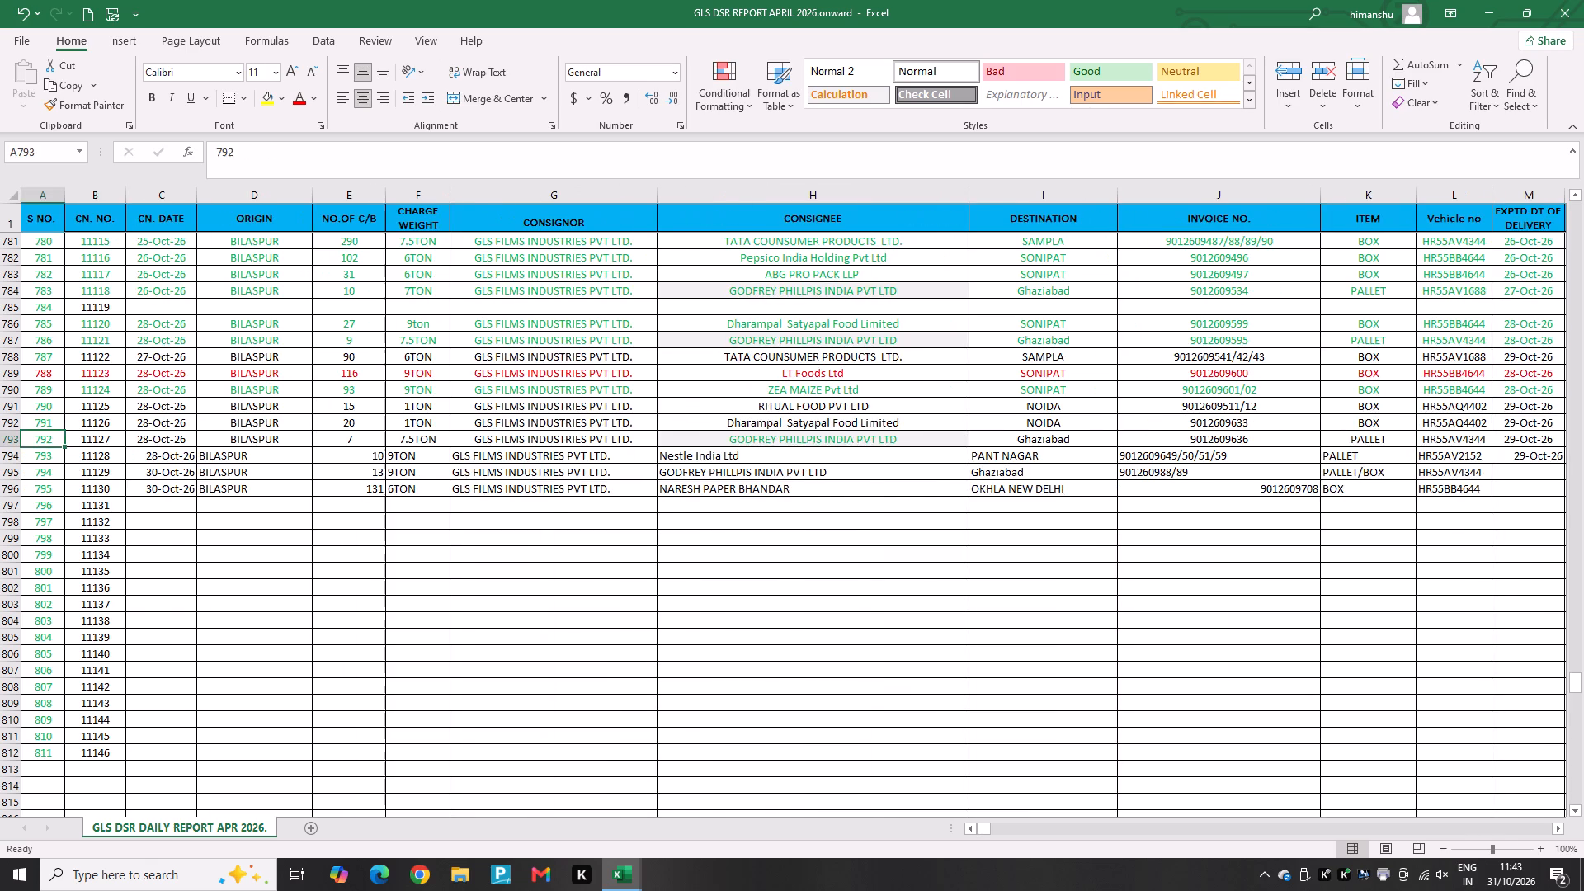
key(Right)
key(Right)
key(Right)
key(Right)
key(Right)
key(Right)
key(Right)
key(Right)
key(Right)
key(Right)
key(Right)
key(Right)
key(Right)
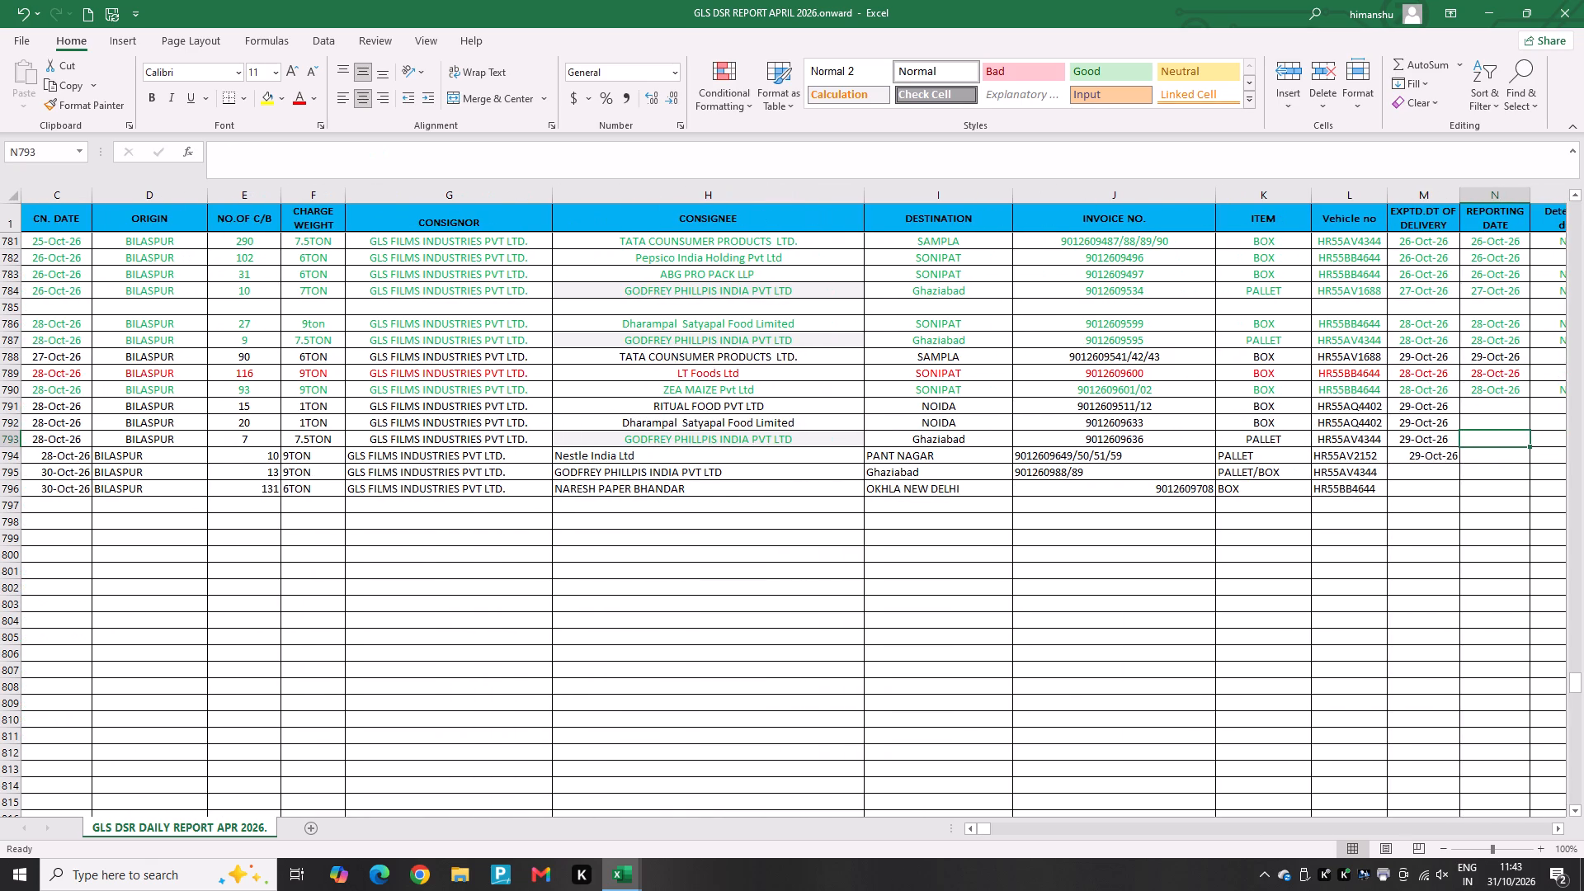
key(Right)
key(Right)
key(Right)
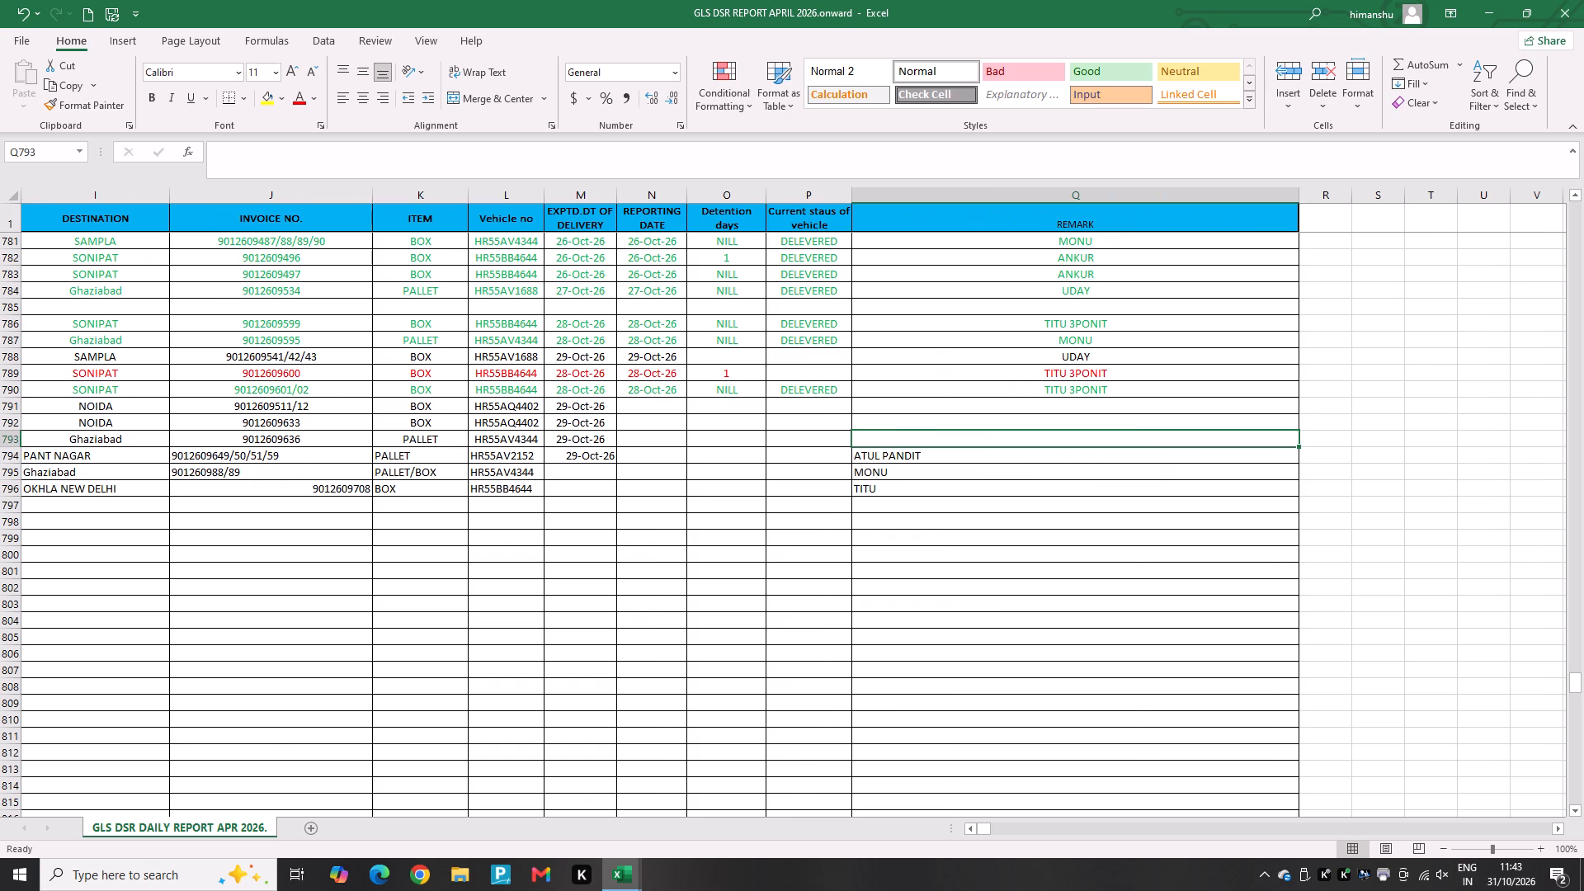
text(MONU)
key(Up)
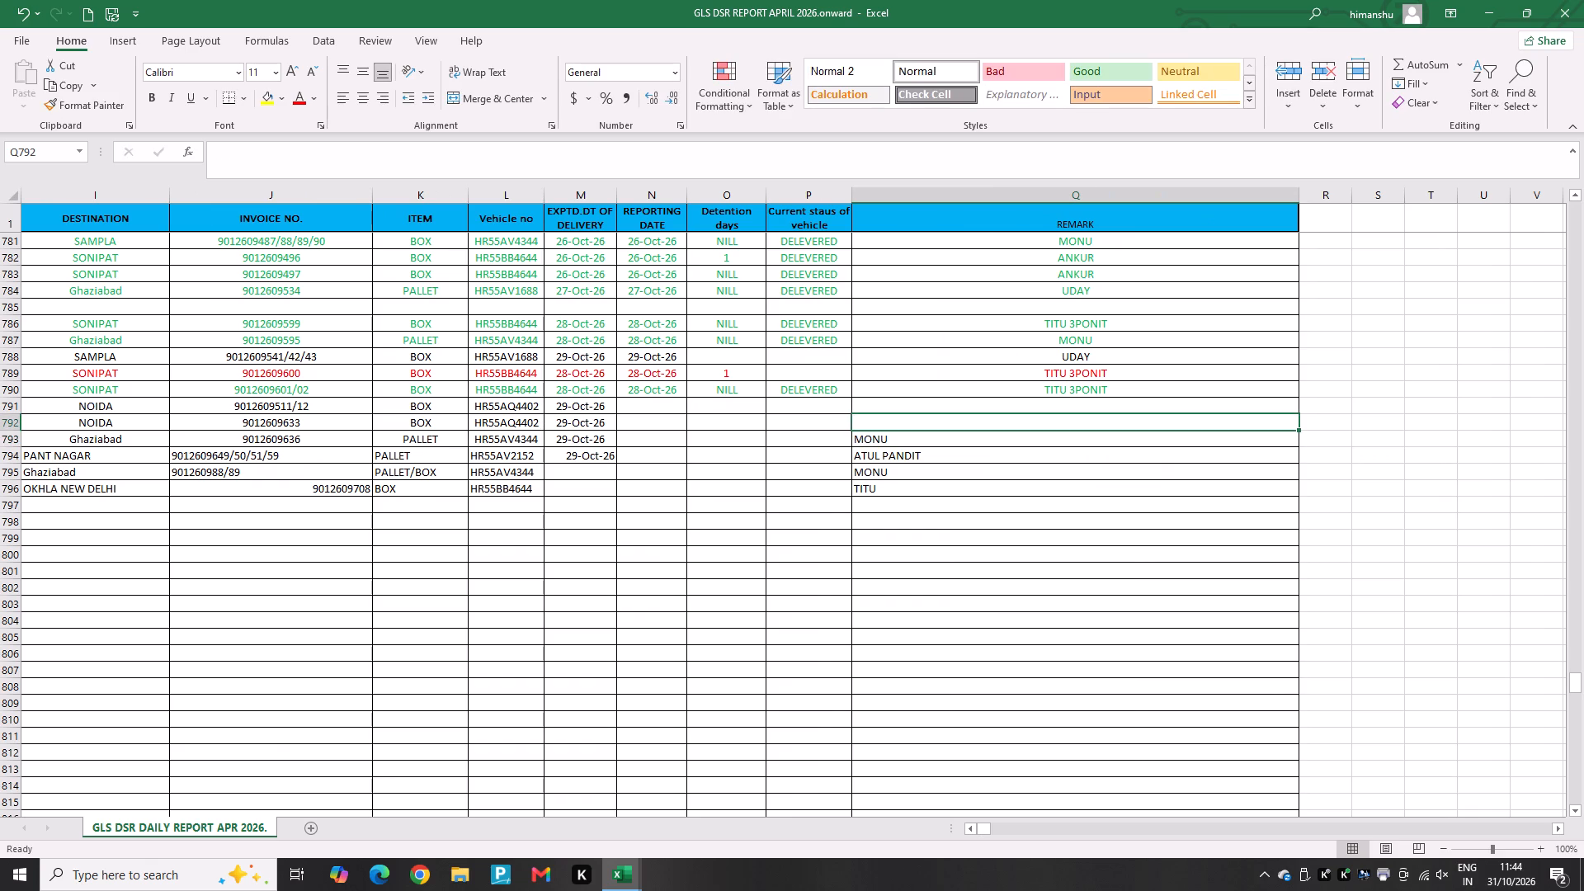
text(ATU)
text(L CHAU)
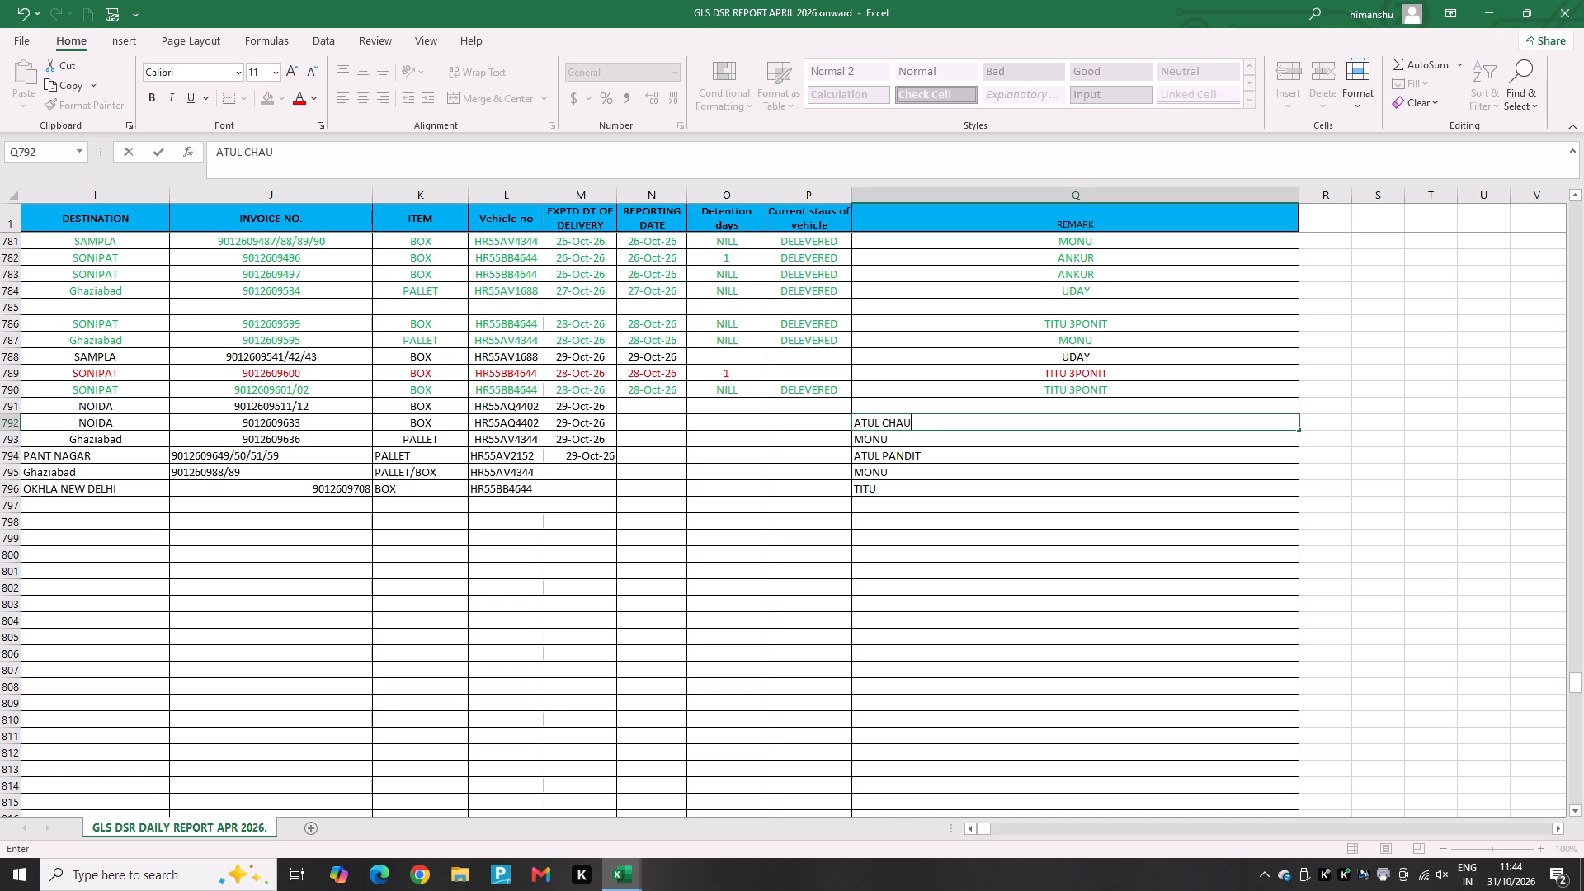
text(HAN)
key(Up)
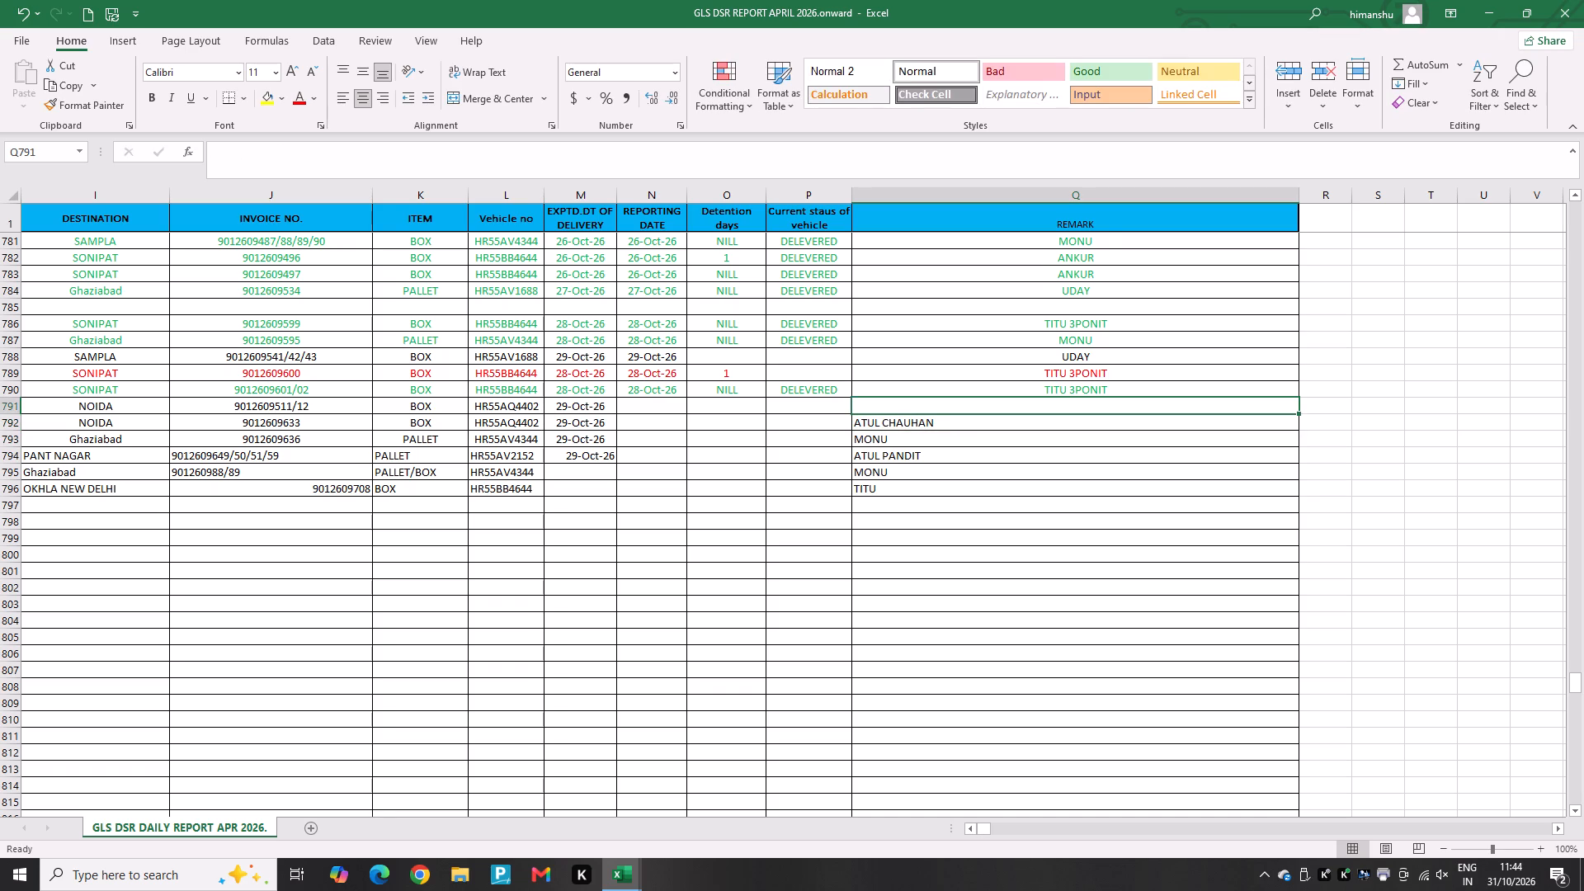
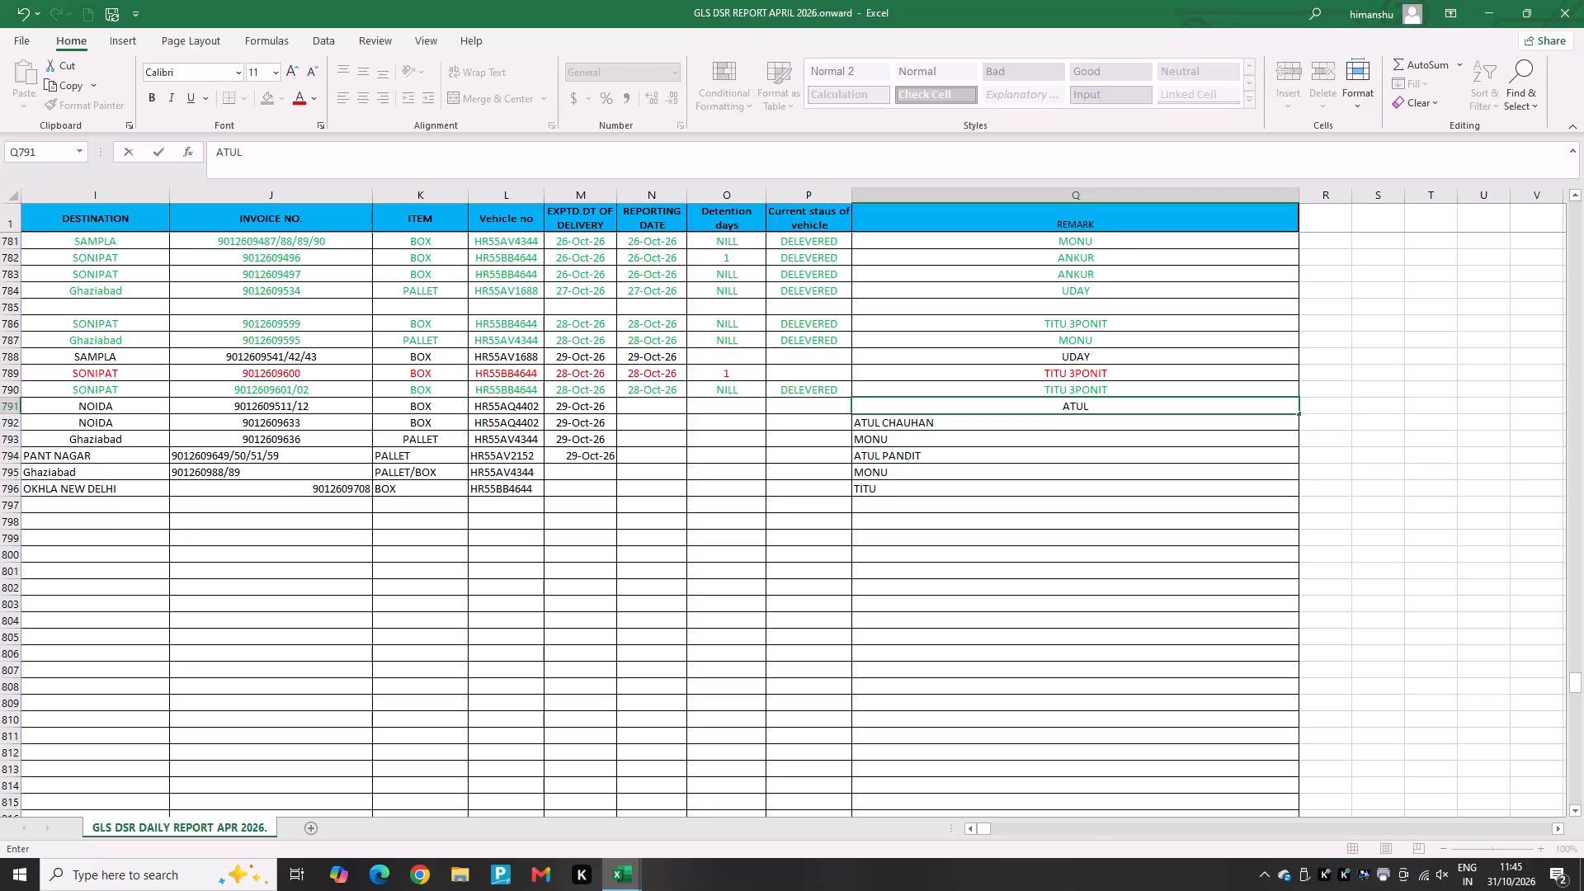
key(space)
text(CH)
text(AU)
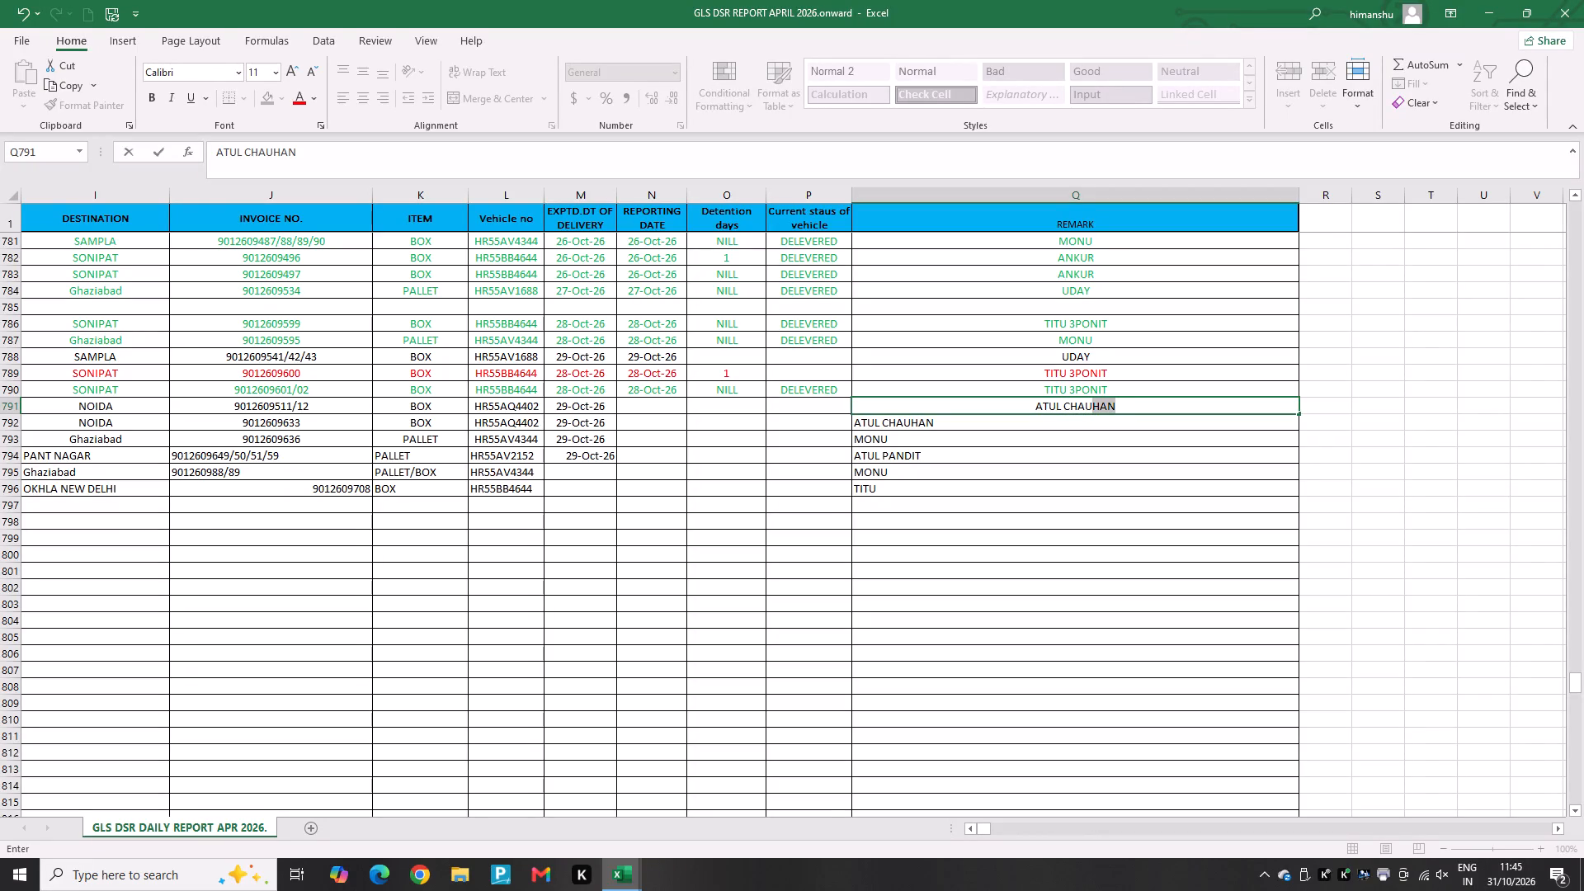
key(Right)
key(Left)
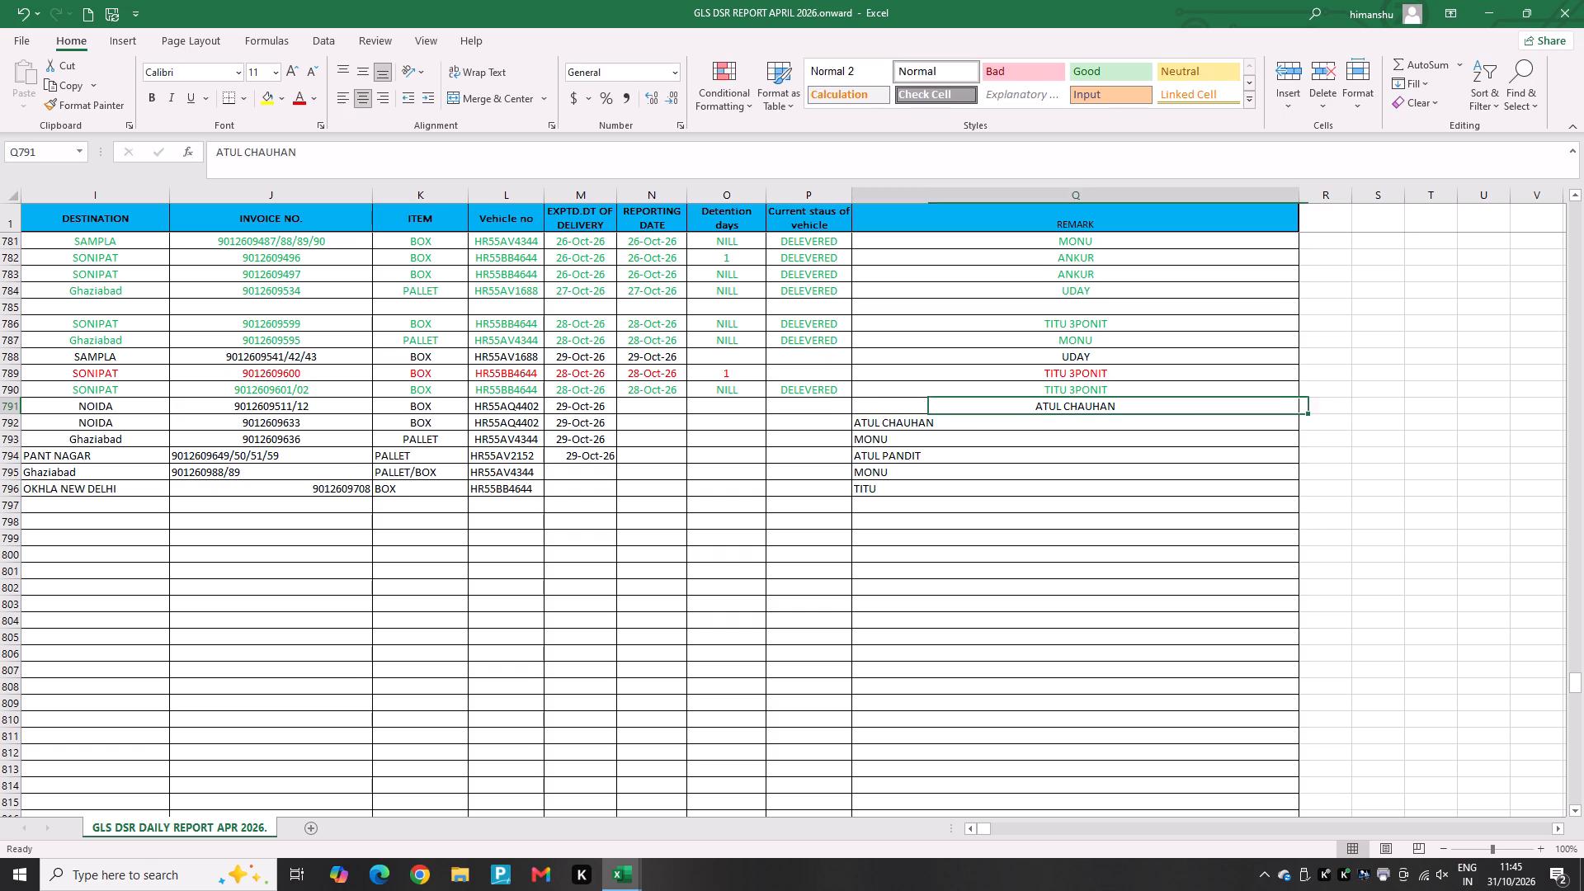
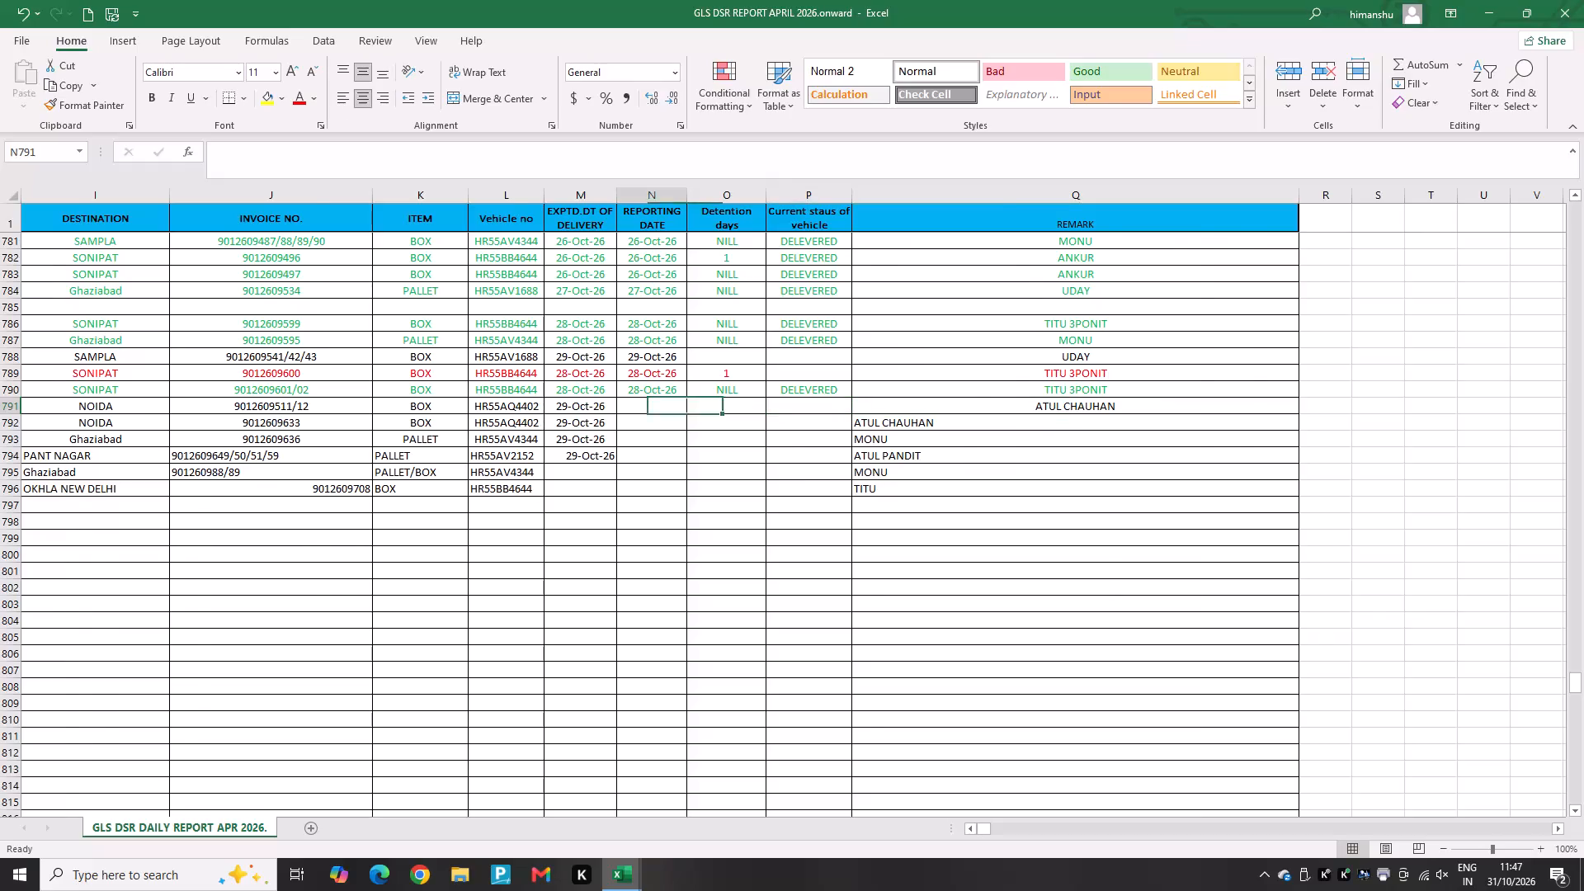
Centre the cell contents horizontally for consignments CN 11125 through 11130, from the CN number through the remark column.
key(Up)
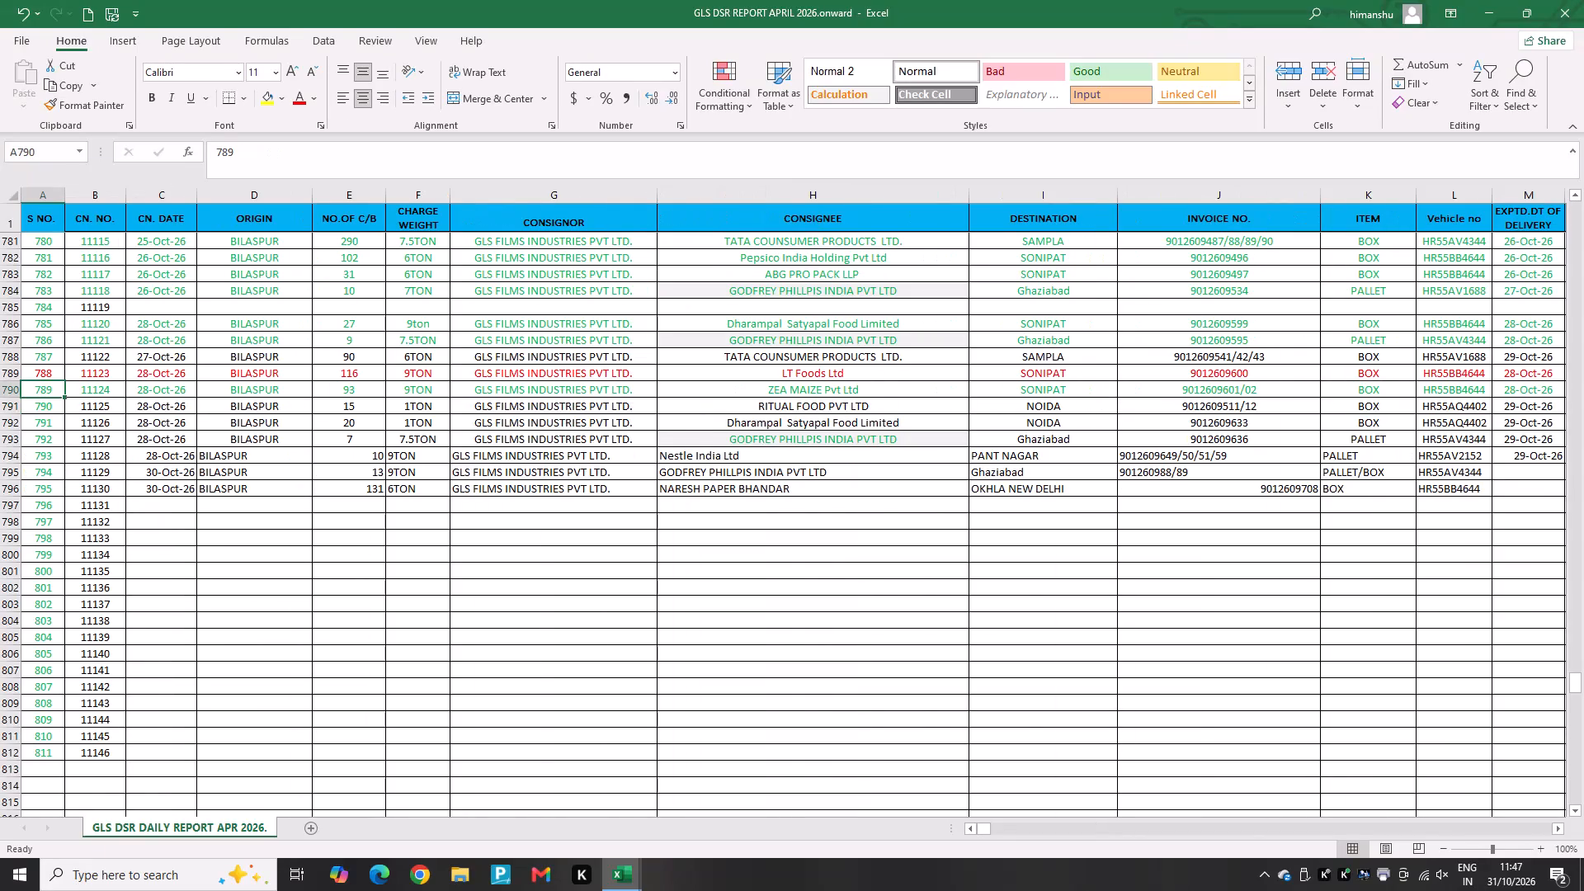
key(Right)
key(Down)
key(shift+Right)
key(shift+Right)
key(shift+Right)
key(shift+Right)
key(shift+Right)
key(shift+Right)
key(shift+Right)
key(shift+Right)
key(shift+Right)
key(shift+Right)
key(shift+Right)
key(shift+Right)
key(shift+Right)
key(shift+Right)
key(shift+Right)
key(shift+Right)
key(shift+Right)
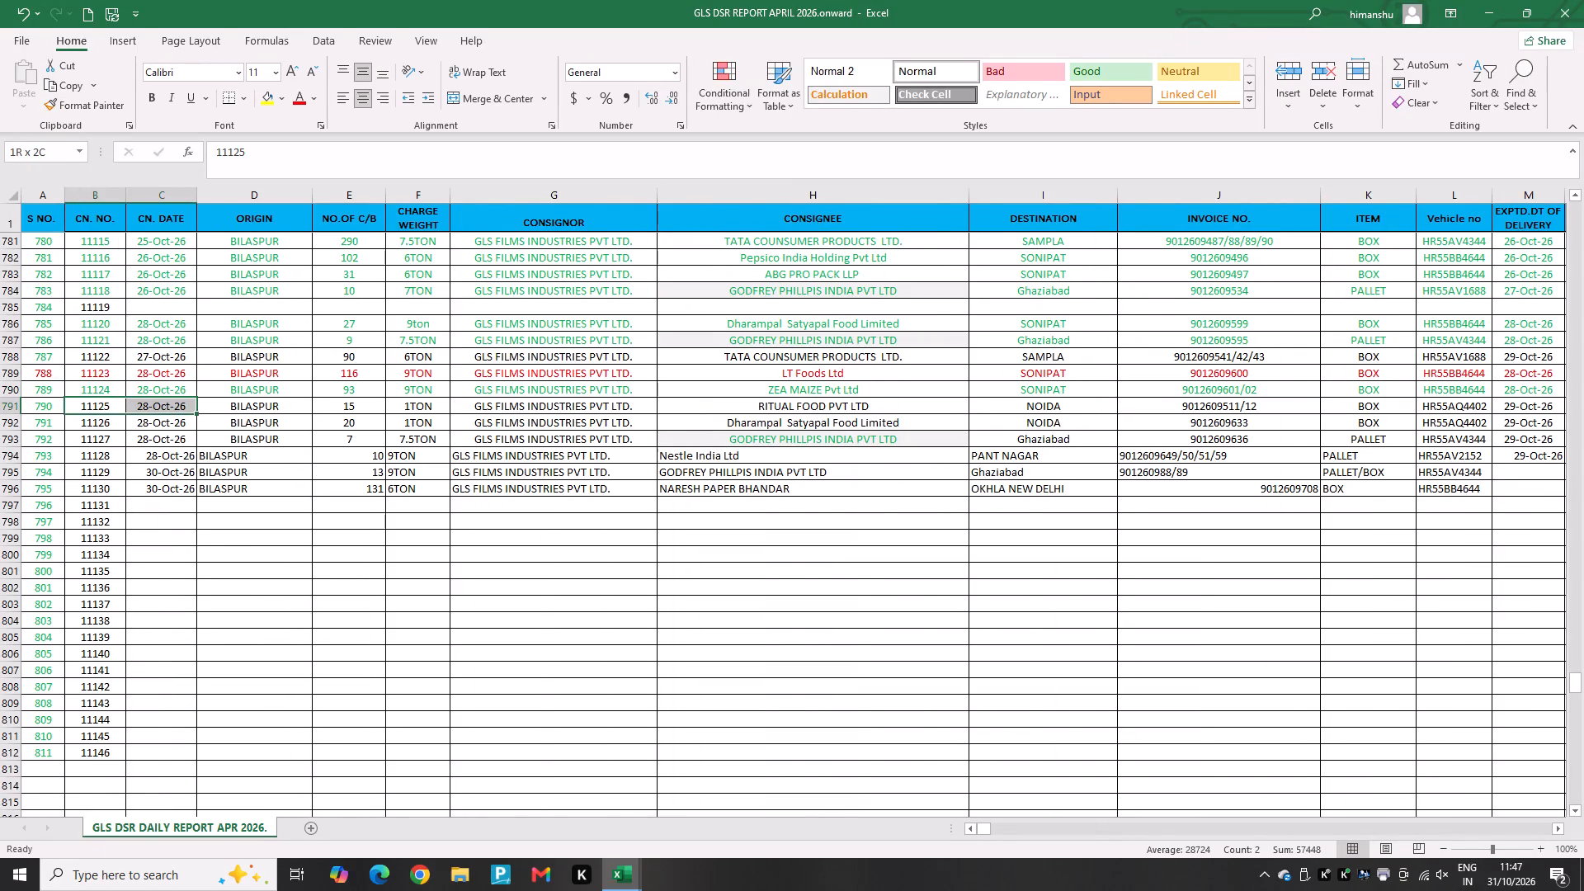
key(shift+Down)
key(shift+Down)
key(shift+Down)
key(shift+Down)
key(shift+Down)
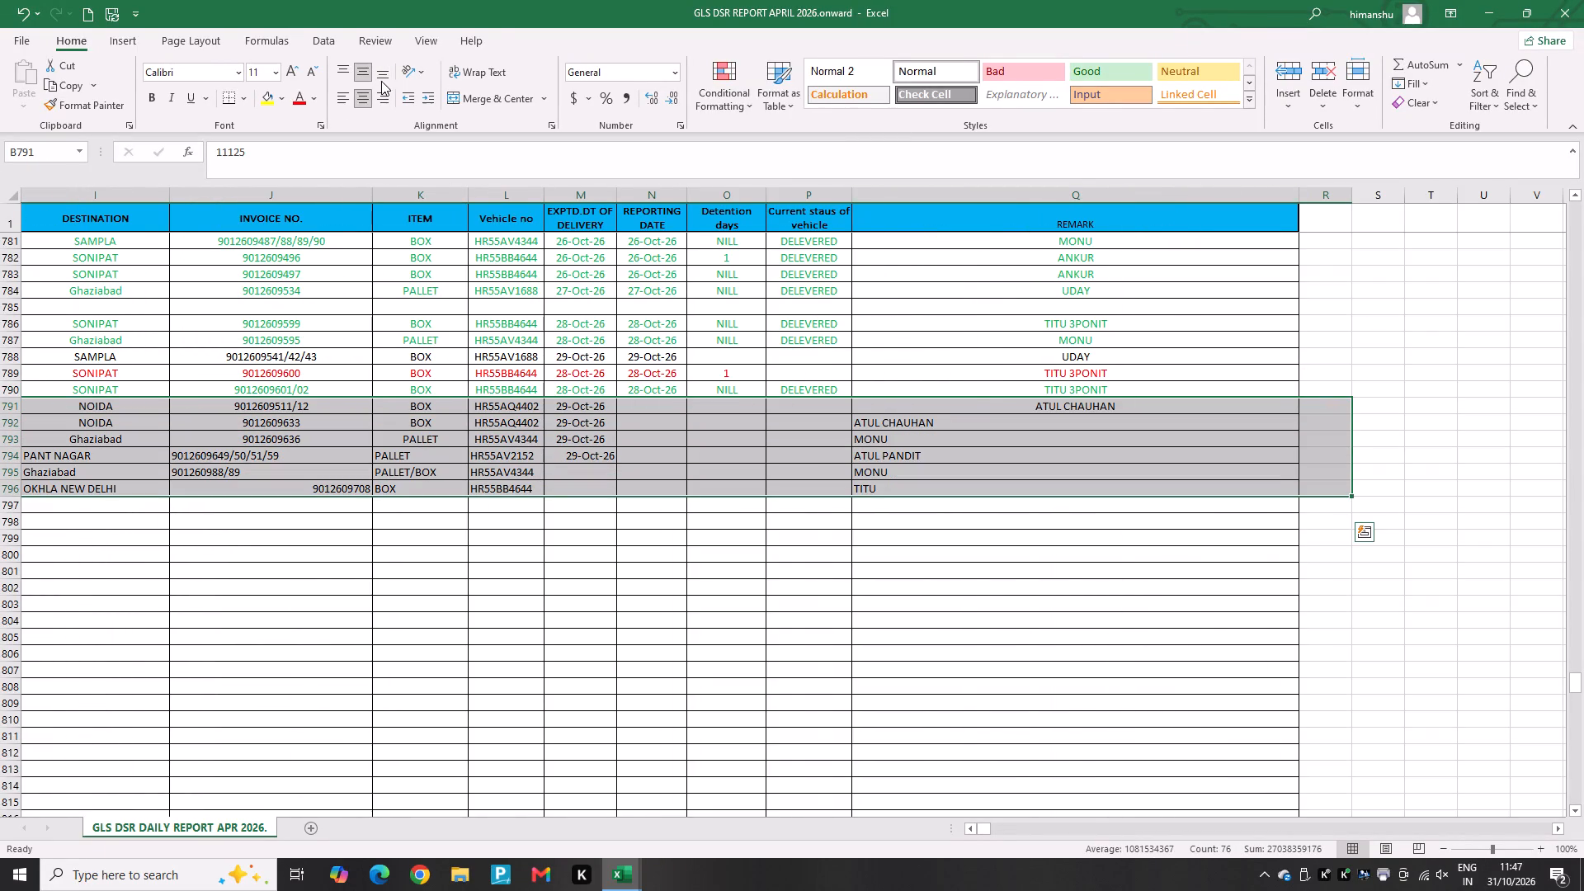
click(371, 101)
click(356, 94)
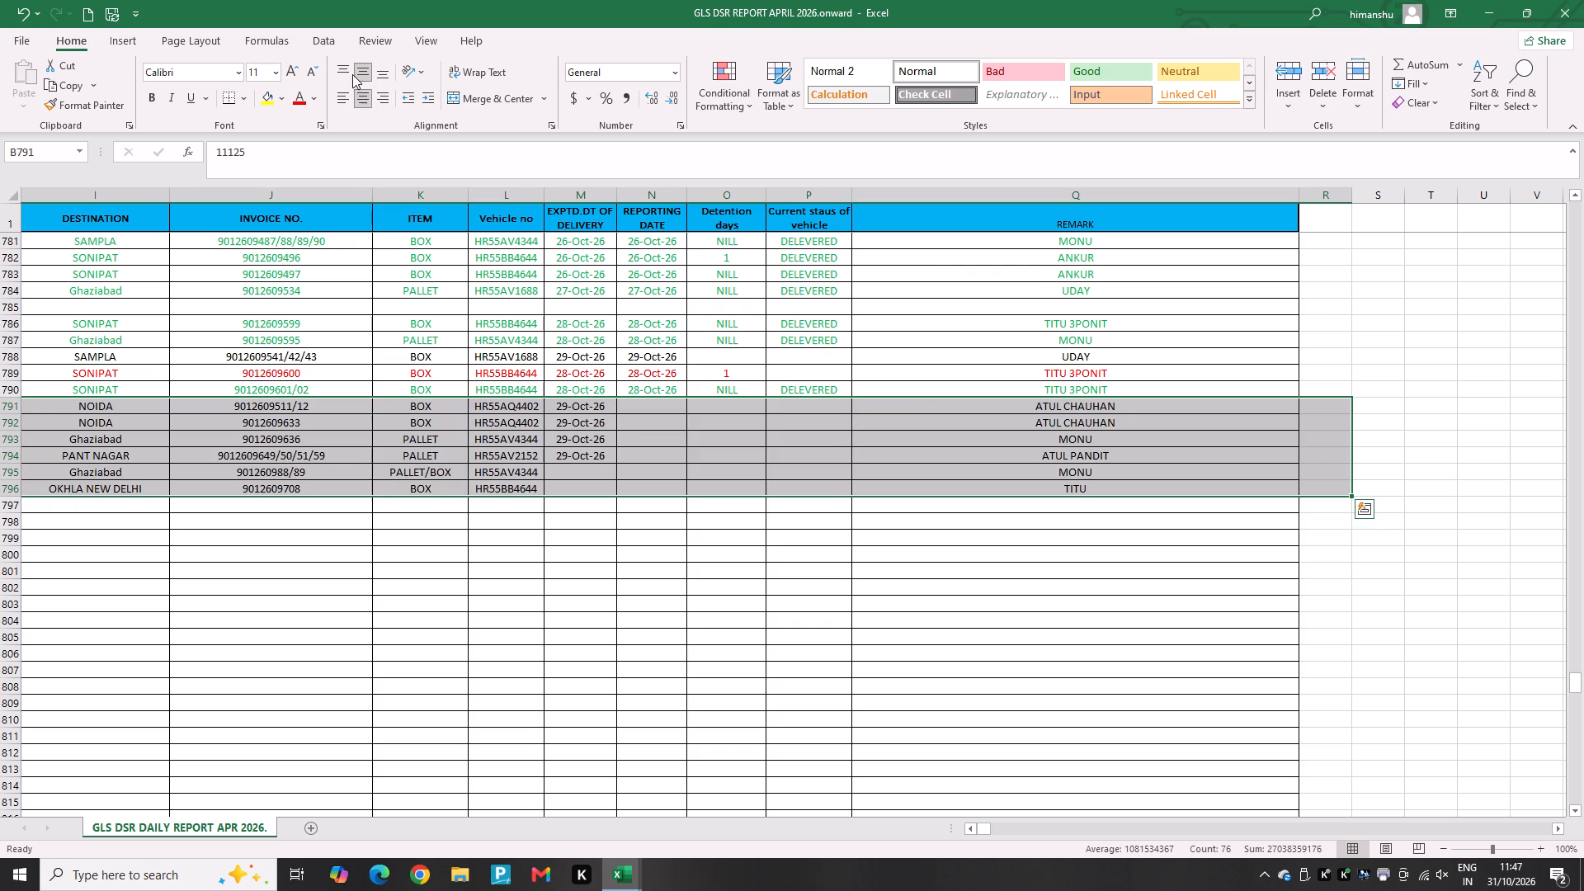
click(351, 61)
Examine the CN 11125 row across its columns to check the newly formatted consignment entries.
key(Right)
key(Left)
key(Right)
key(Right)
key(Right)
key(Right)
key(Right)
key(Right)
key(Right)
key(Right)
key(Right)
key(Right)
key(Right)
key(Right)
key(Right)
key(Right)
key(Right)
key(Right)
key(Right)
key(Right)
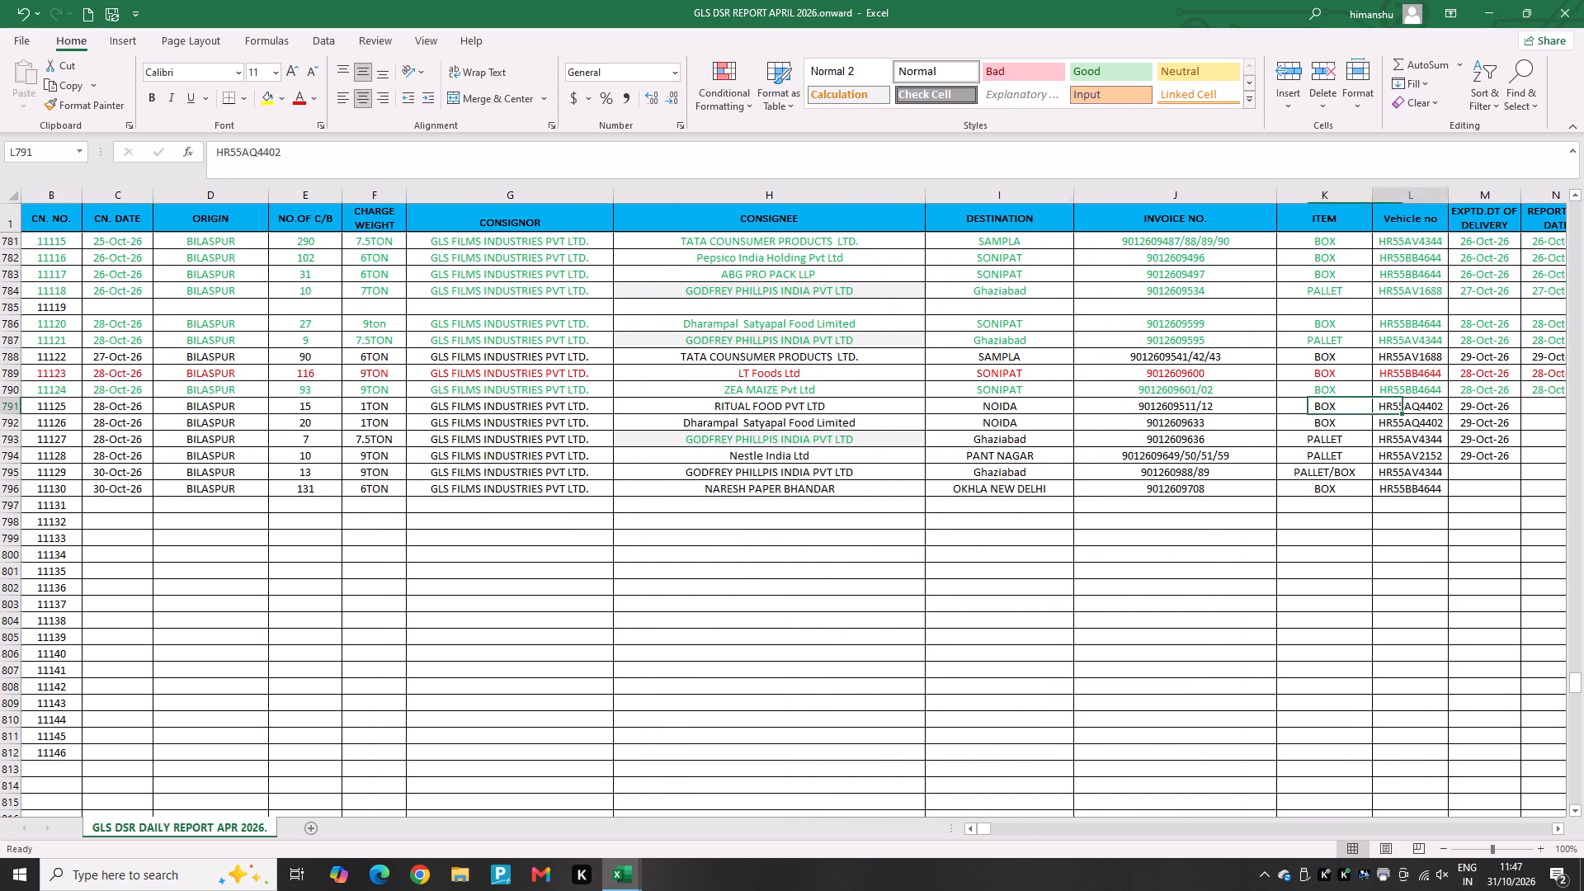
key(Left)
key(Left)
key(Left)
key(Left)
key(Left)
key(Left)
key(Left)
key(Left)
key(Left)
key(Left)
Enter 30-OCT-26 as both the expected delivery date and the reporting date for the CN 11130 consignment to OKHLA NEW DELHI.
key(Down)
key(Down)
key(Down)
key(Down)
key(Down)
key(Right)
key(Right)
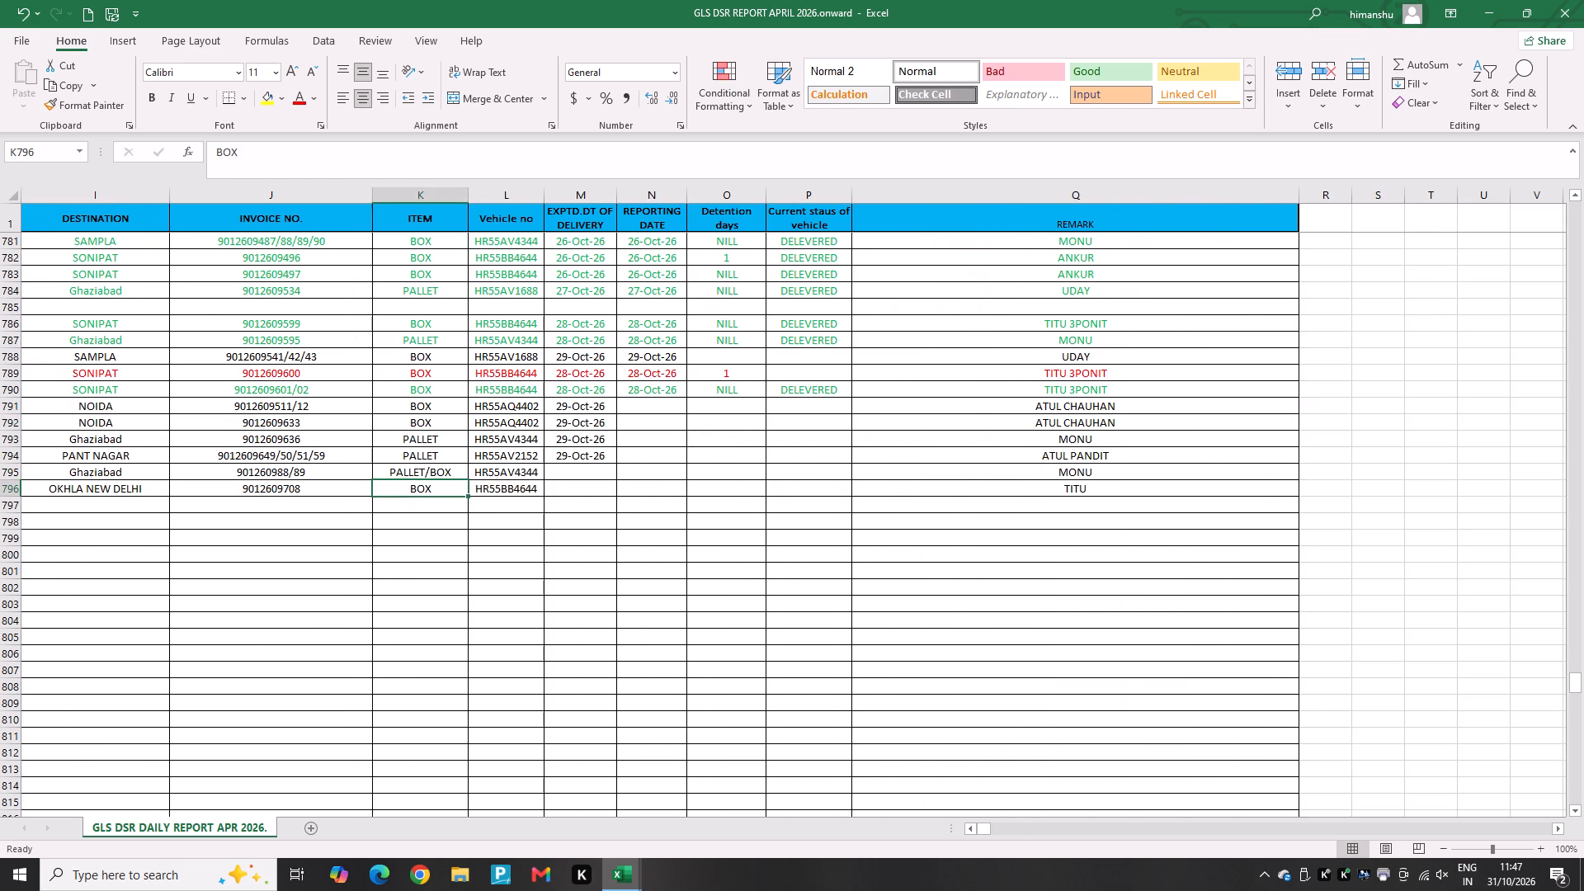
key(Right)
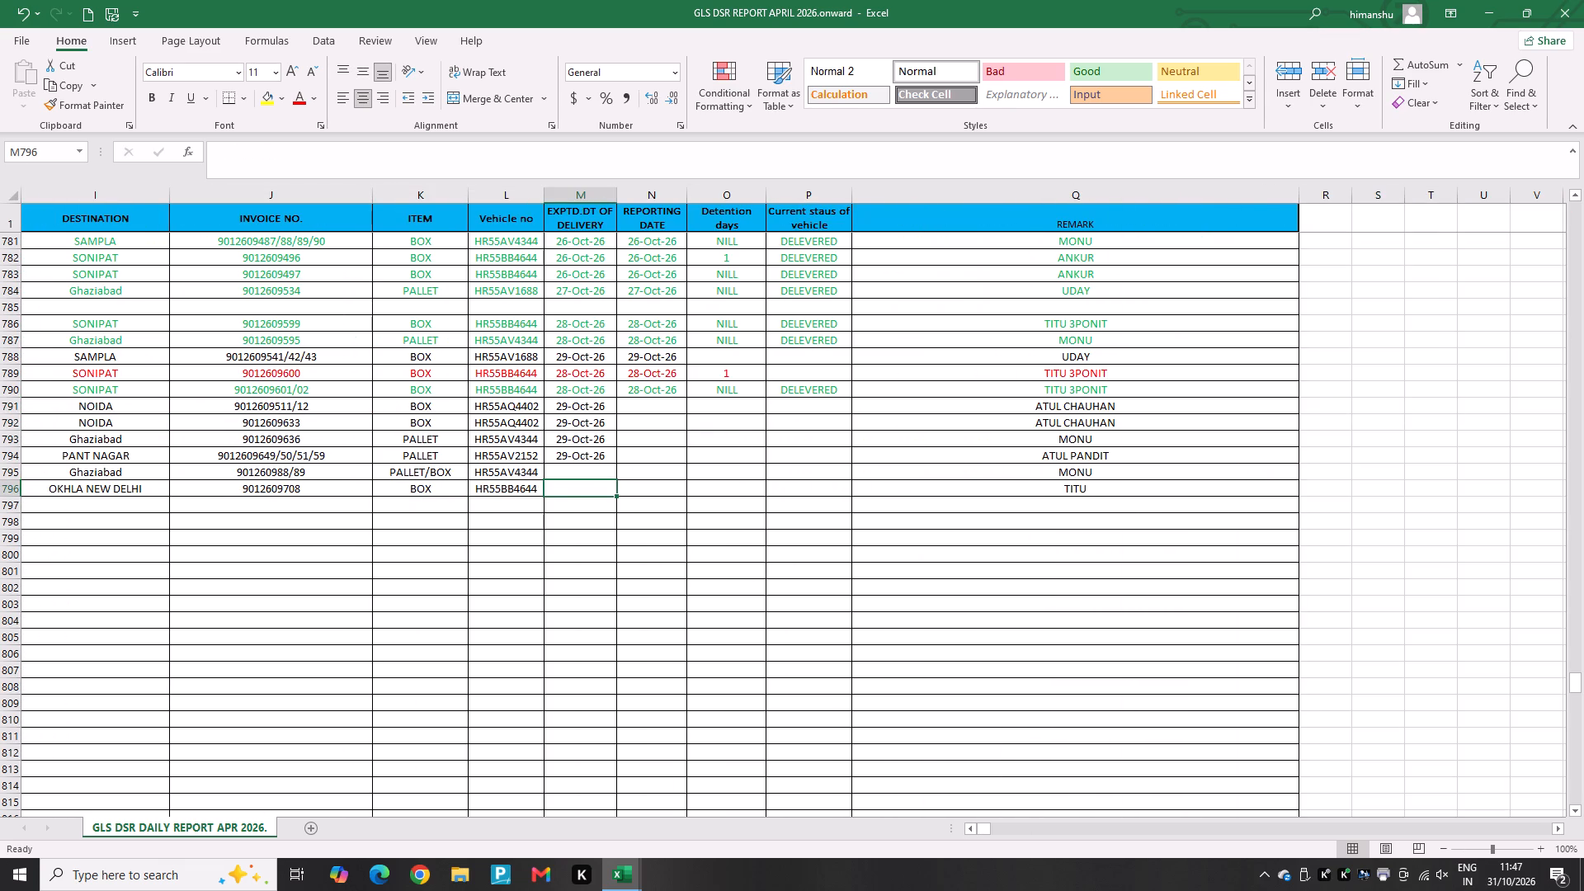
key(Left)
key(Left)
key(Left)
key(Left)
key(Left)
key(Left)
key(Left)
key(Left)
key(Left)
key(Left)
key(Left)
key(Left)
key(Left)
key(Left)
key(Right)
key(Right)
key(Right)
key(Right)
key(Right)
key(Right)
key(Right)
key(Right)
key(Right)
key(Right)
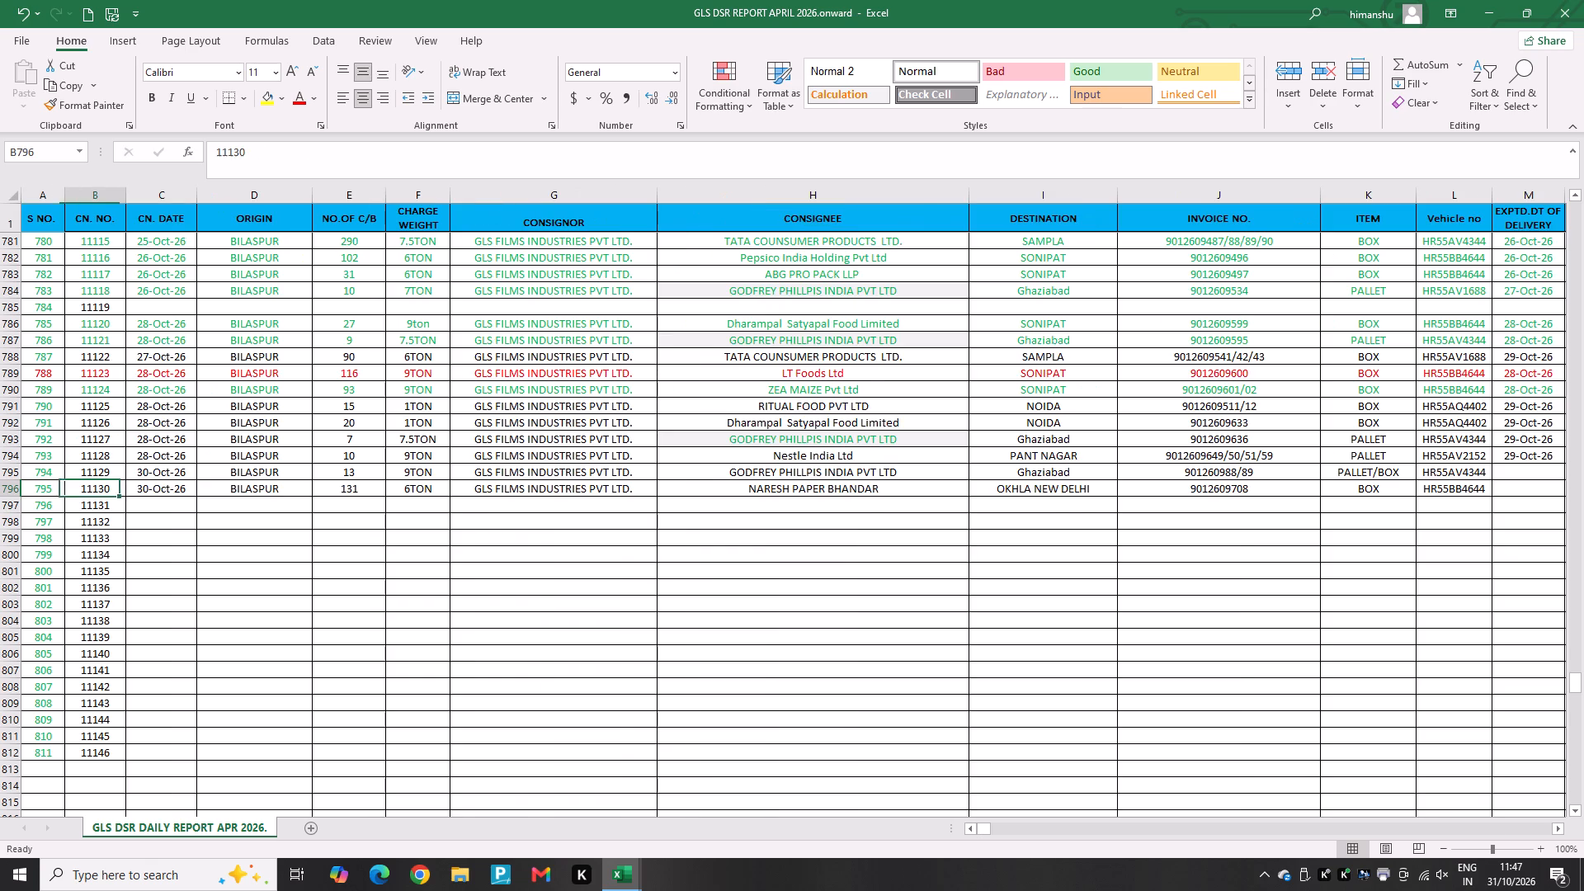
key(Right)
key(Right)
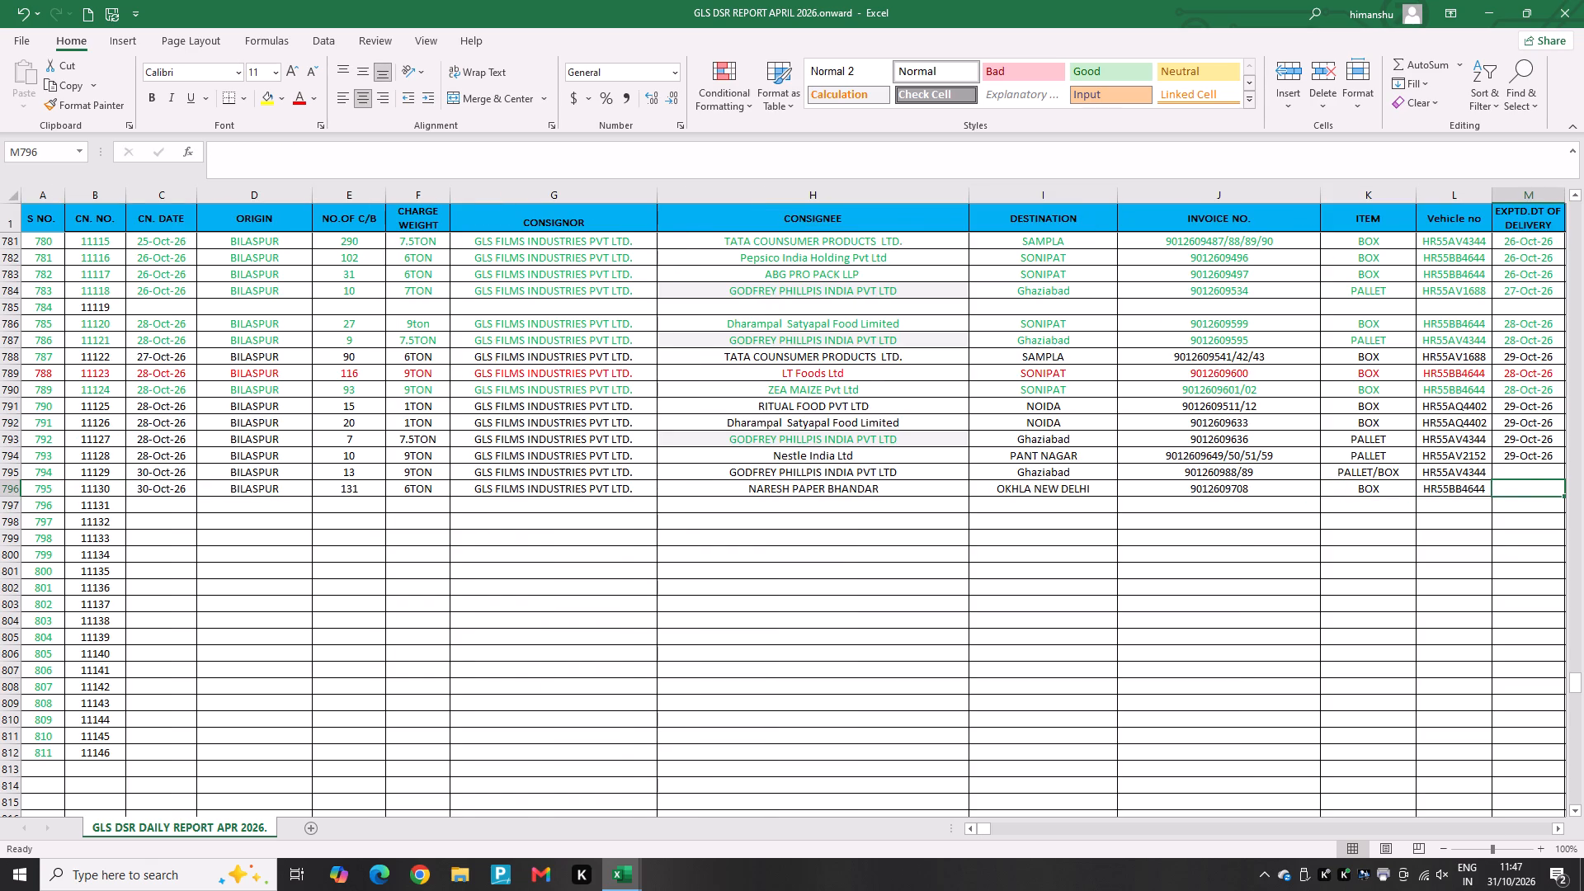
text(30-OCT-26)
key(Right)
text(30-OC)
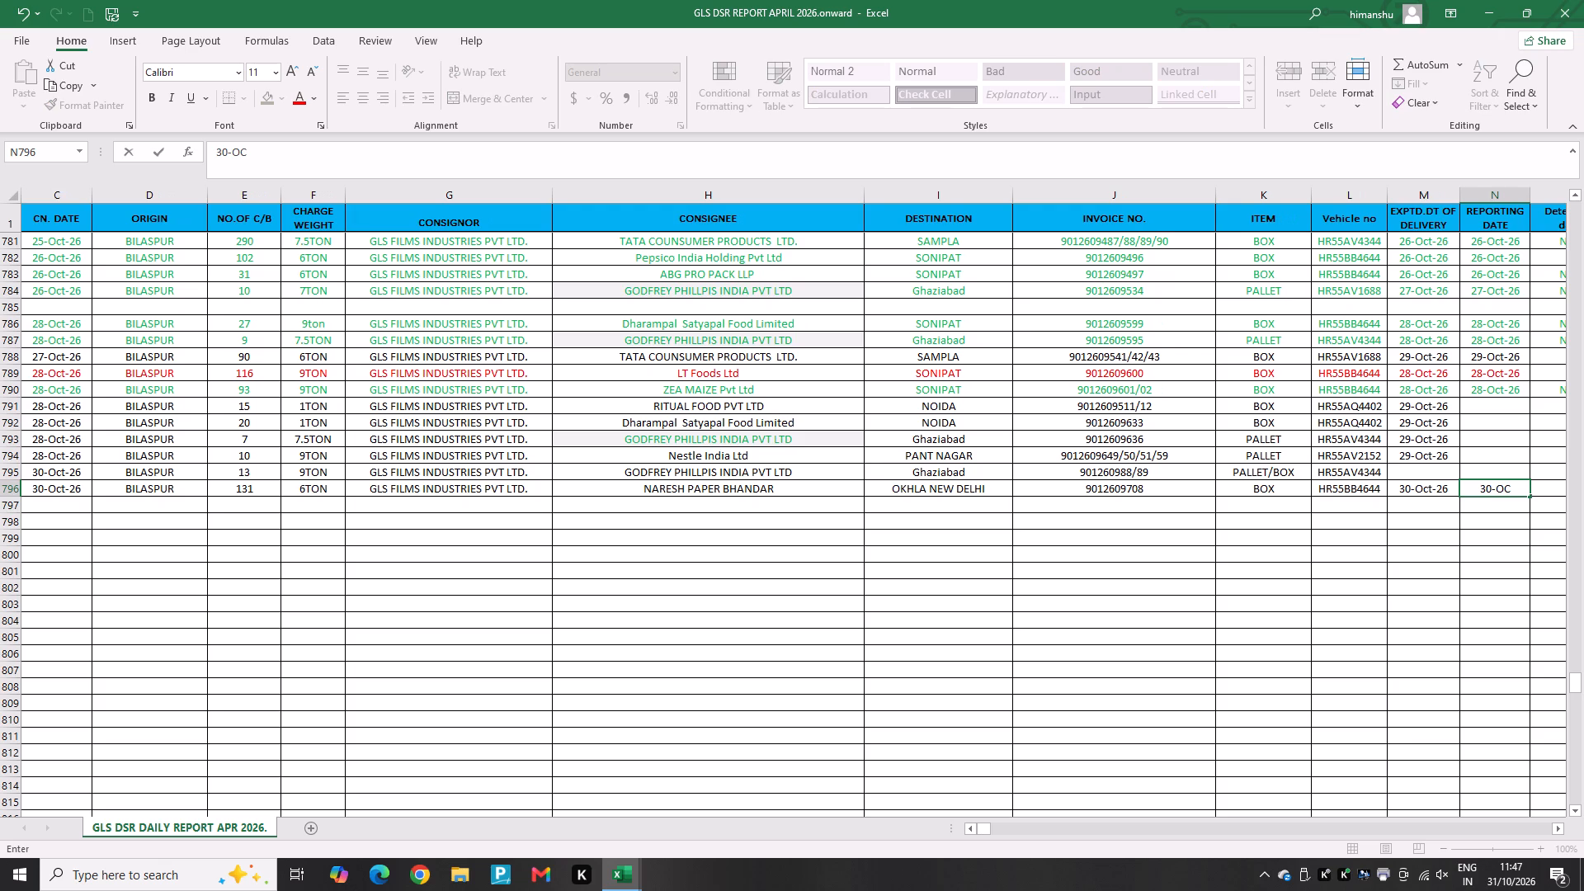
text(T-)
text(26)
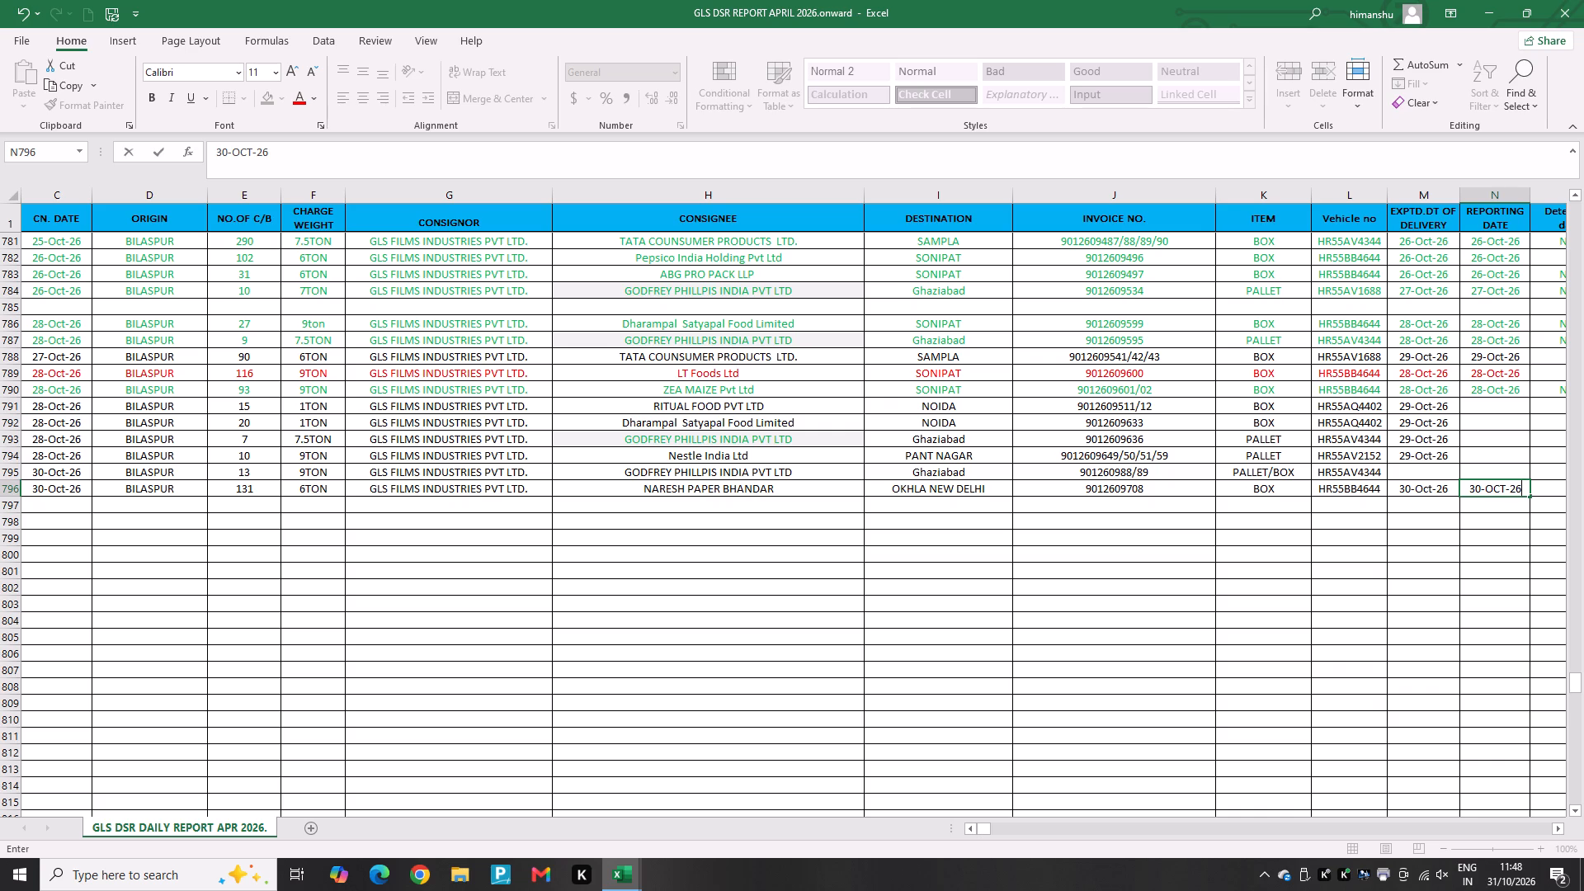
key(Right)
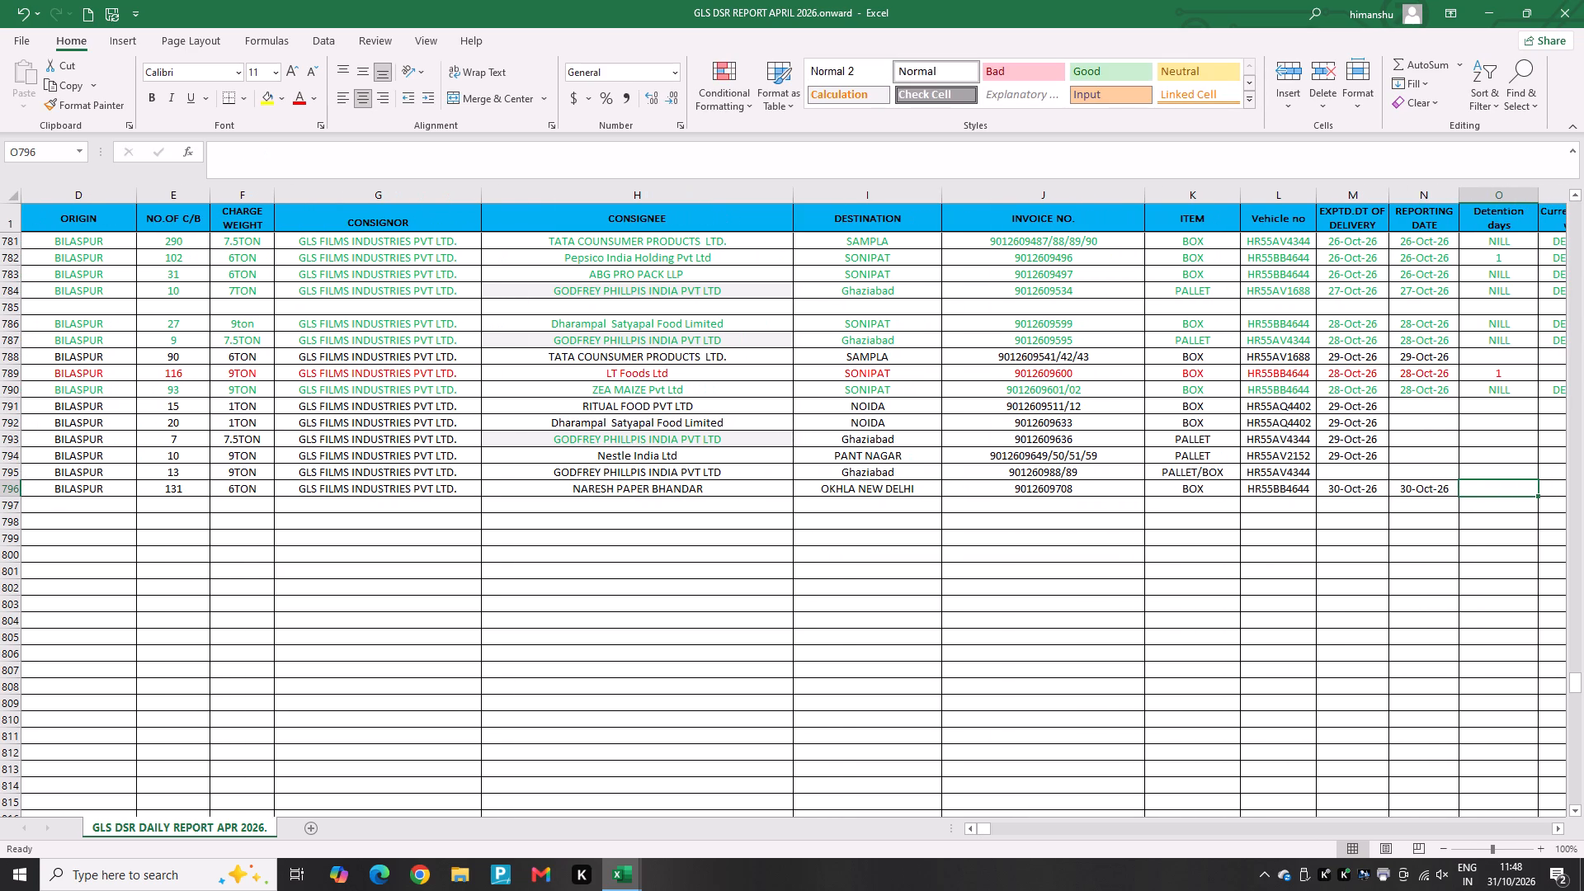
Examine the CN 11129 Ghaziabad consignment row from the CN number through the remark column.
key(Left)
key(Up)
key(Left)
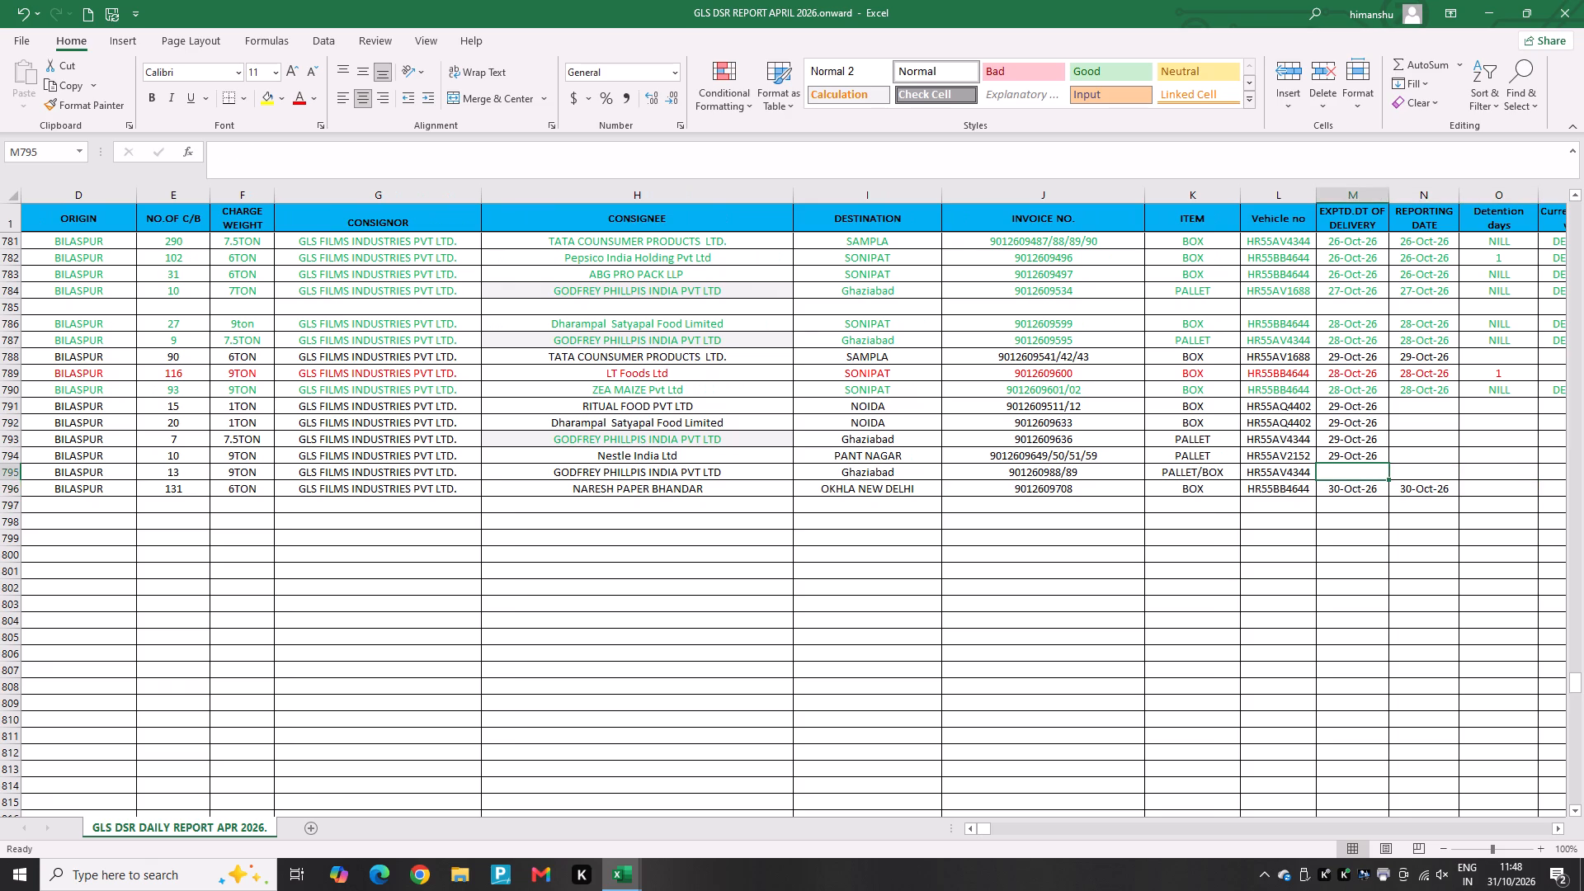
key(Left)
key(Left)
key(Left)
key(Left)
key(Left)
key(Left)
key(Left)
key(Left)
key(Left)
key(Left)
key(Left)
key(Left)
key(Left)
key(Left)
key(Left)
key(Left)
key(Left)
key(Left)
key(Left)
key(Left)
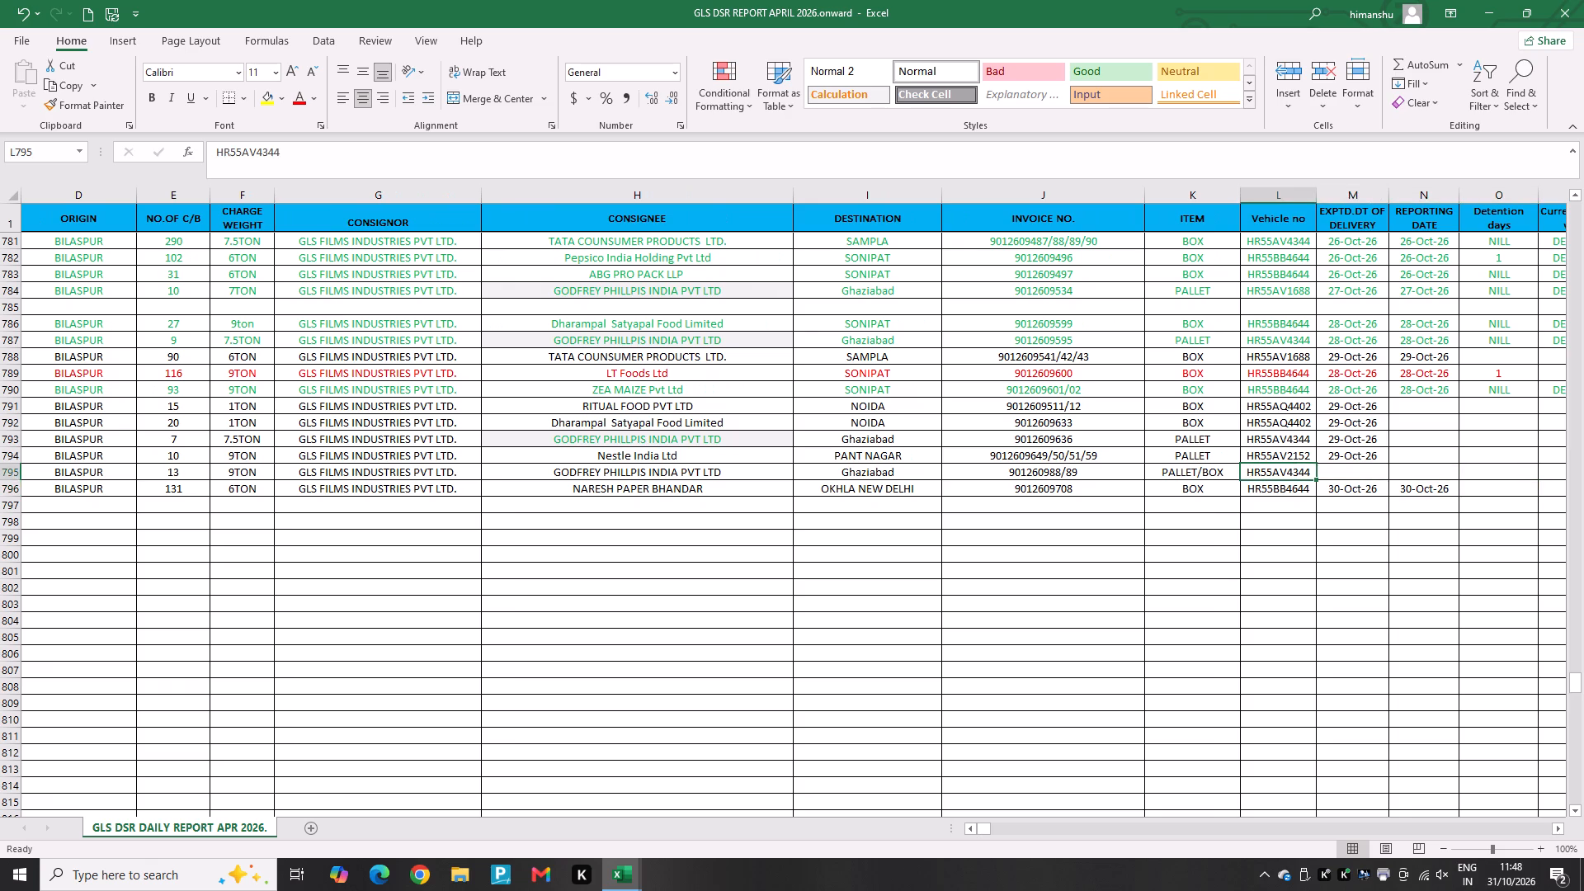
key(Right)
key(Right)
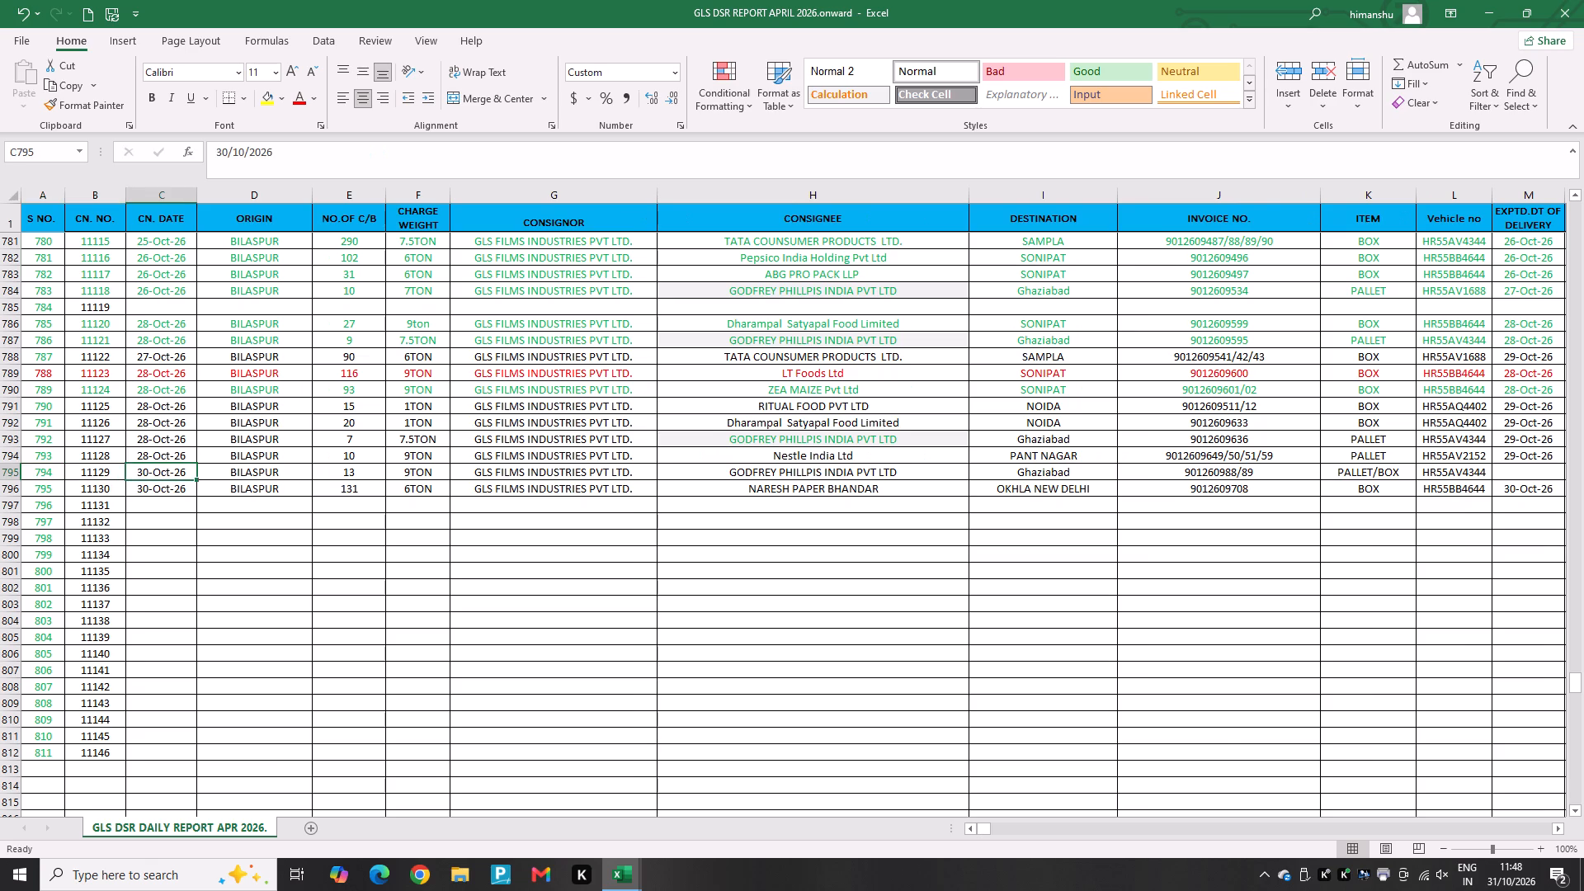
key(Right)
key(Right)
key(Right)
key(Right)
key(Right)
key(Right)
key(Right)
key(Right)
key(Right)
key(Right)
key(Right)
key(Right)
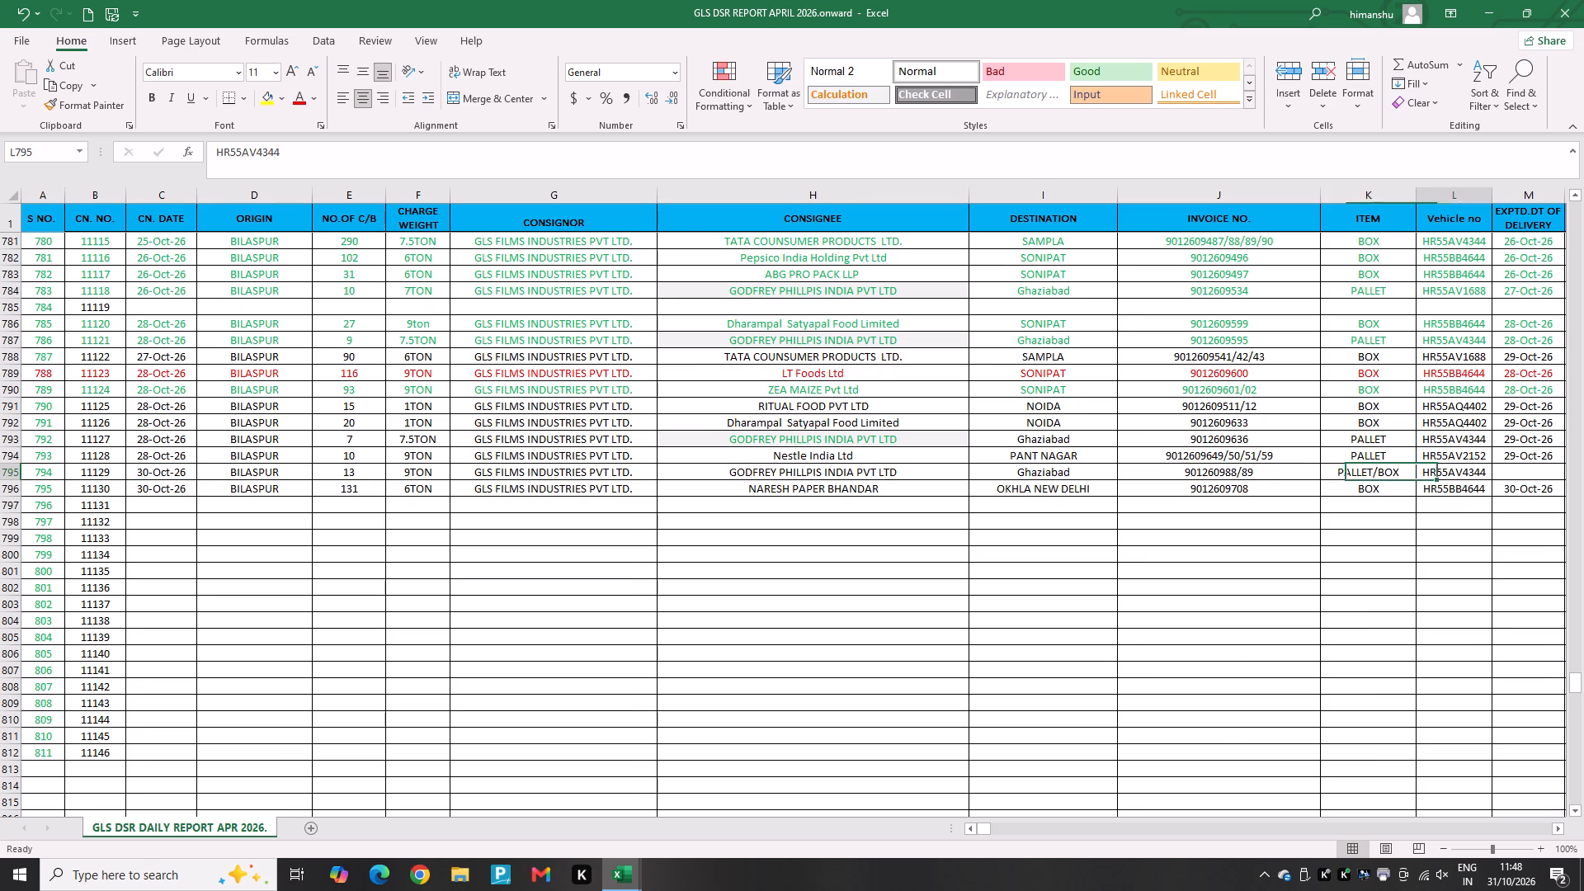
key(Right)
key(Right)
key(Right)
key(Right)
key(Left)
key(Left)
key(Left)
key(Left)
key(Left)
key(Left)
key(Left)
key(Left)
key(Left)
key(Left)
key(Left)
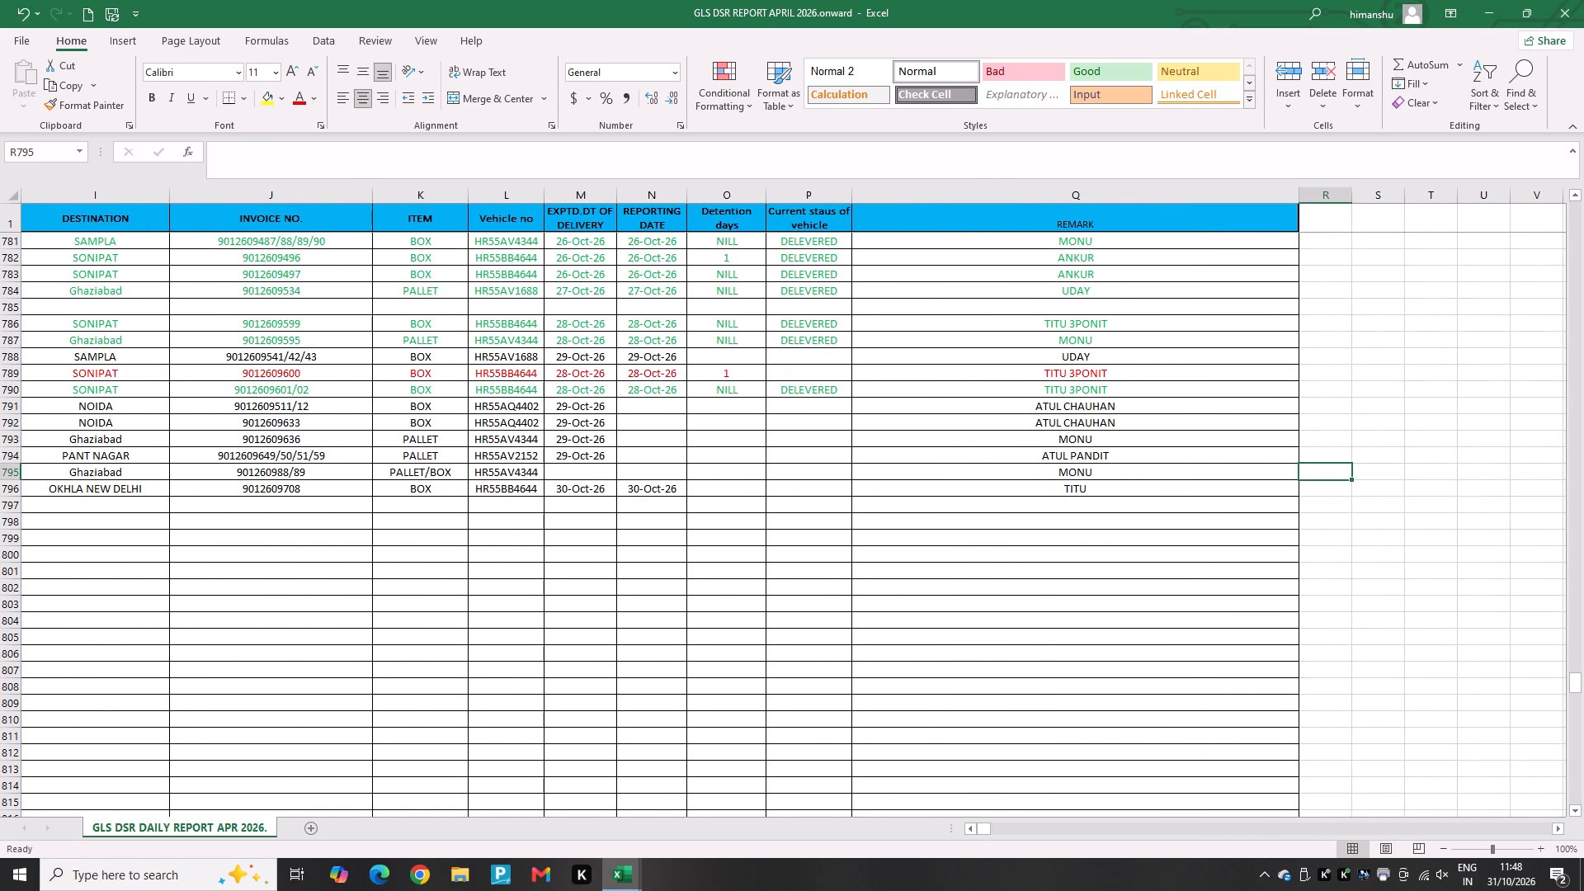
key(Right)
key(Right)
key(Right)
key(Right)
key(Right)
key(Right)
key(Right)
key(Right)
key(Right)
key(Right)
Enter NILL as the detention days and DELEVERED as the current vehicle status for the CN 11130 consignment.
key(Down)
key(Left)
key(Left)
key(Left)
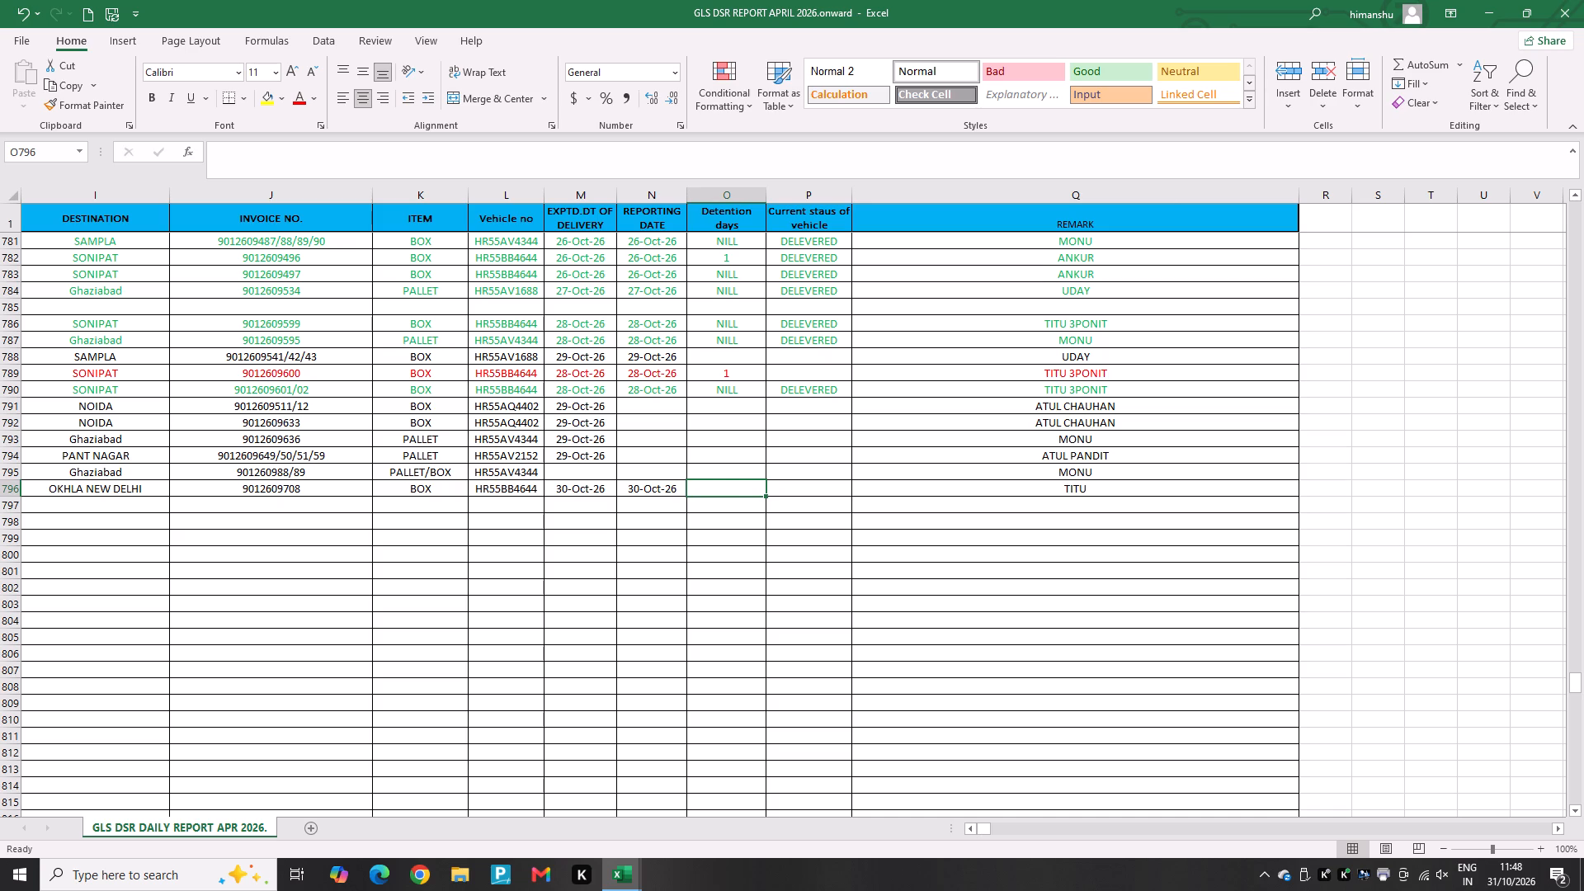
text(NI)
key(Right)
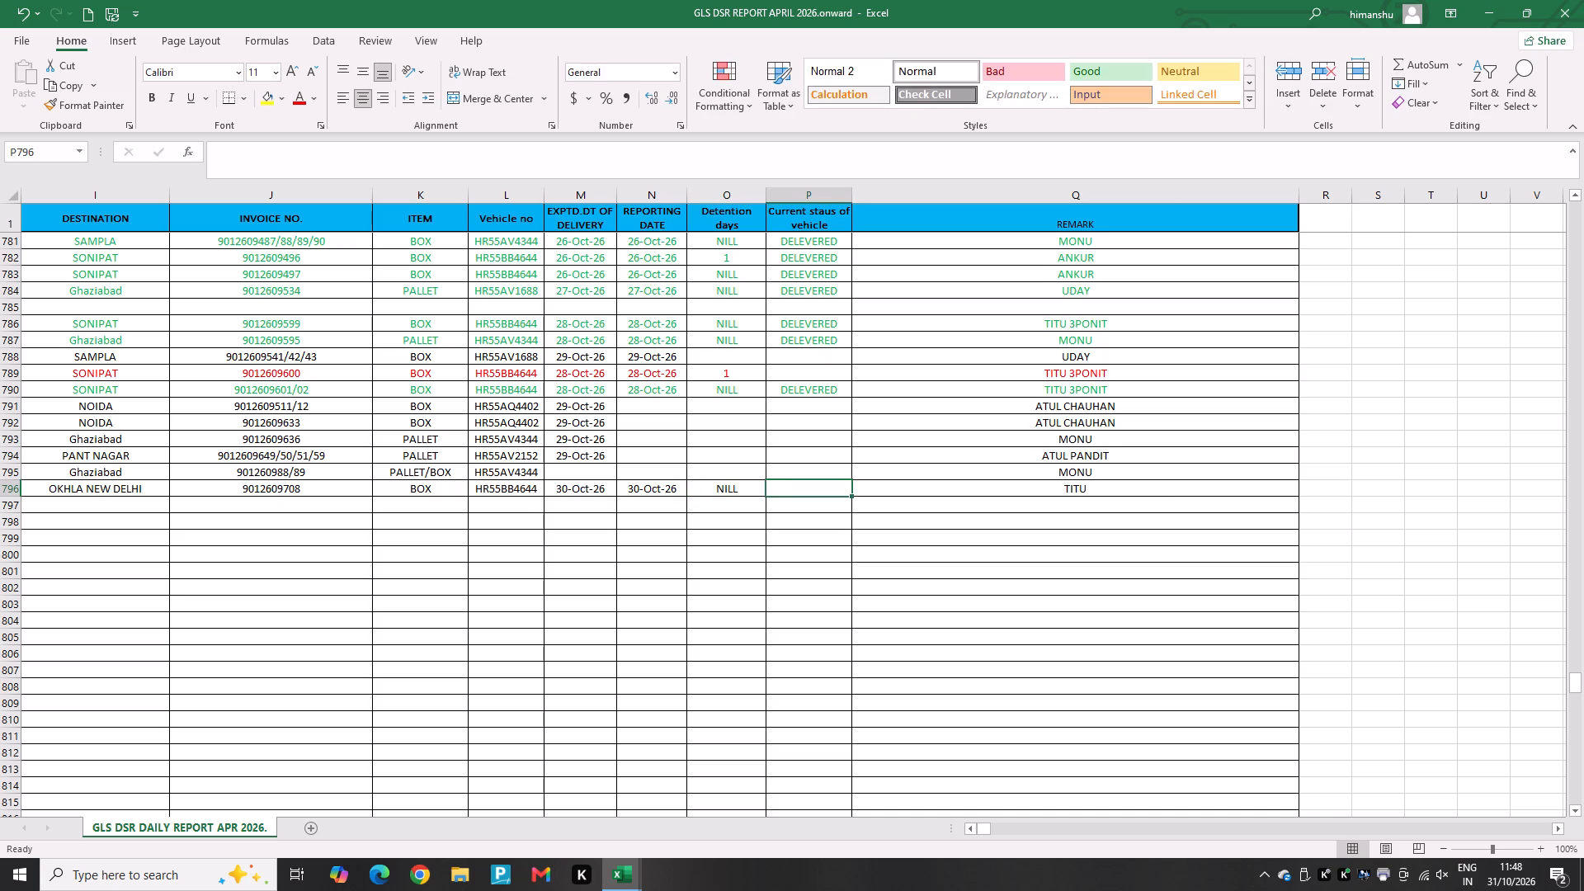
text(DE)
key(Up)
Examine the CN 11129 row's consignment details again, from the CN number across to the reporting date column.
key(Left)
key(Left)
key(Left)
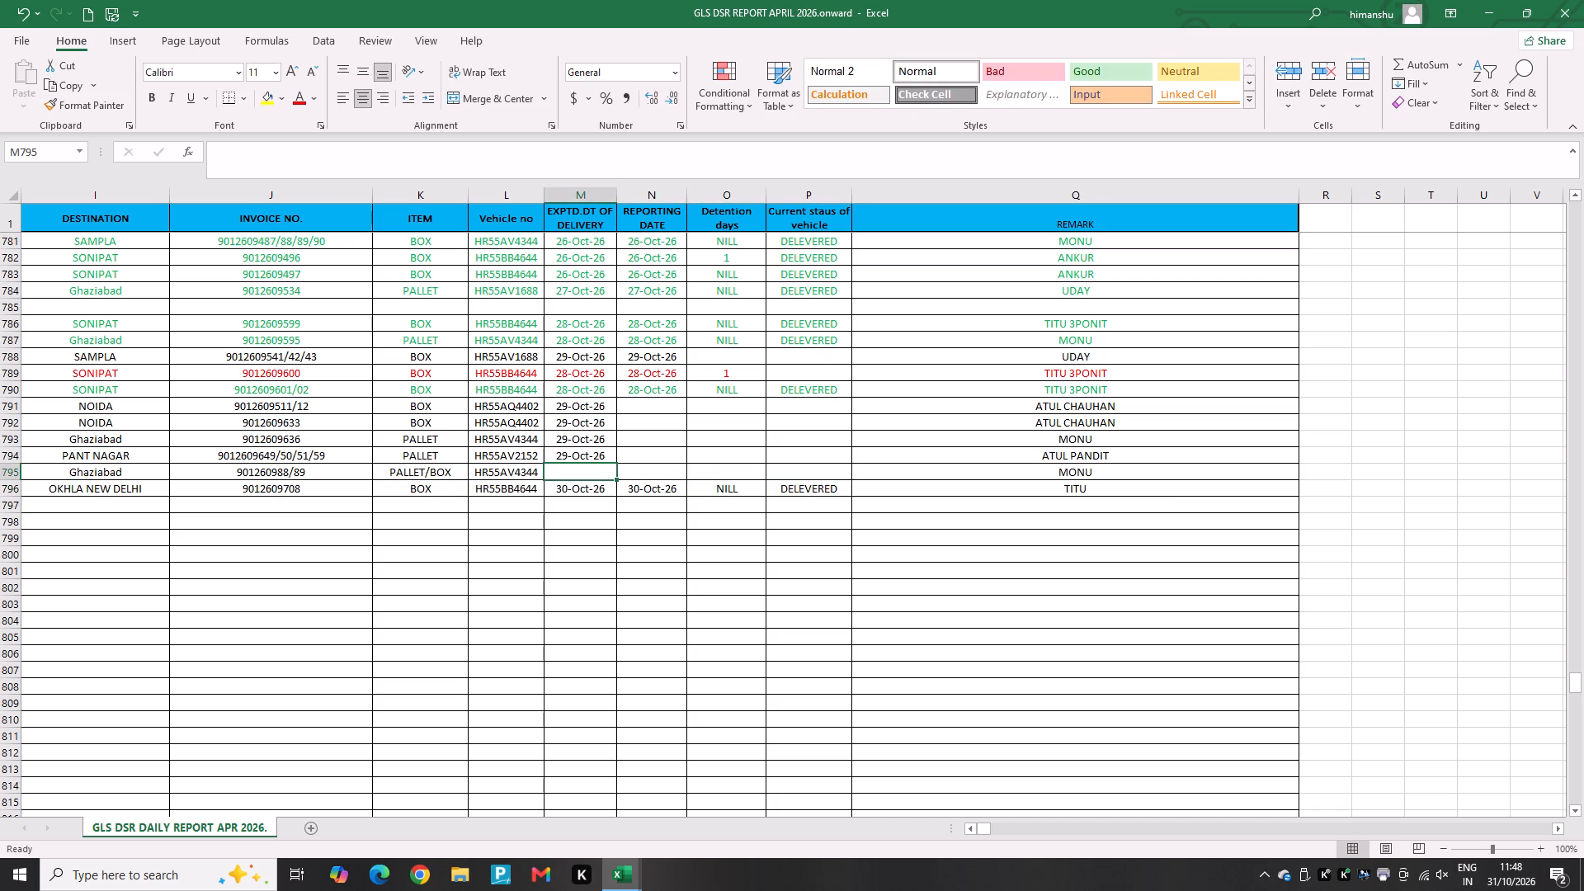
key(Left)
key(Left)
key(Left)
key(Left)
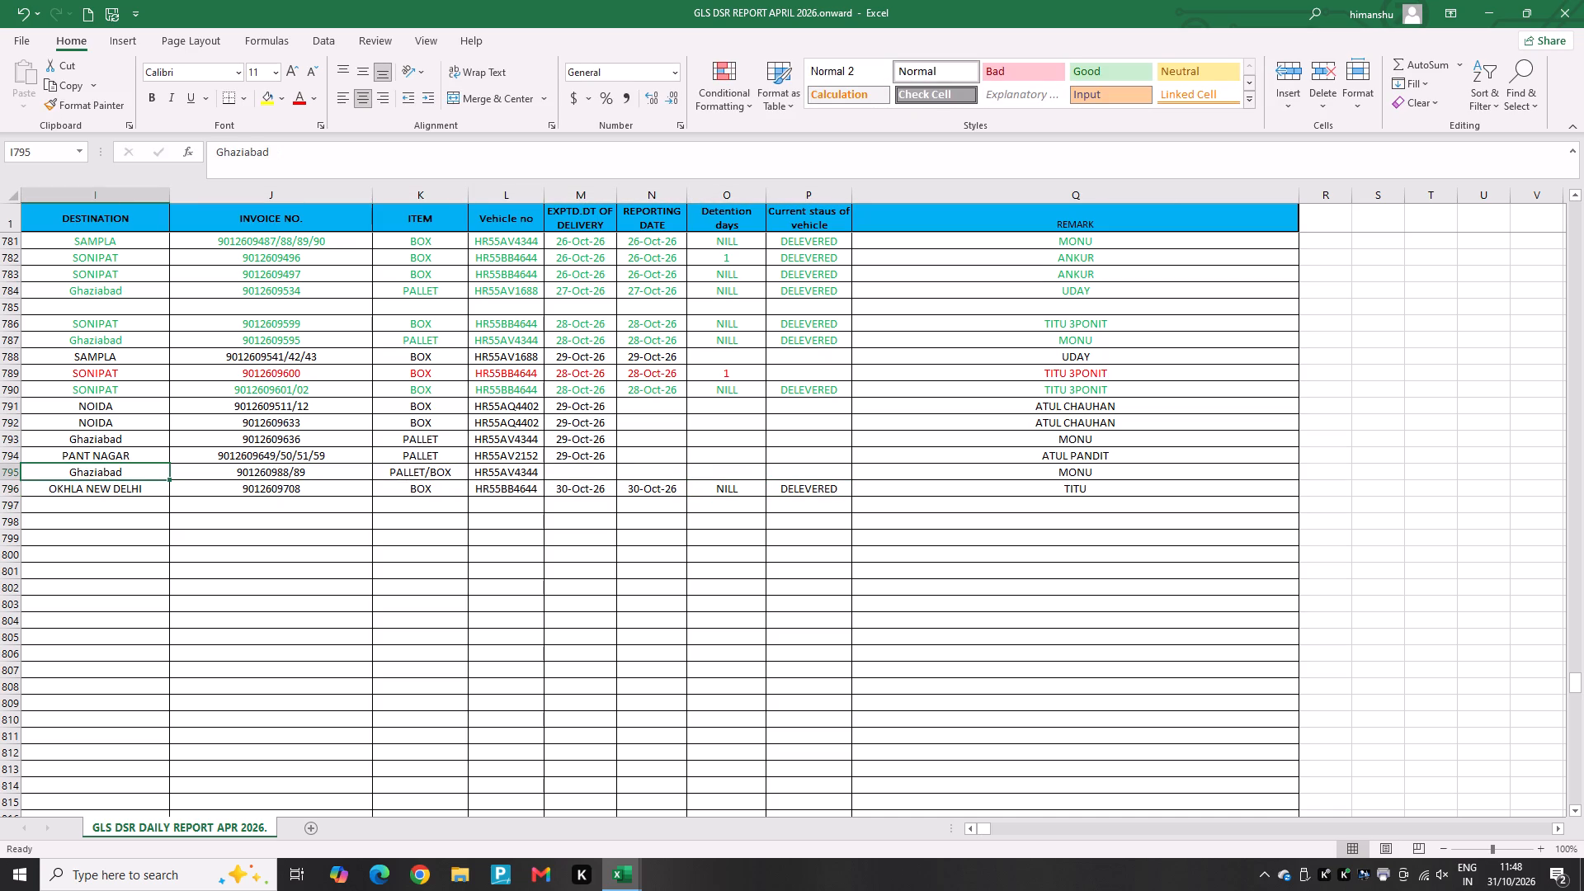
key(Left)
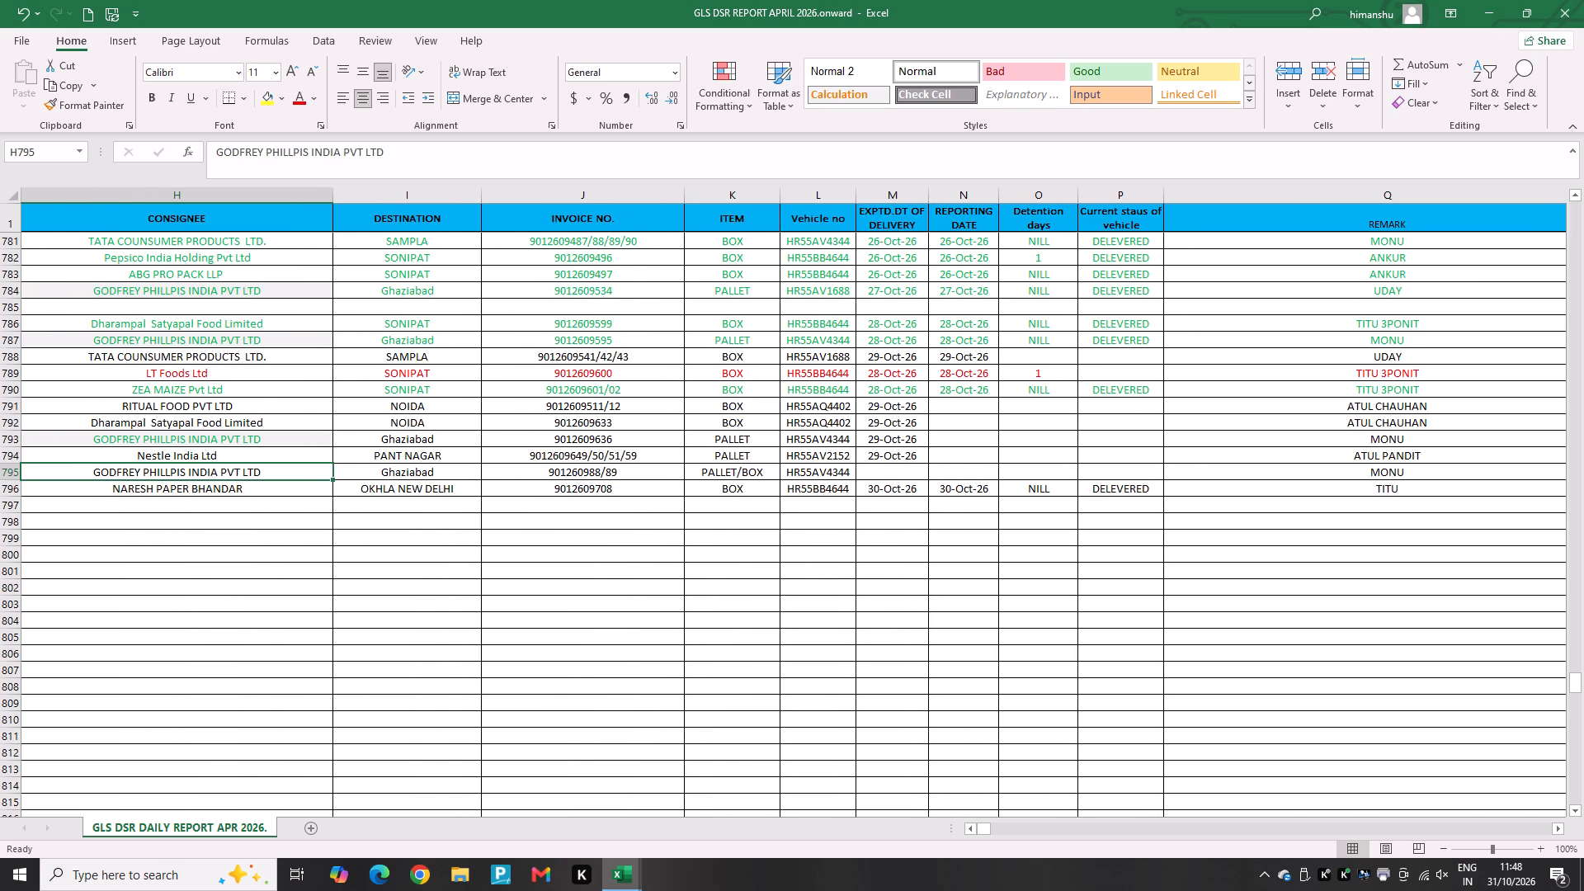
key(Right)
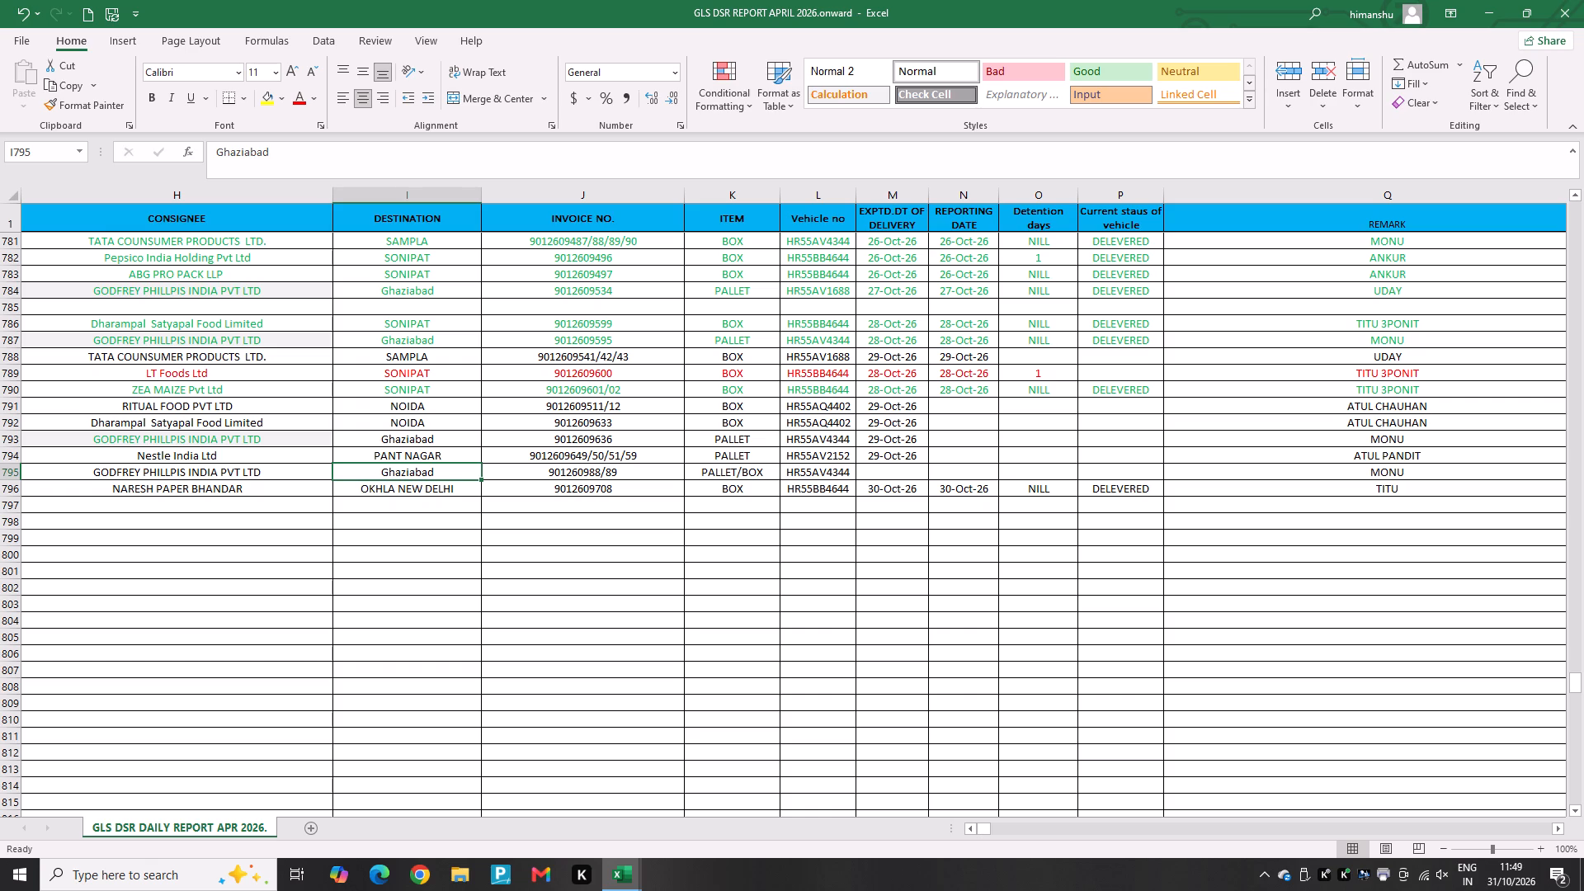
key(Right)
key(Right)
key(Right)
key(Right)
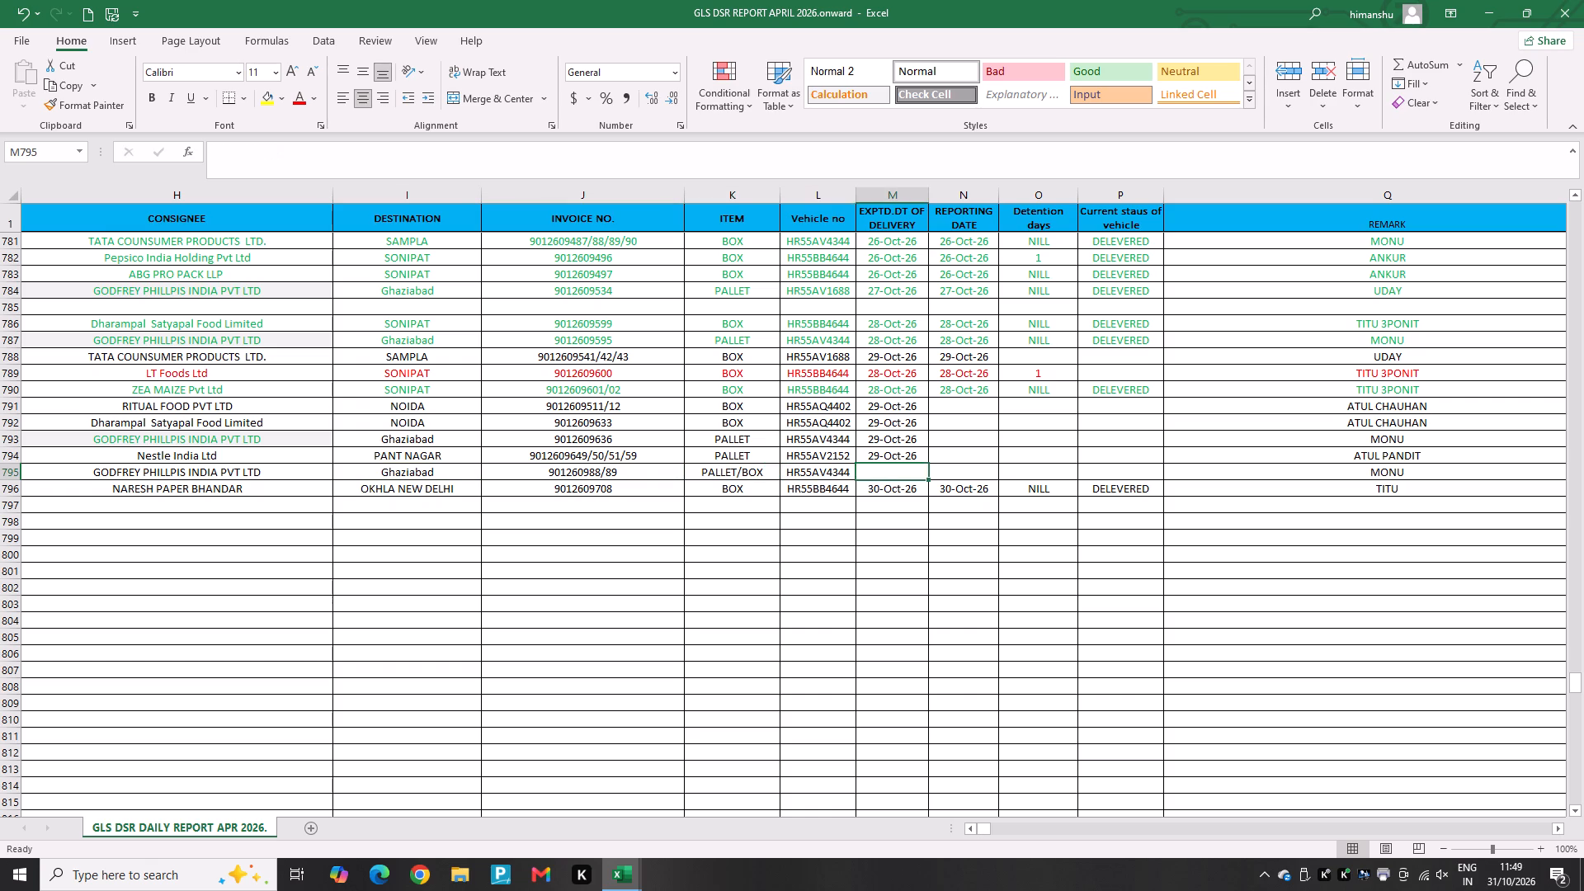
key(Left)
key(Left)
key(Left)
key(Left)
key(Left)
key(Left)
key(Left)
key(Left)
key(Left)
key(Left)
key(Left)
key(Left)
key(Left)
key(Left)
key(Left)
key(Left)
key(Left)
key(Left)
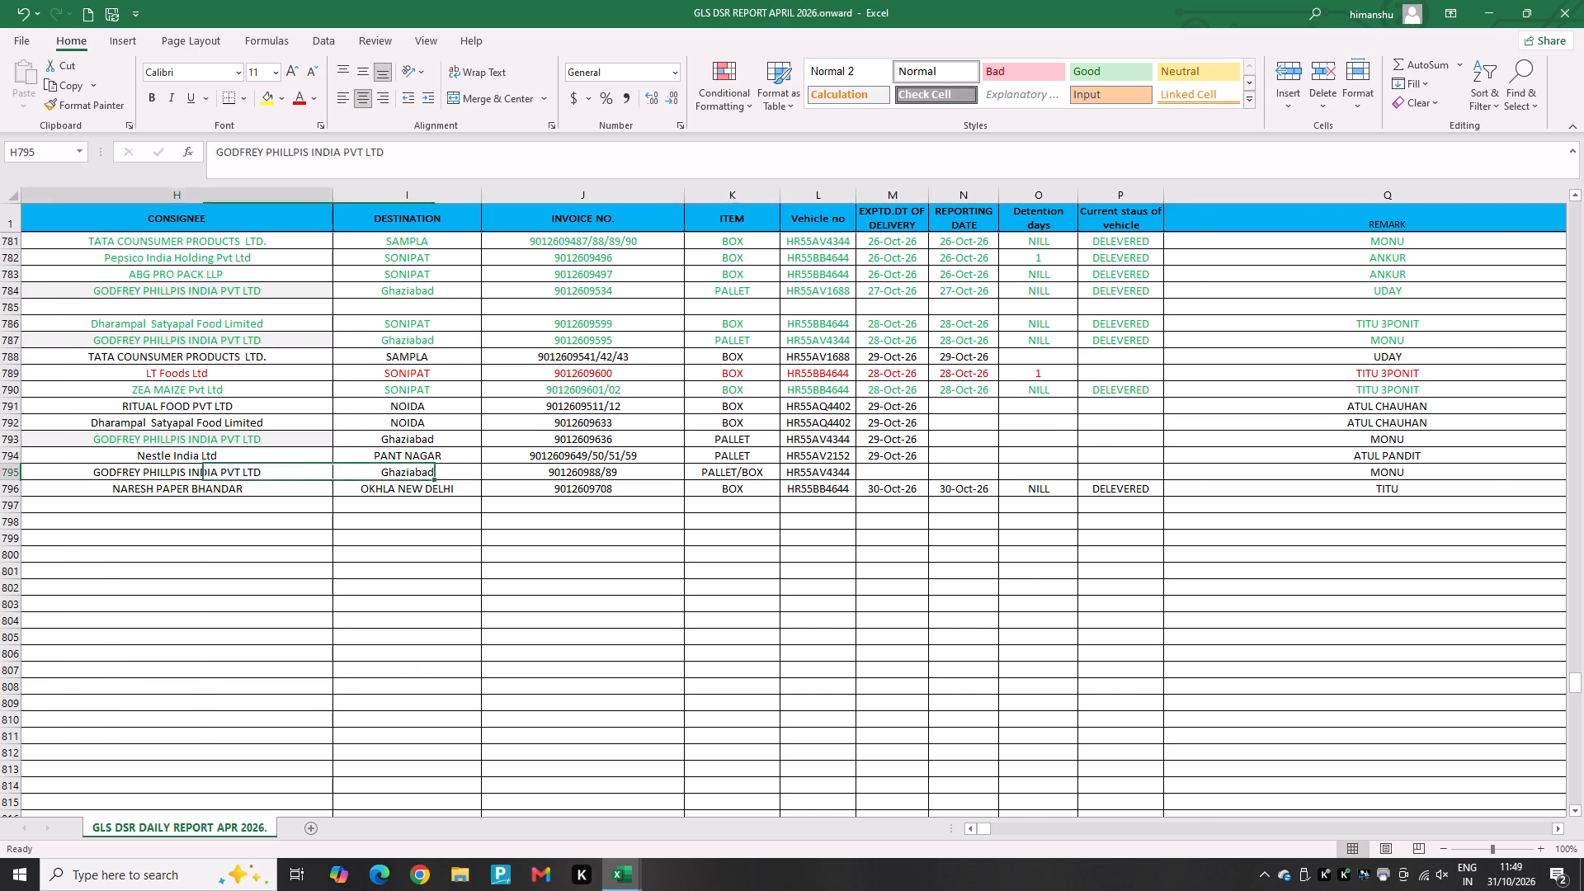
key(Right)
key(Right)
key(Right)
key(Right)
key(Right)
key(Right)
key(Right)
key(Right)
key(Right)
key(Right)
key(Right)
key(Right)
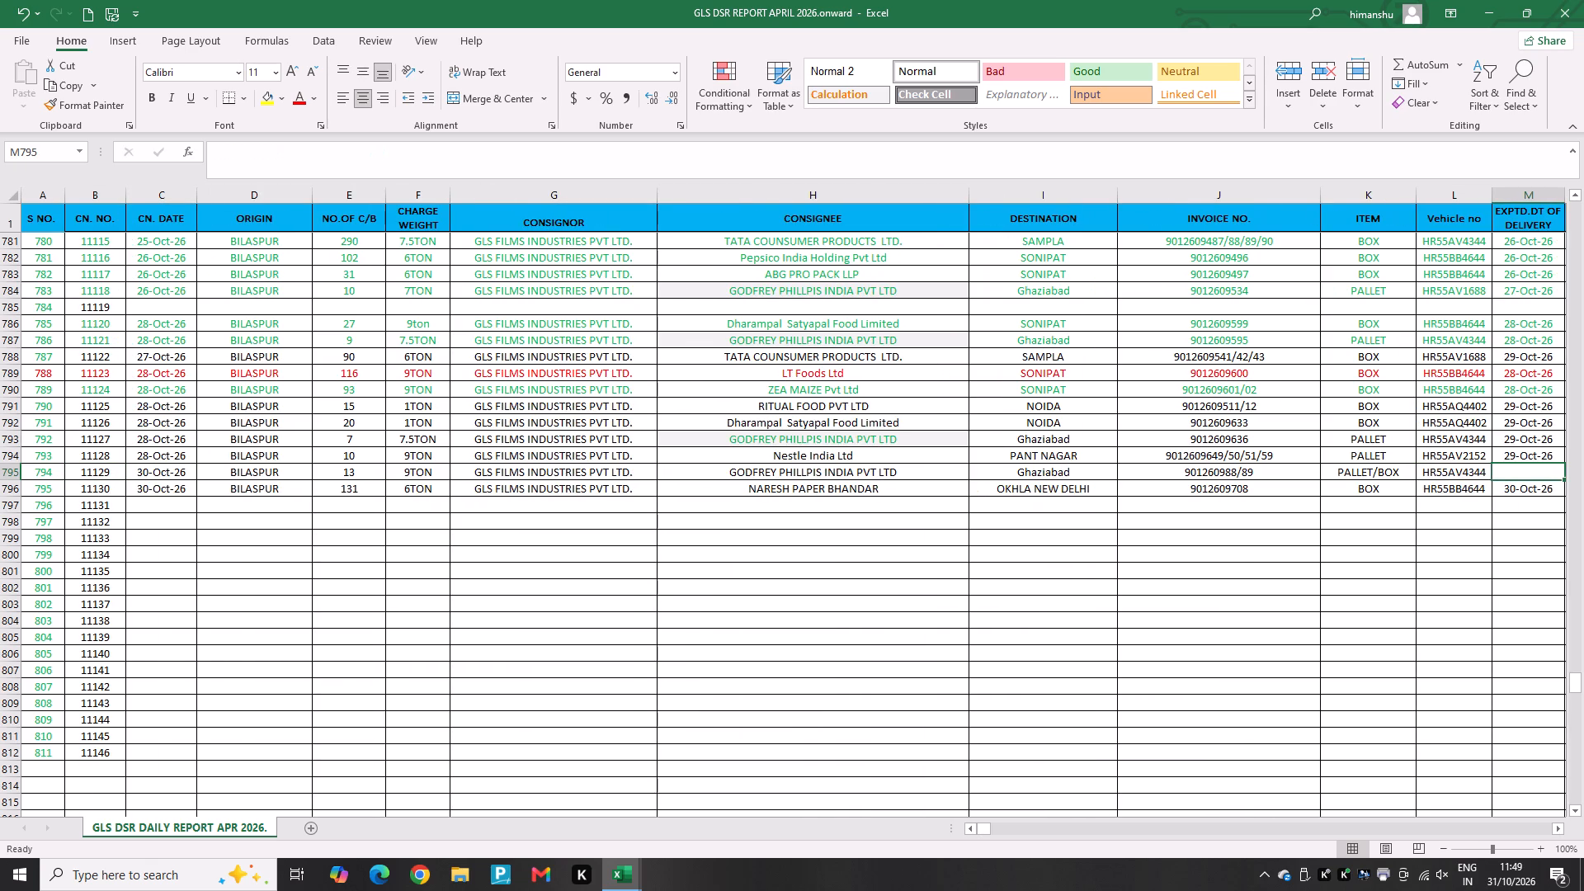
key(Right)
key(Left)
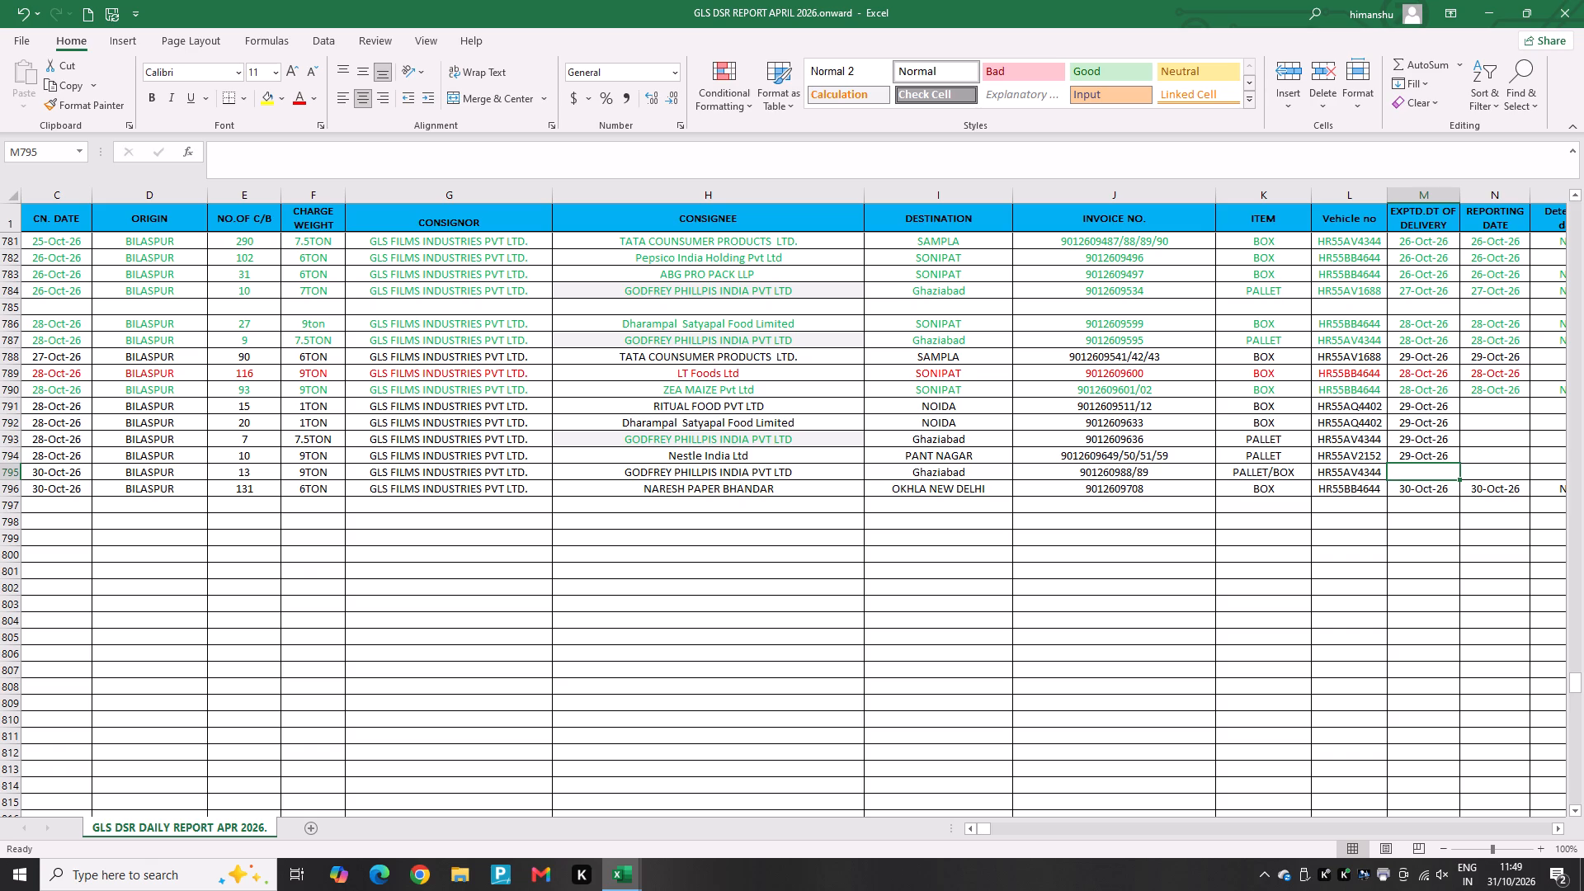
Fill in CN 11129 with 30-OCT-26 as expected delivery and reporting dates, NILL detention days and DELEVERED vehicle status.
text(30-OCT-26)
key(Right)
text(30-OCT-26)
key(Right)
text(BI)
key(BackSpace)
key(BackSpace)
text(NI)
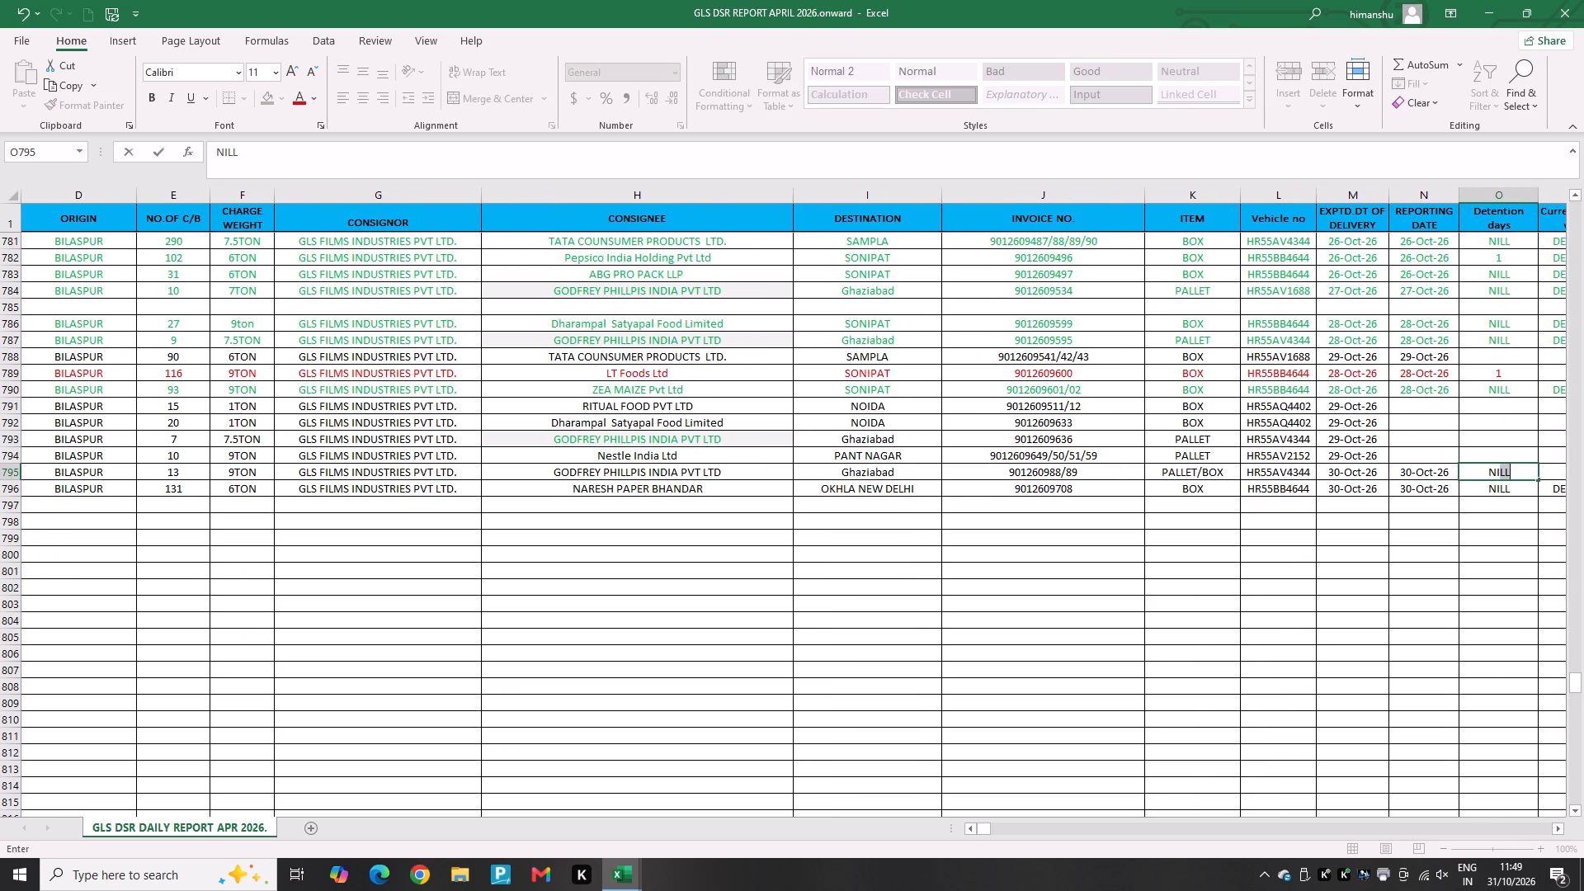
key(Right)
text(DE)
key(Up)
Examine the CN 11128 Pant Nagar consignment row from the serial number through the vehicle number and expected delivery date.
key(Left)
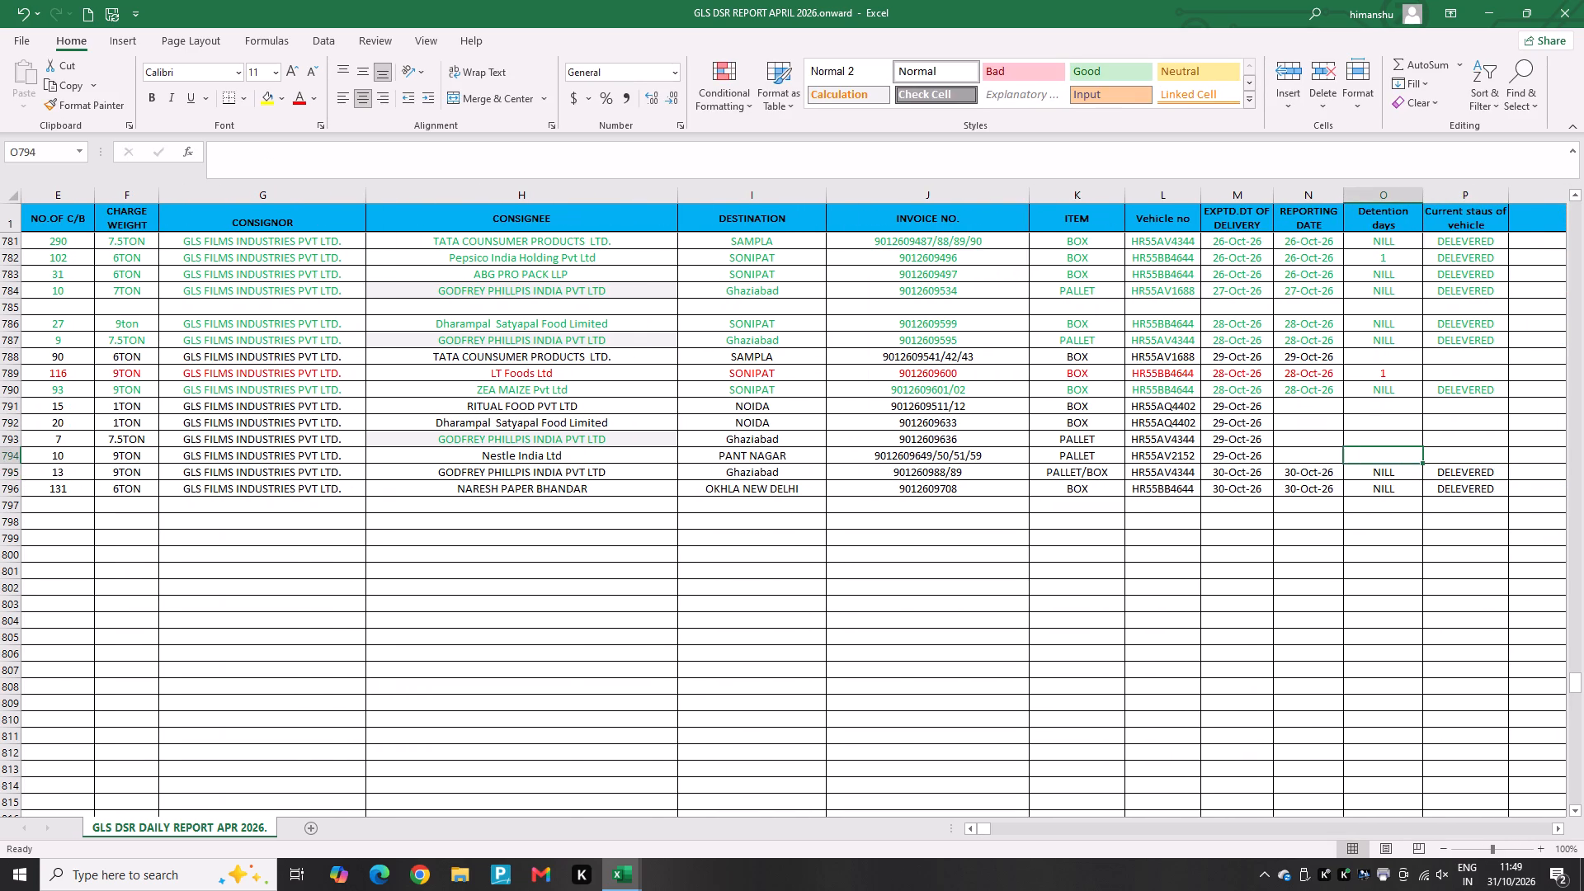
key(Left)
key(Left)
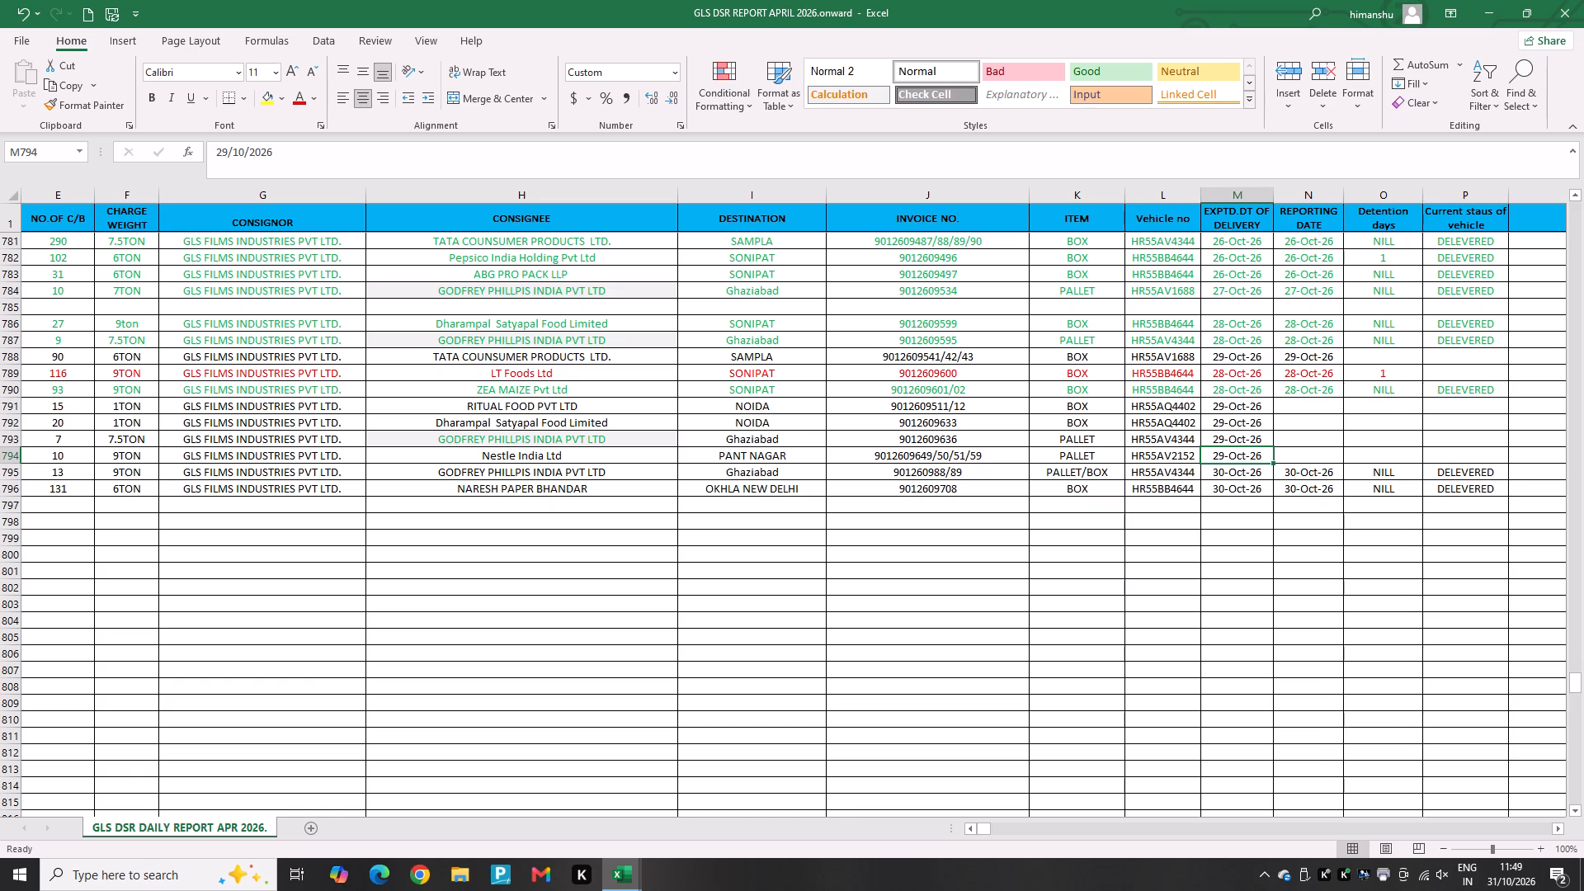
key(Left)
key(Left)
key(Left)
key(Left)
key(Left)
key(Left)
key(Left)
key(Left)
key(Left)
key(Left)
key(Left)
key(Left)
key(Left)
key(Left)
key(Left)
key(Left)
key(Left)
key(Left)
key(Right)
key(Right)
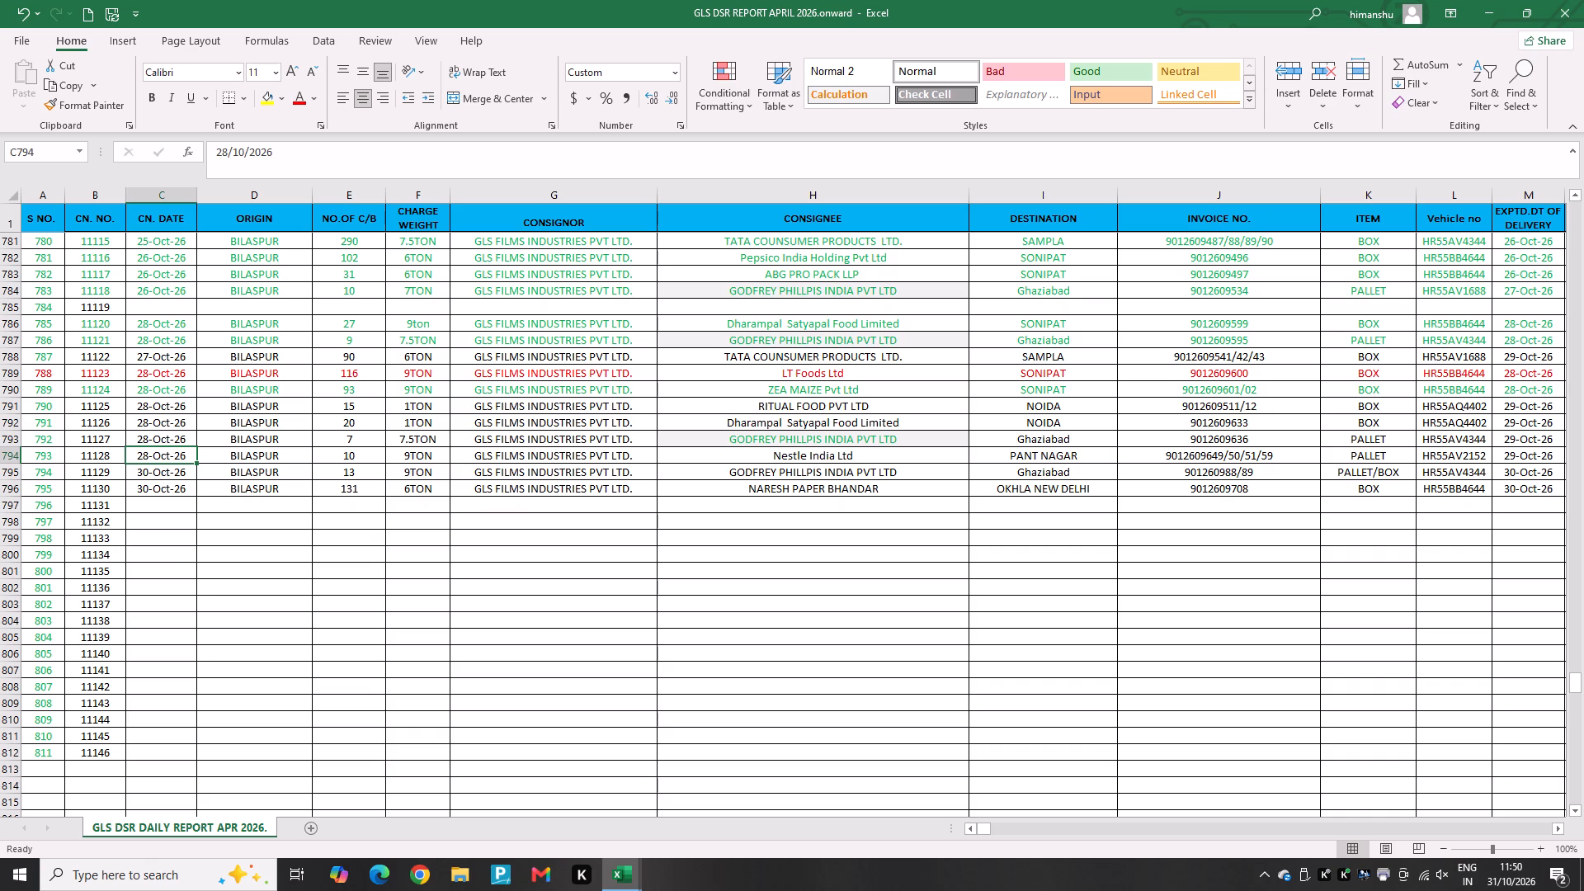
key(Right)
key(Right)
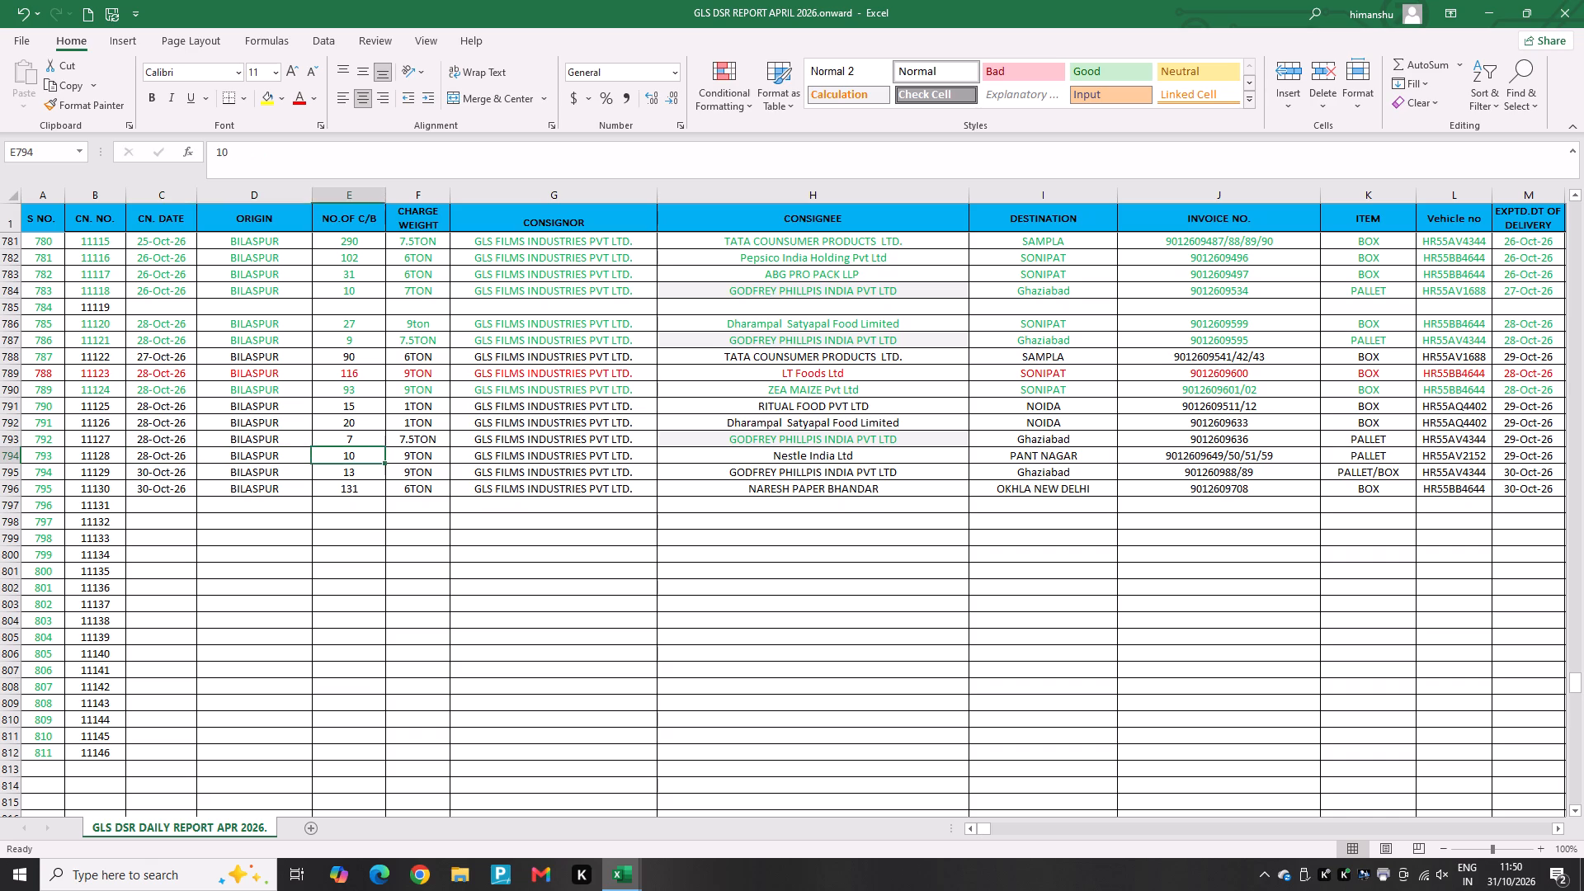
key(Left)
key(Left)
key(Right)
key(Right)
key(Right)
key(Right)
key(Right)
key(Right)
key(Right)
key(Right)
key(Right)
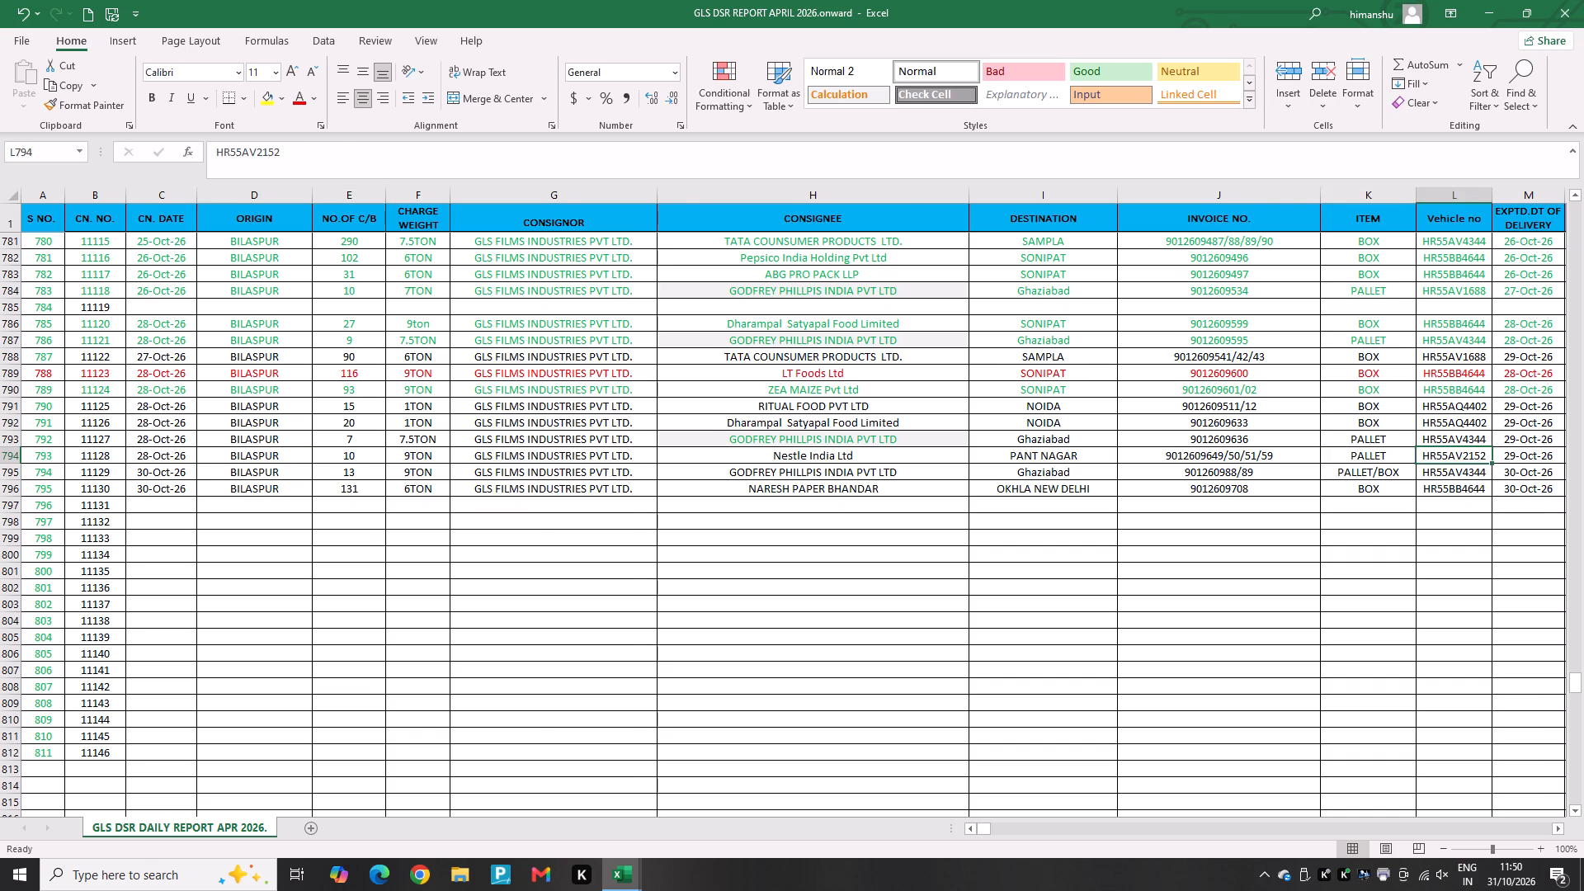
Set both the expected delivery date and the reporting date of the CN 11128 consignment to 31-OCT-26.
key(Right)
key(Right)
key(Left)
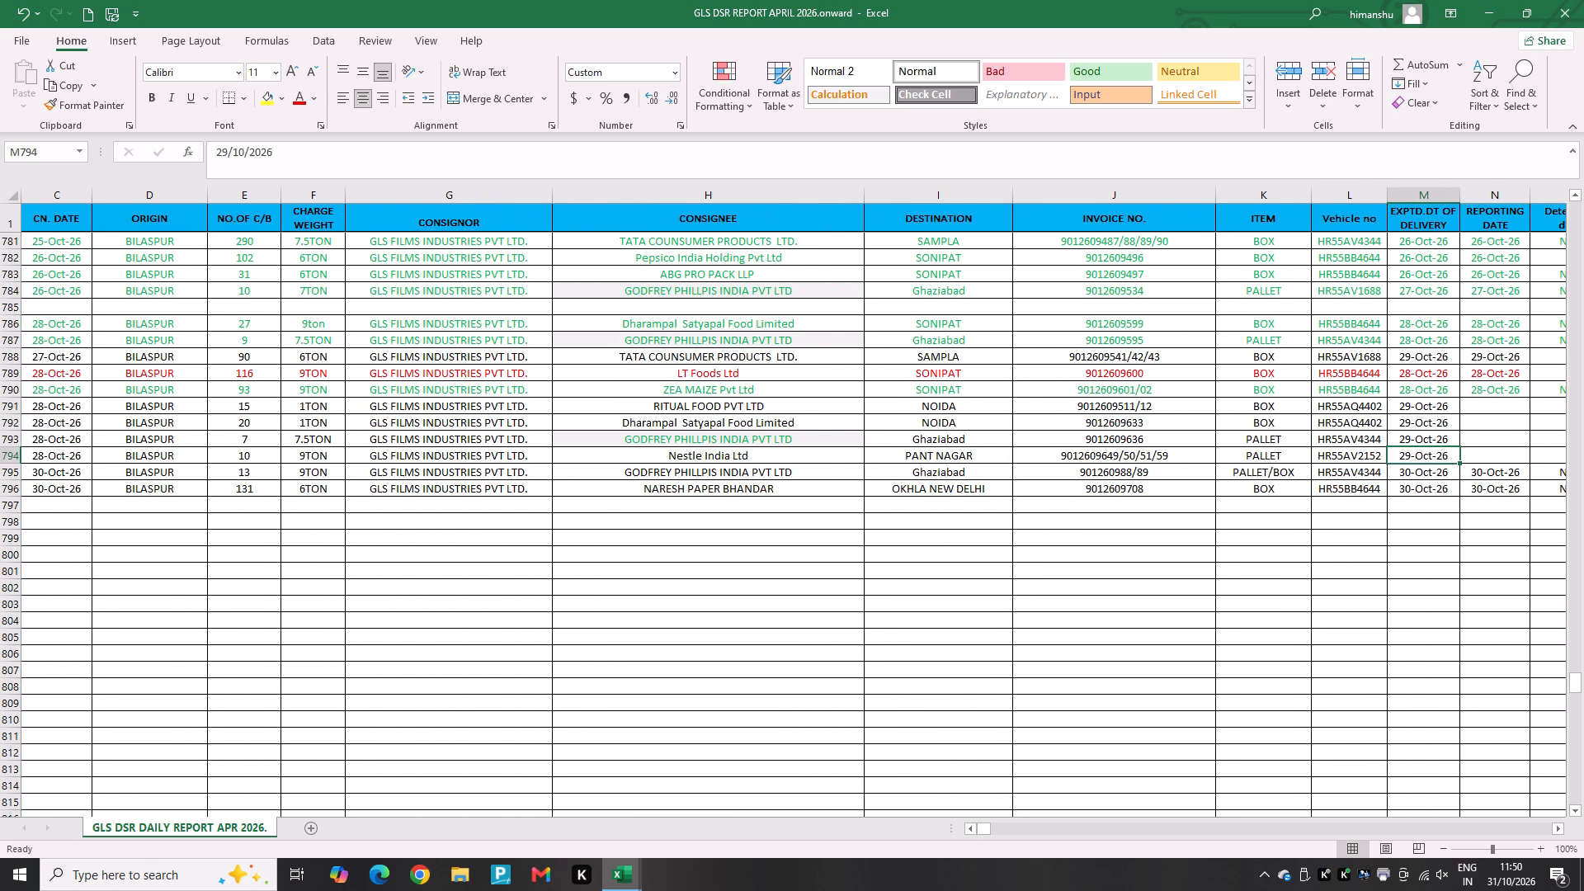
text(31-OCT-26)
key(Right)
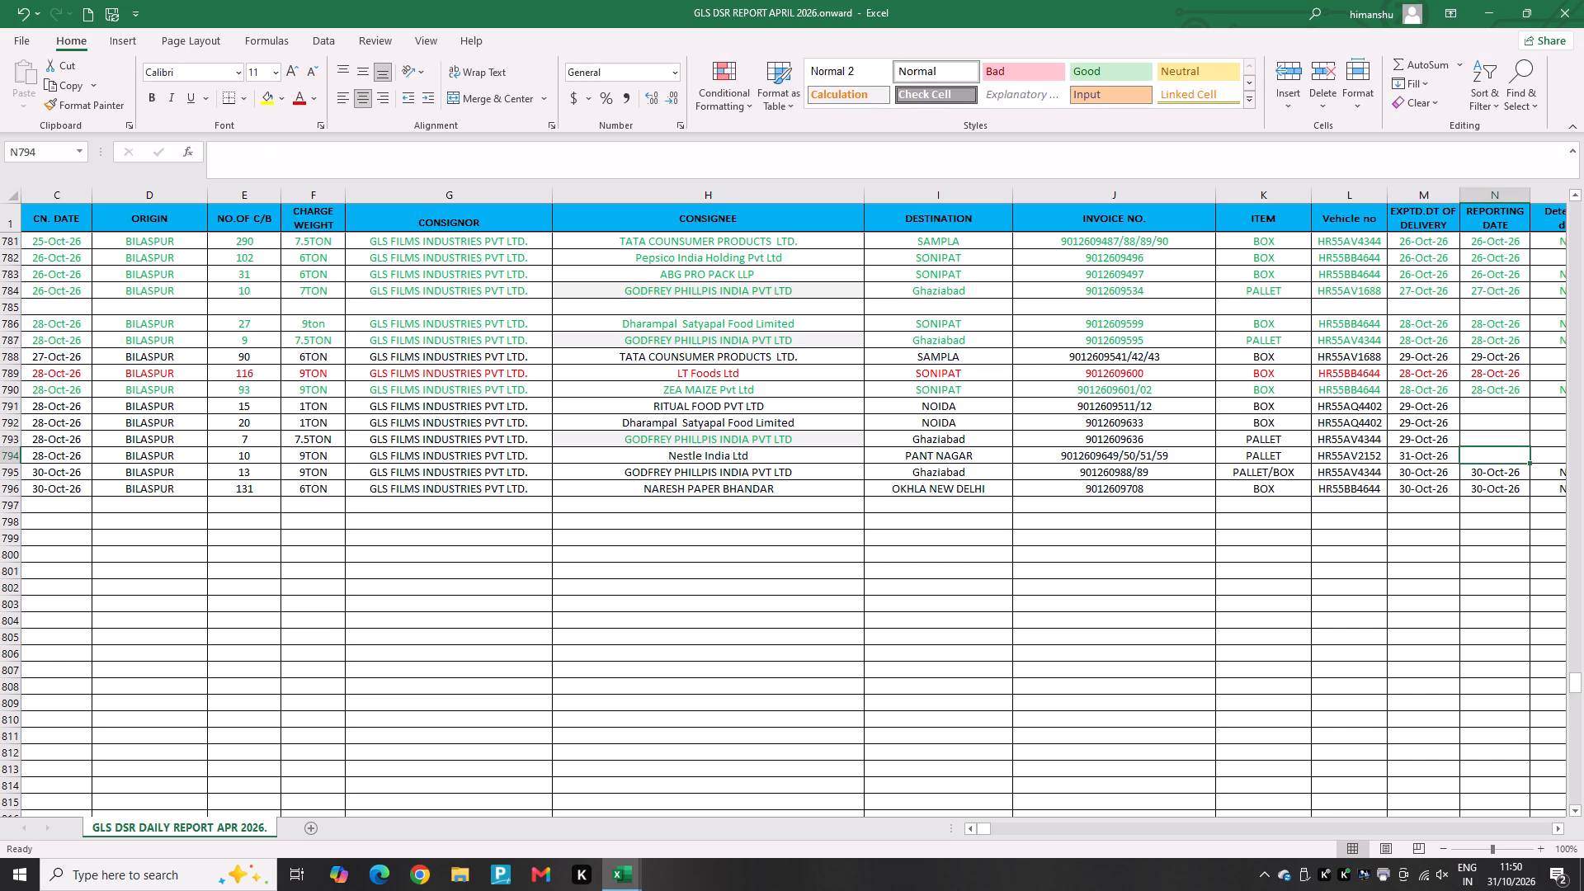
key(Right)
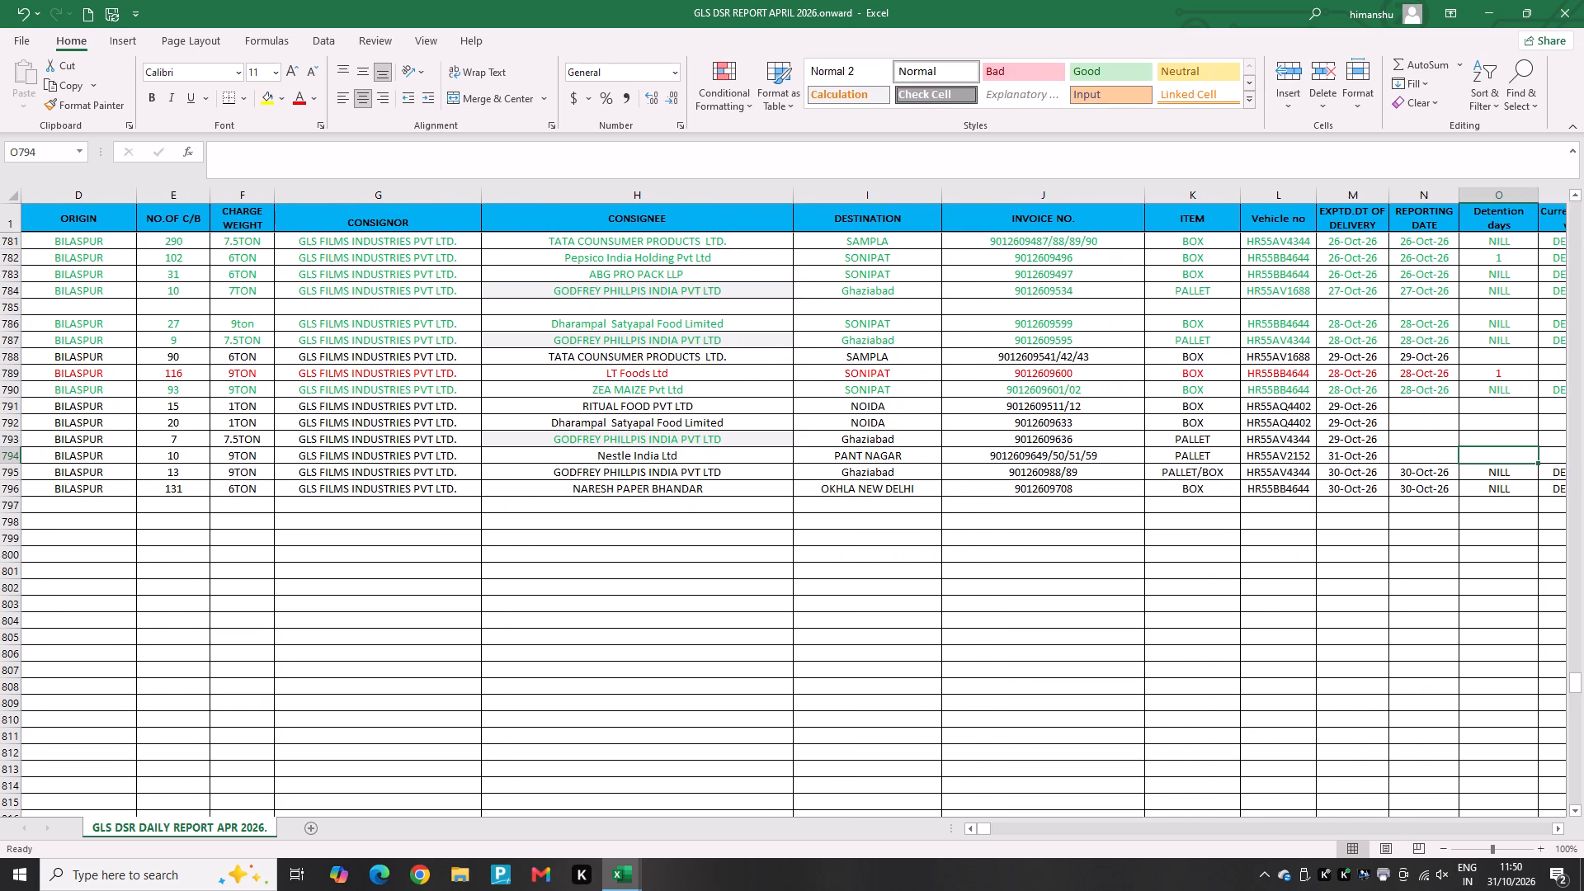
key(Right)
key(Right)
key(Left)
key(Left)
key(Left)
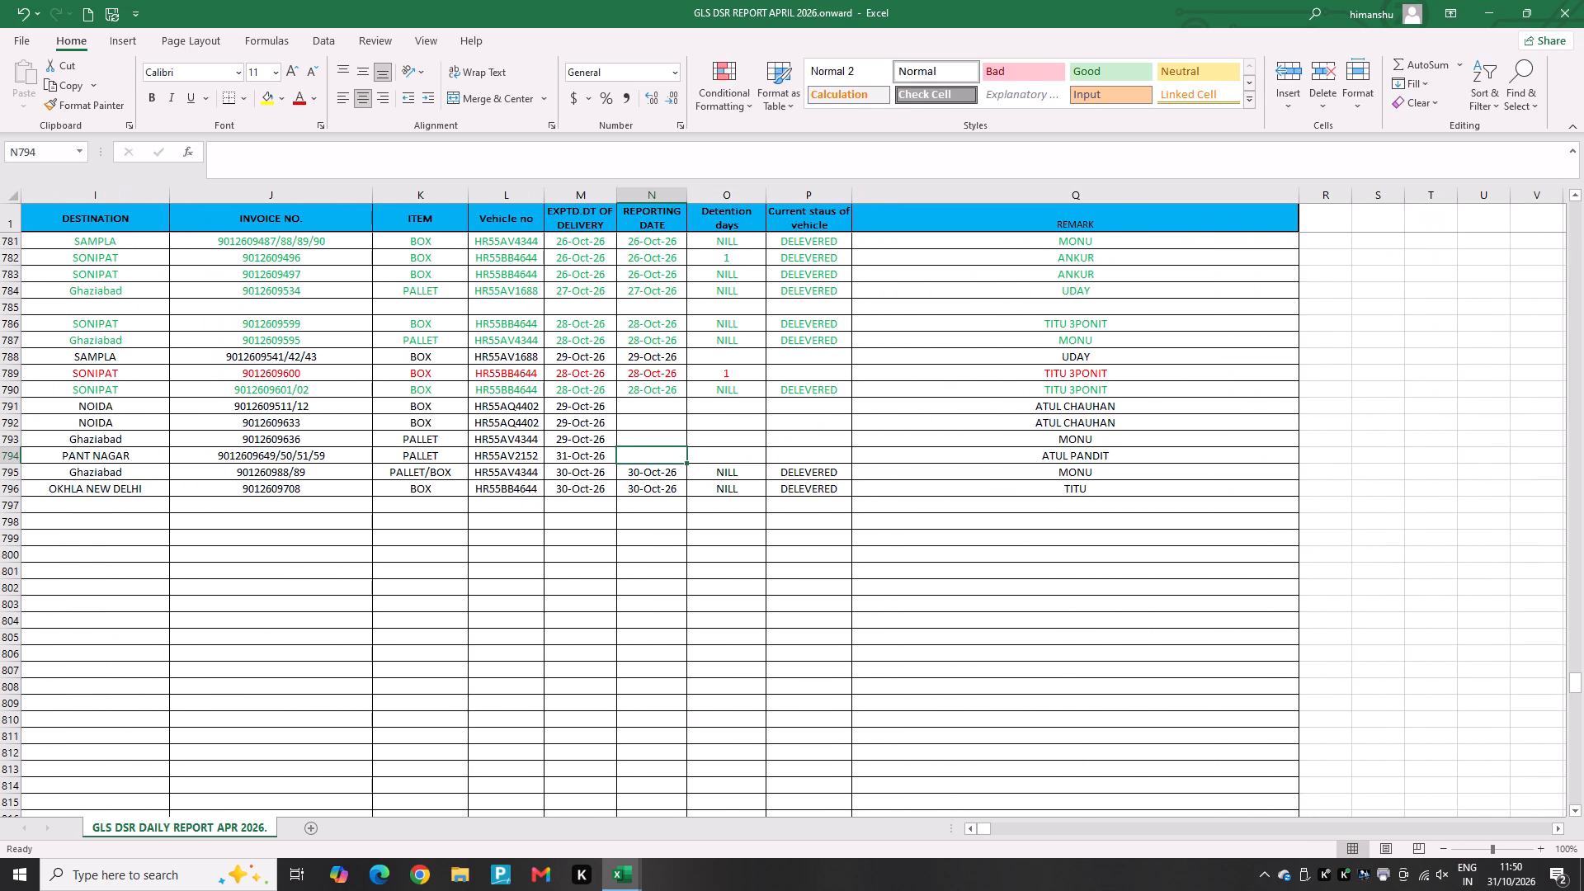
text(31-OCT-26)
key(Up)
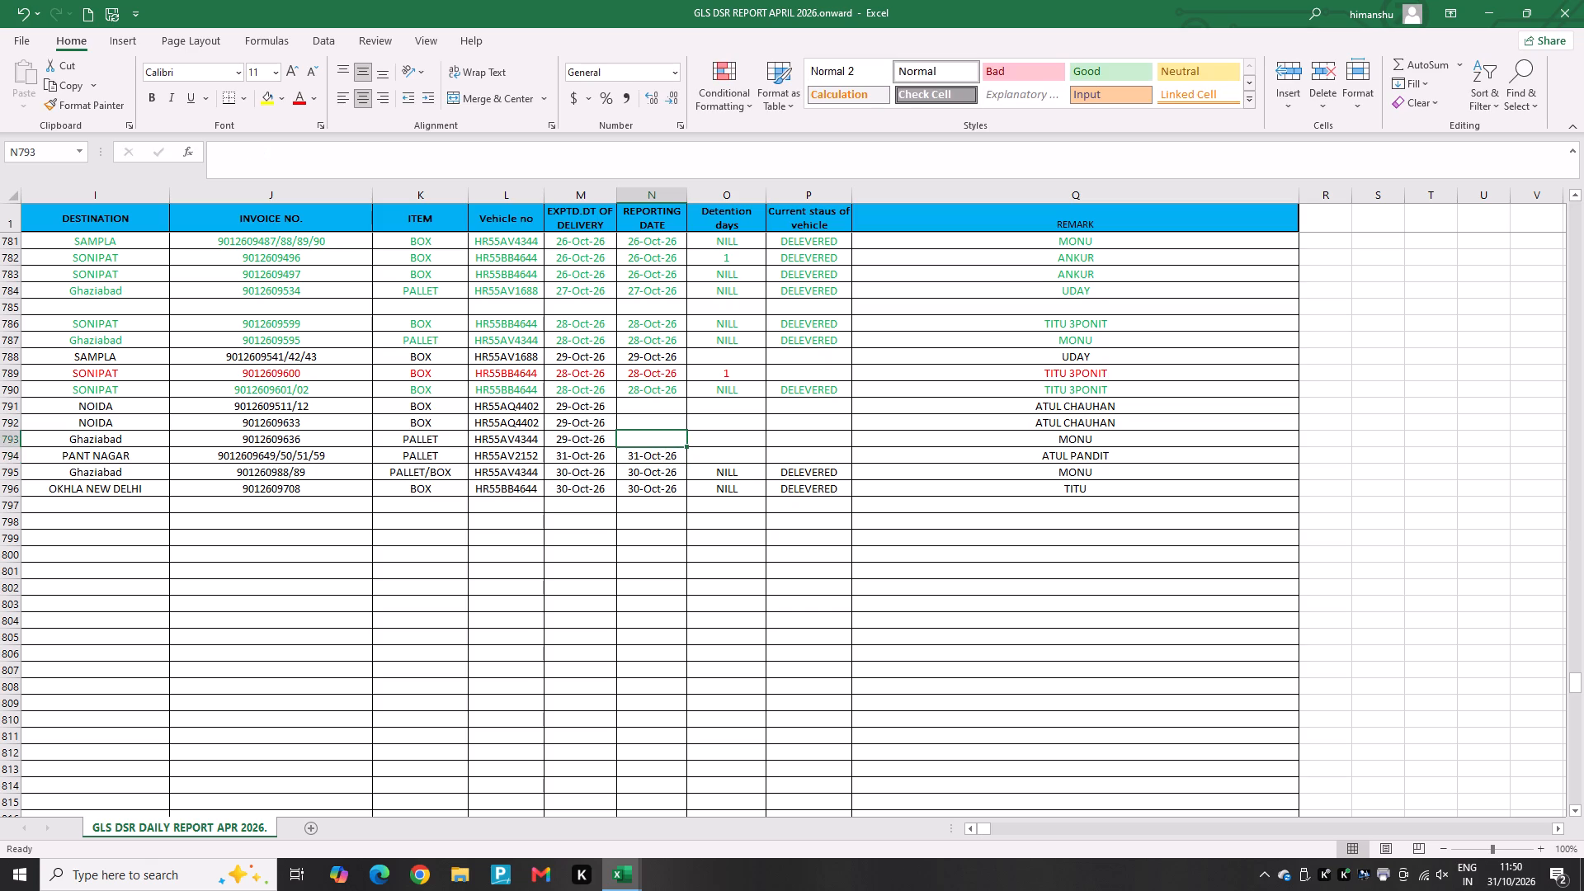
Fill in CN 11127 with 29-OCT-26 as reporting date, NILL detention days and DELEVERED vehicle status.
text(29-)
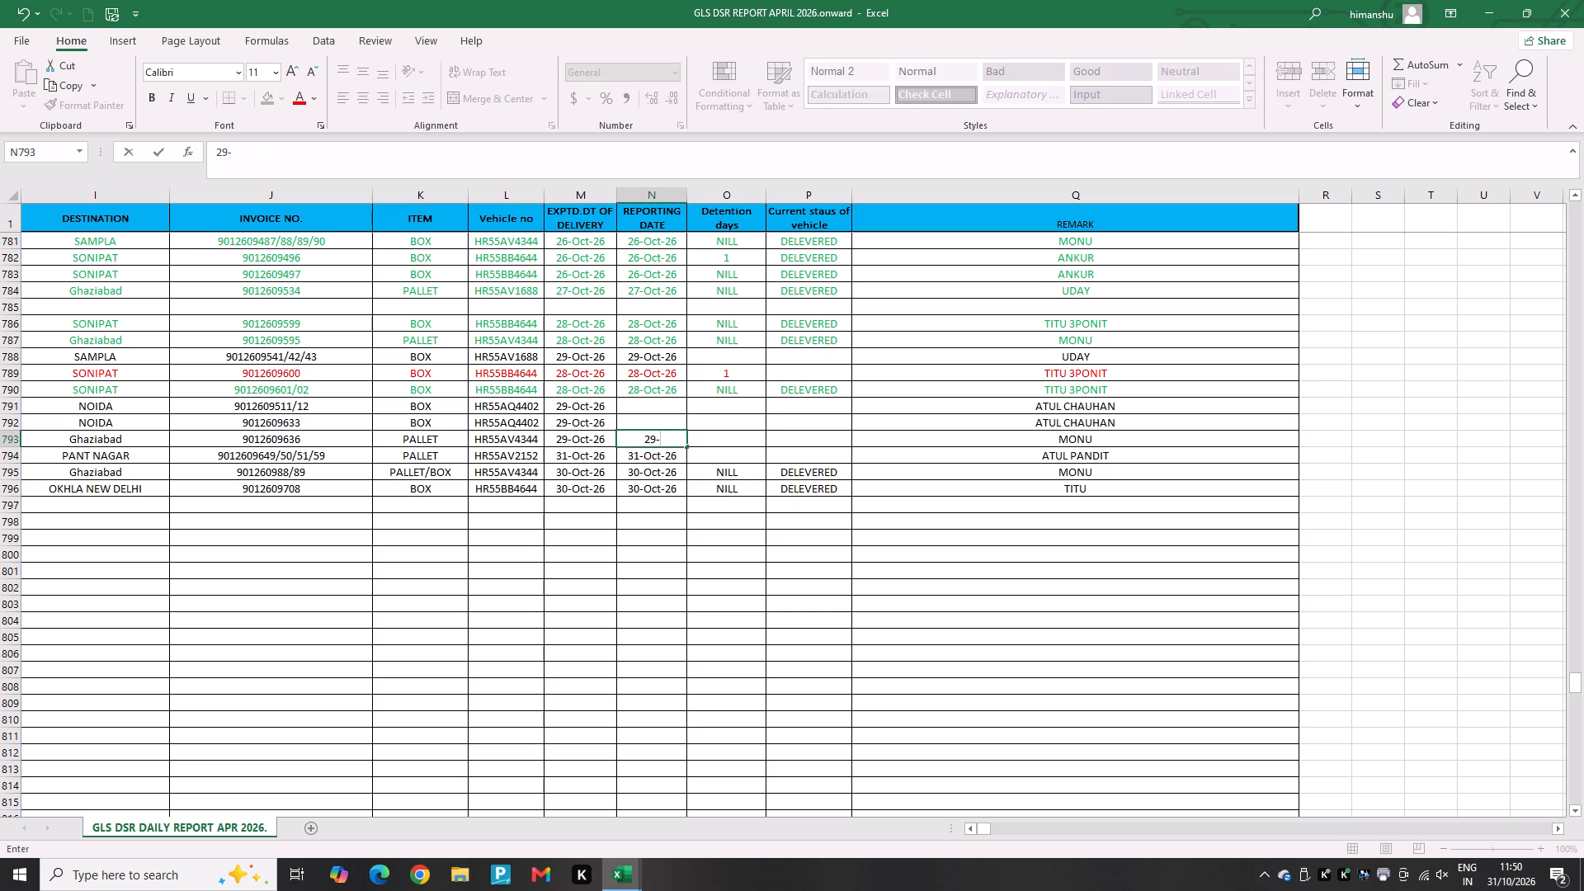
text(OC)
text(T-26)
key(Right)
key(n)
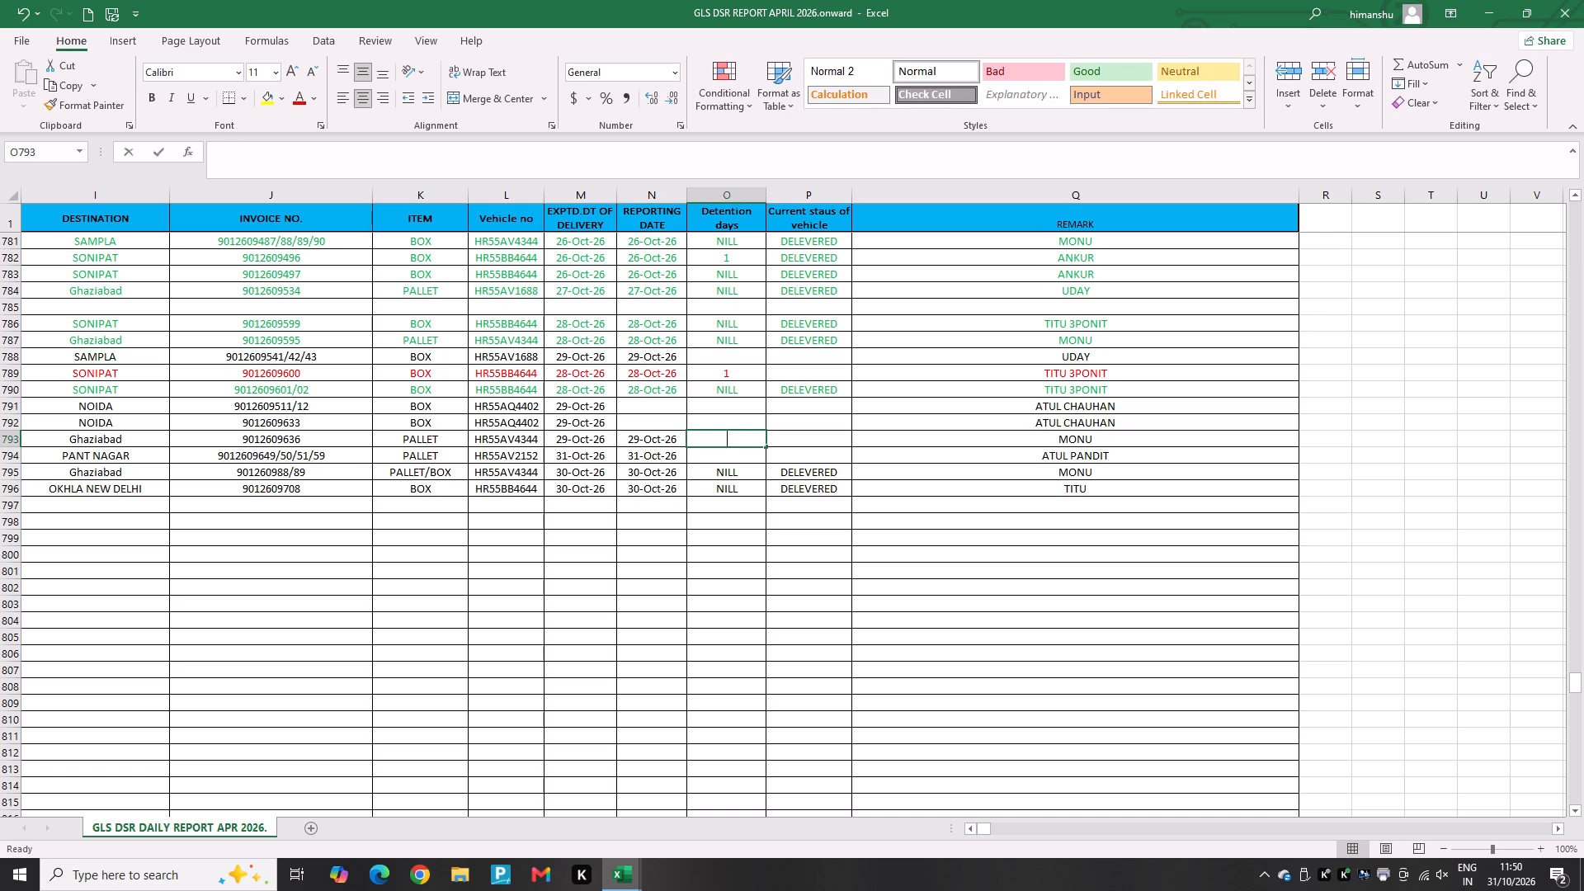
key(Right)
text(DE)
key(Up)
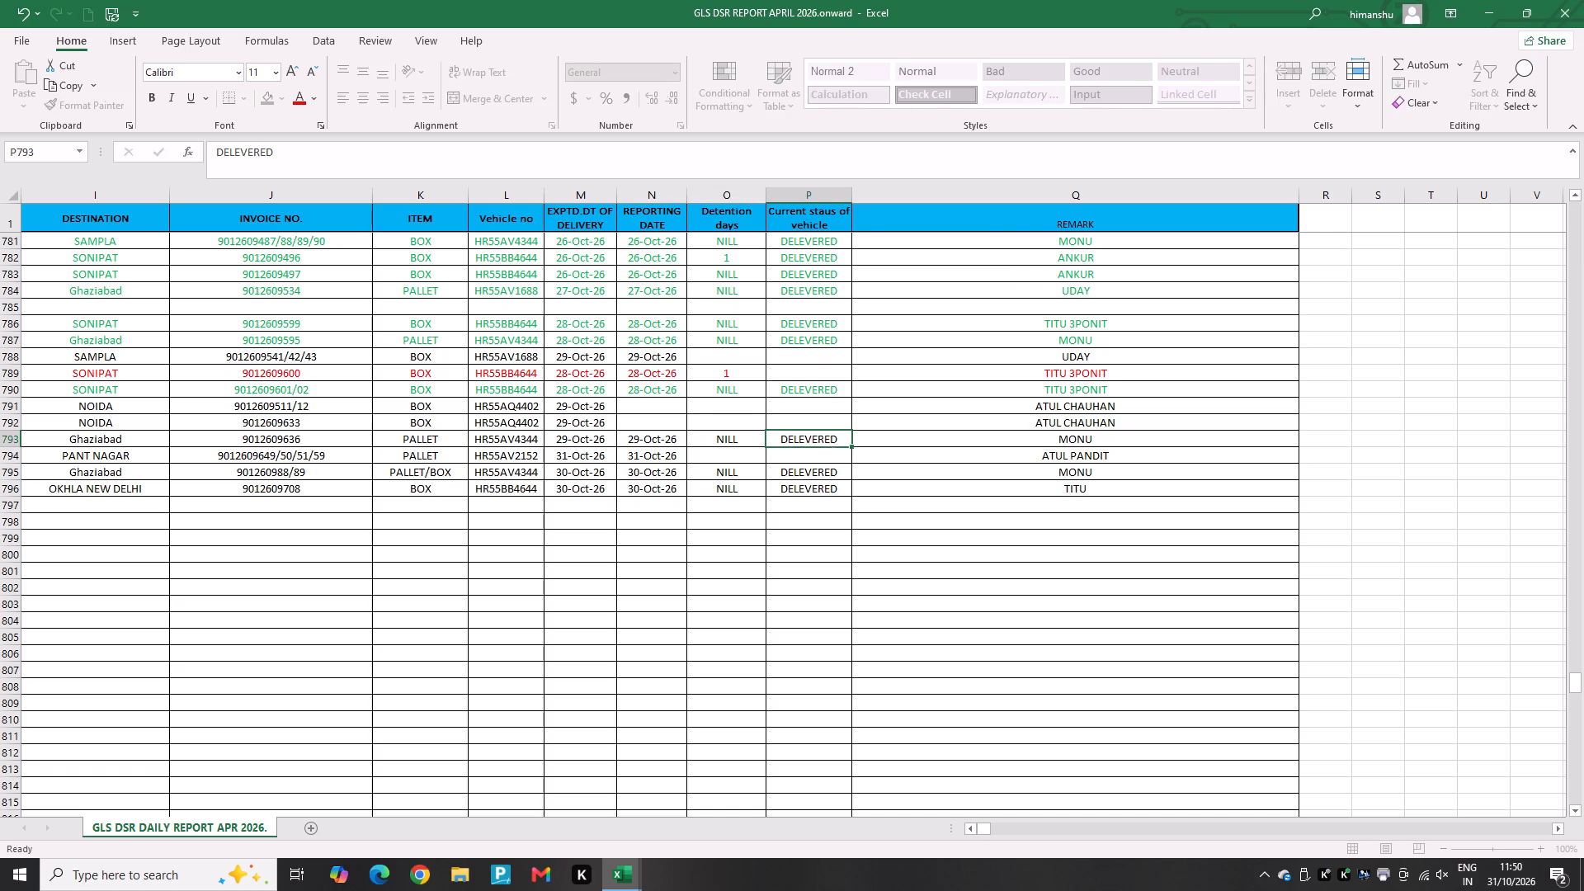
Enter 29-OCT-26 as the reporting date for the CN 11125 Noida consignment.
key(Left)
key(Left)
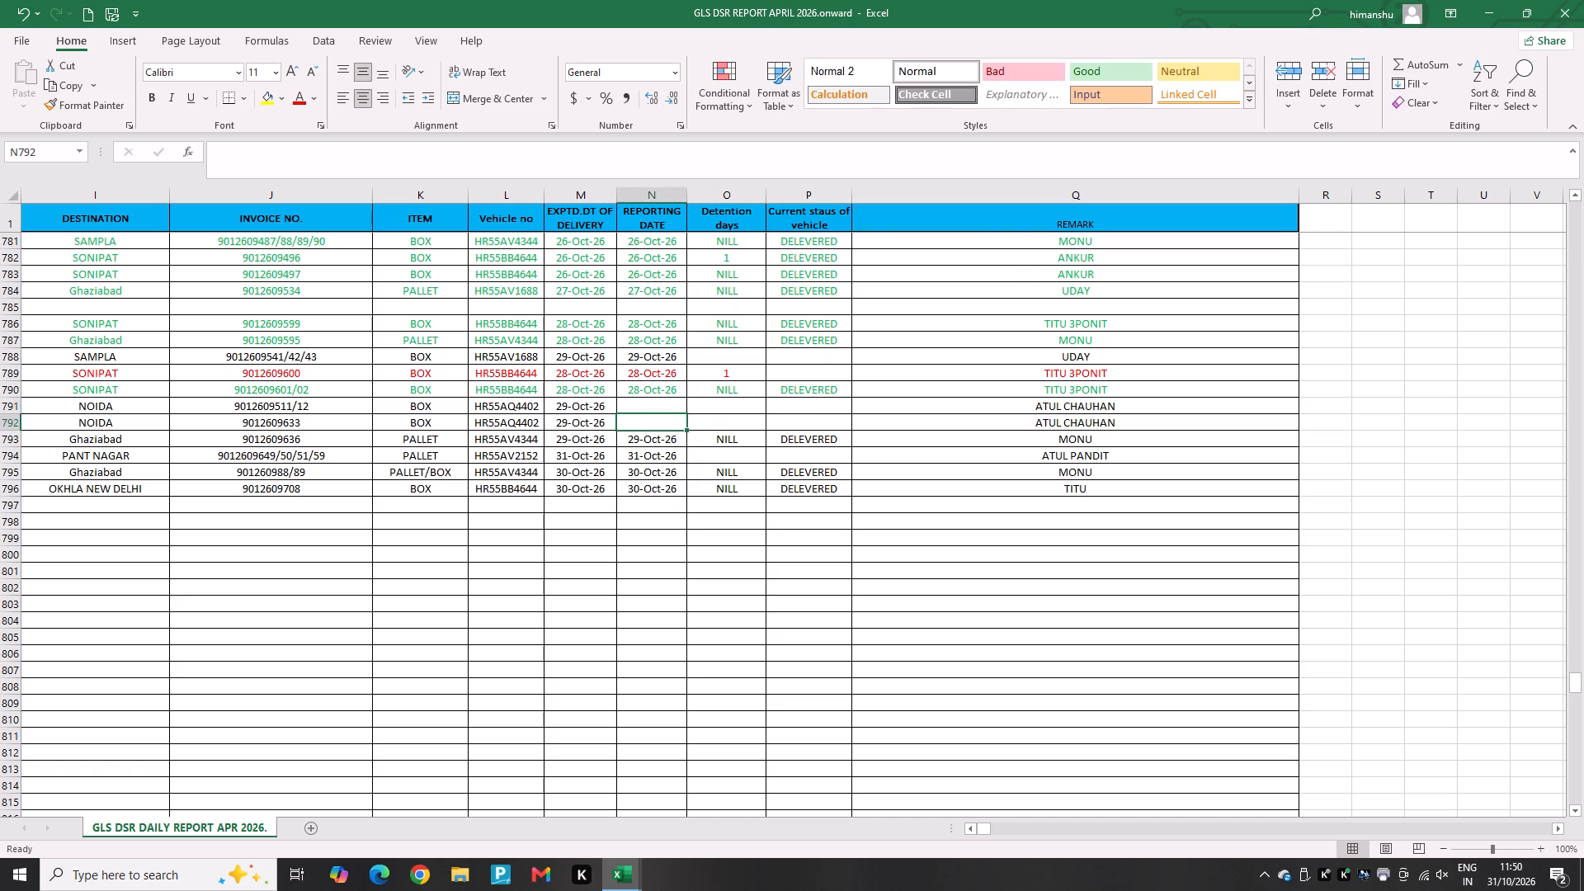
key(Up)
text(29-OCT-26)
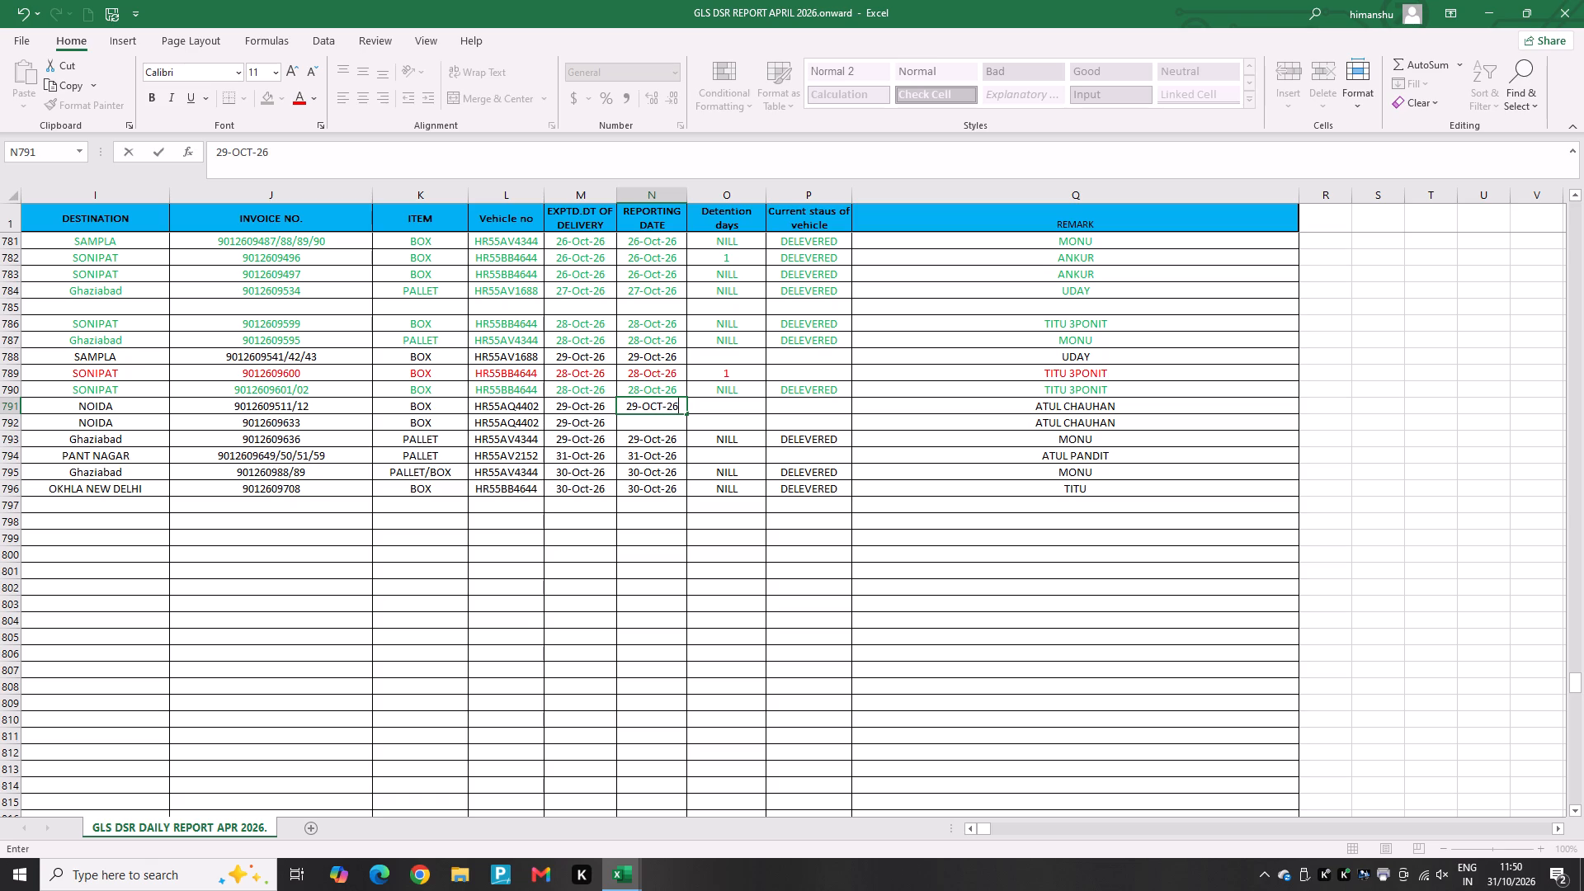
key(Right)
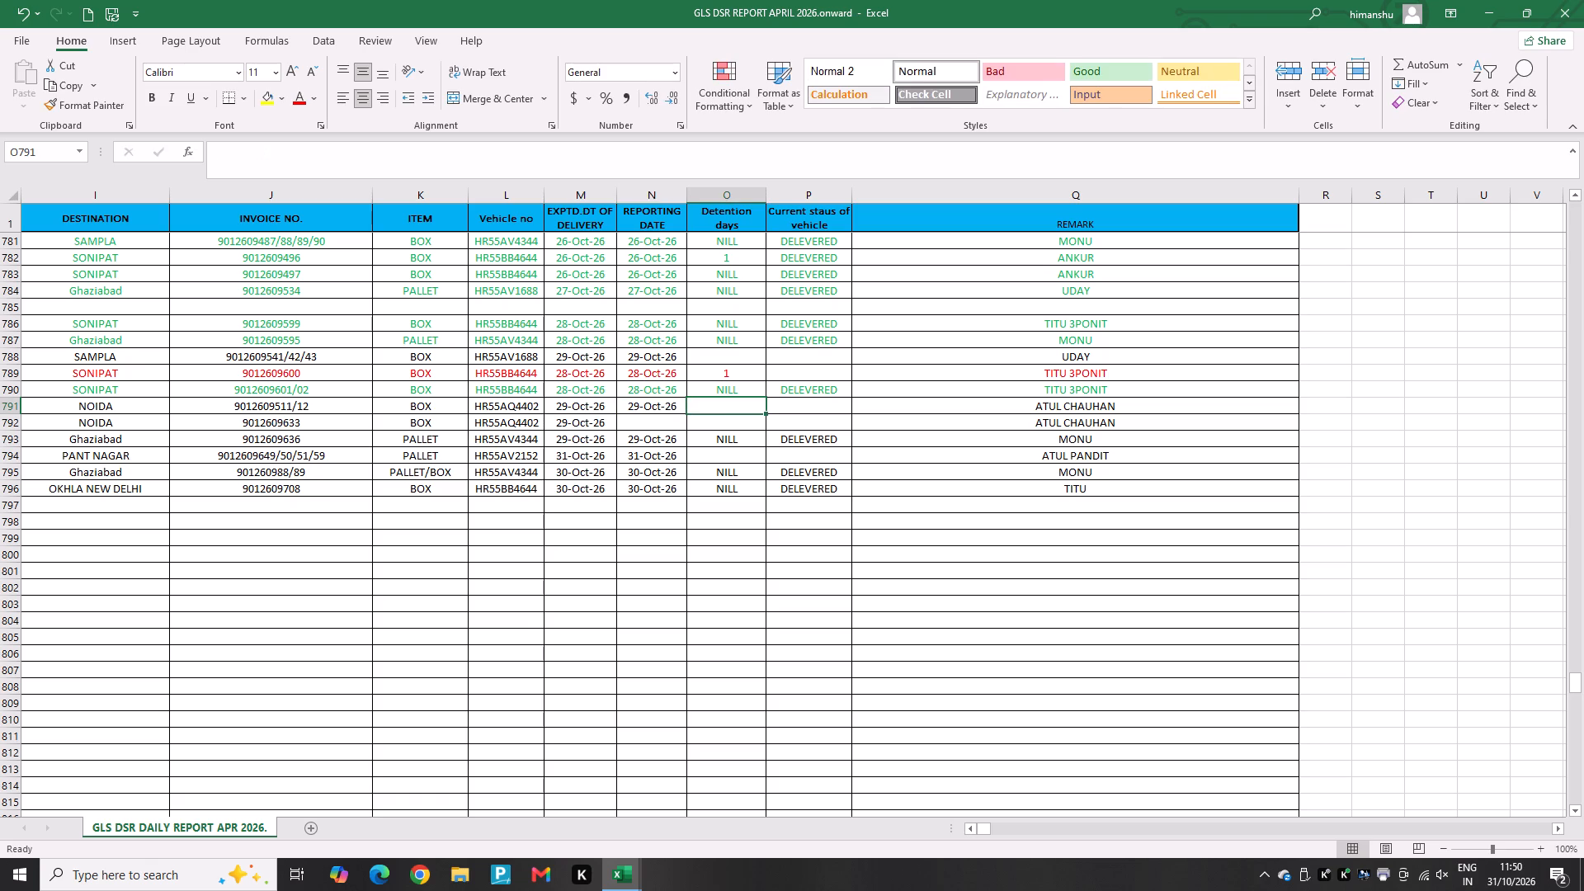
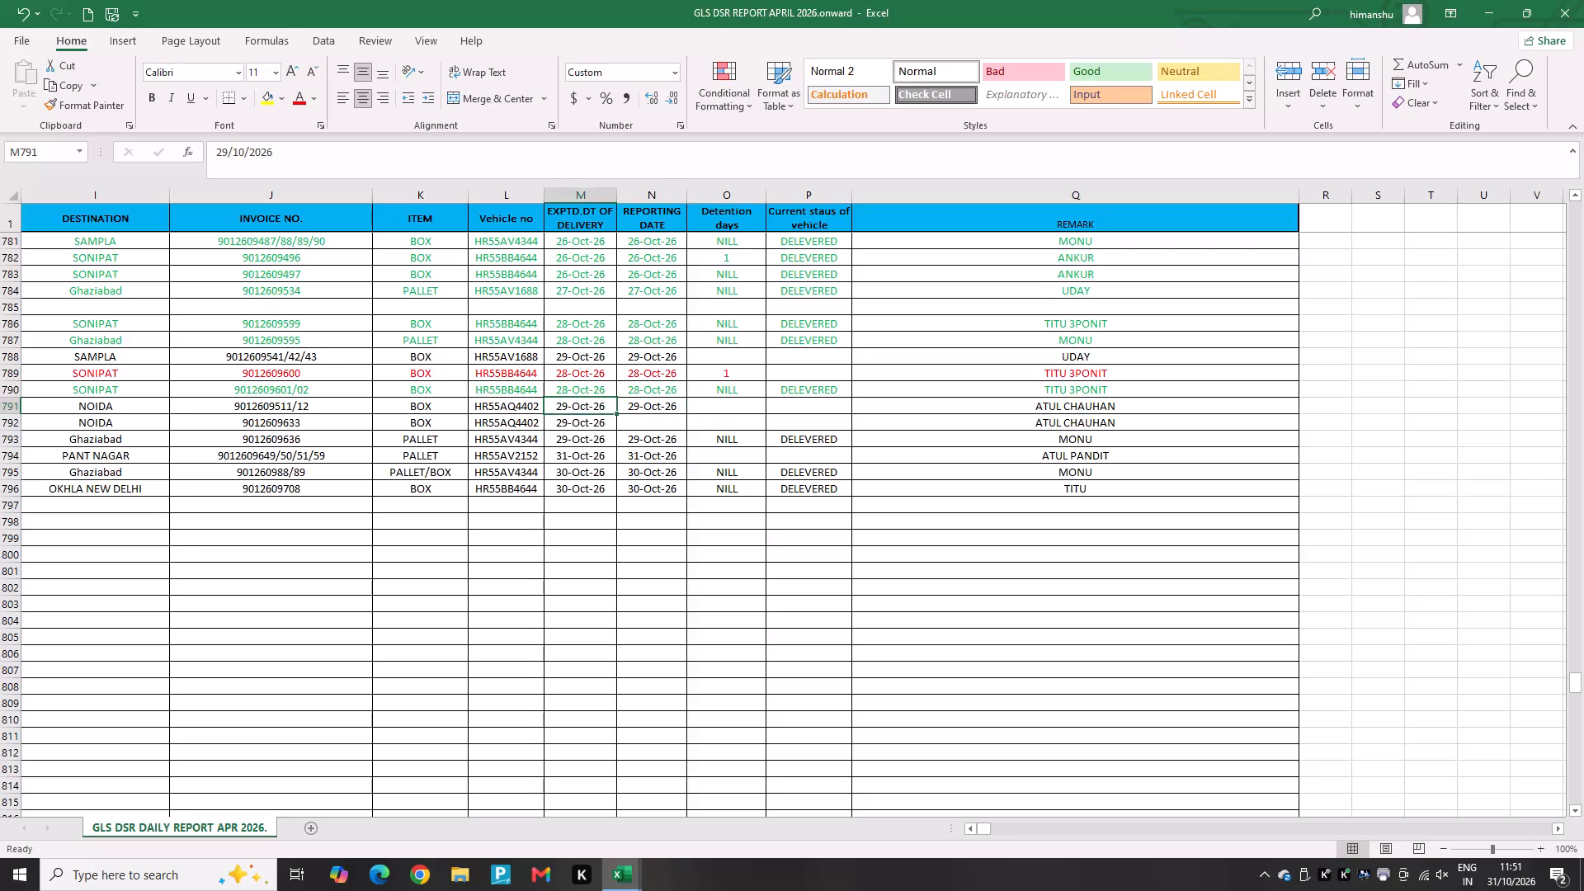
text(30-OCT-26)
key(Right)
text(30-OCT-26)
key(Down)
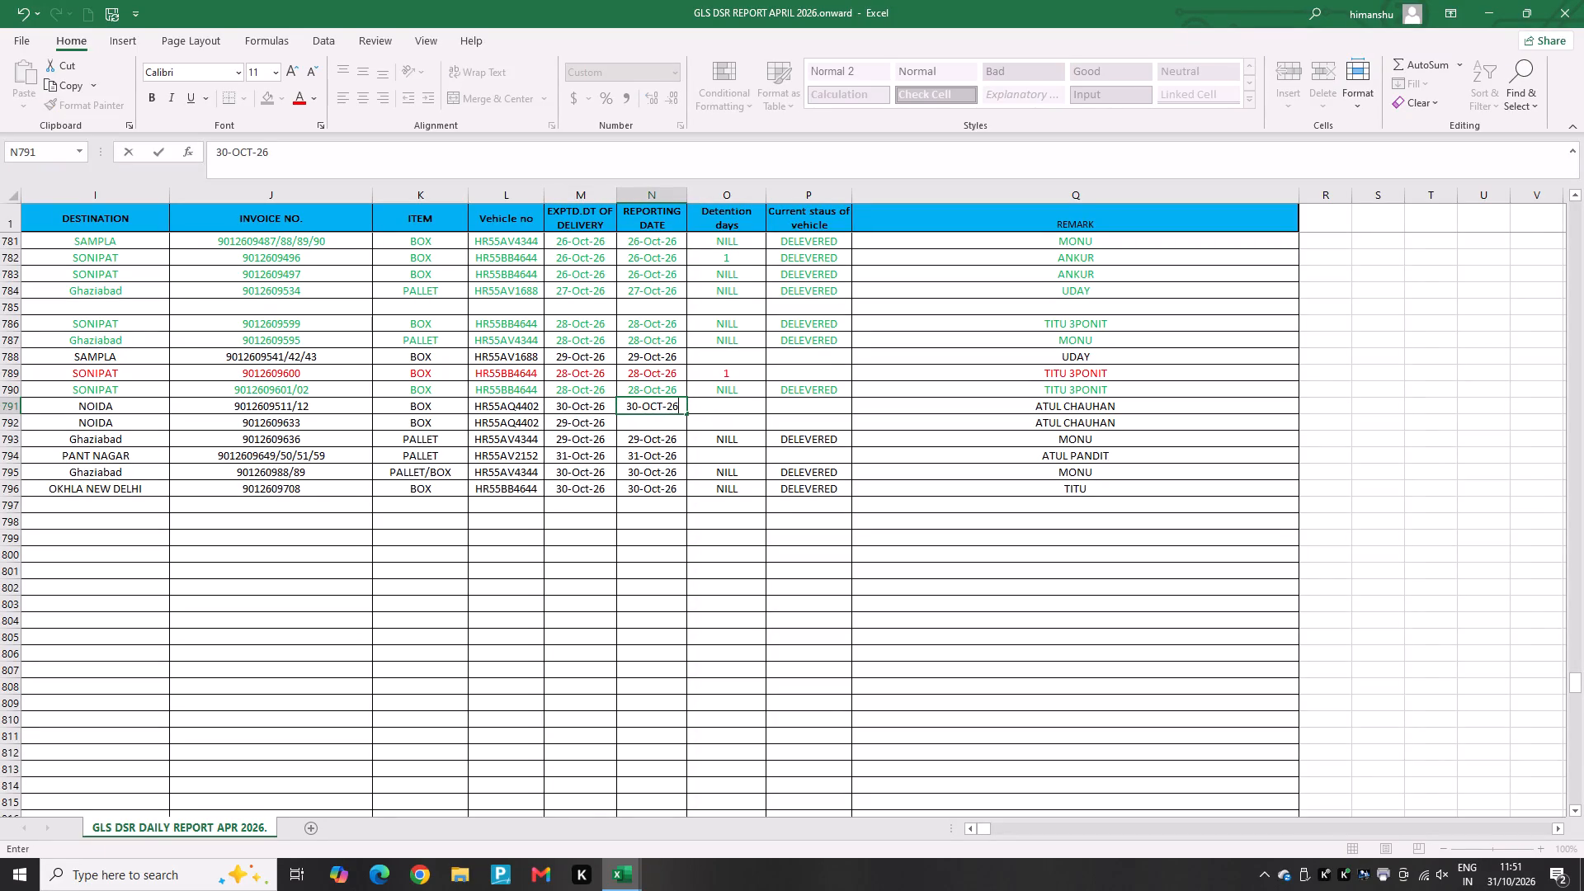
text(30-OCT-)
text(26)
key(Left)
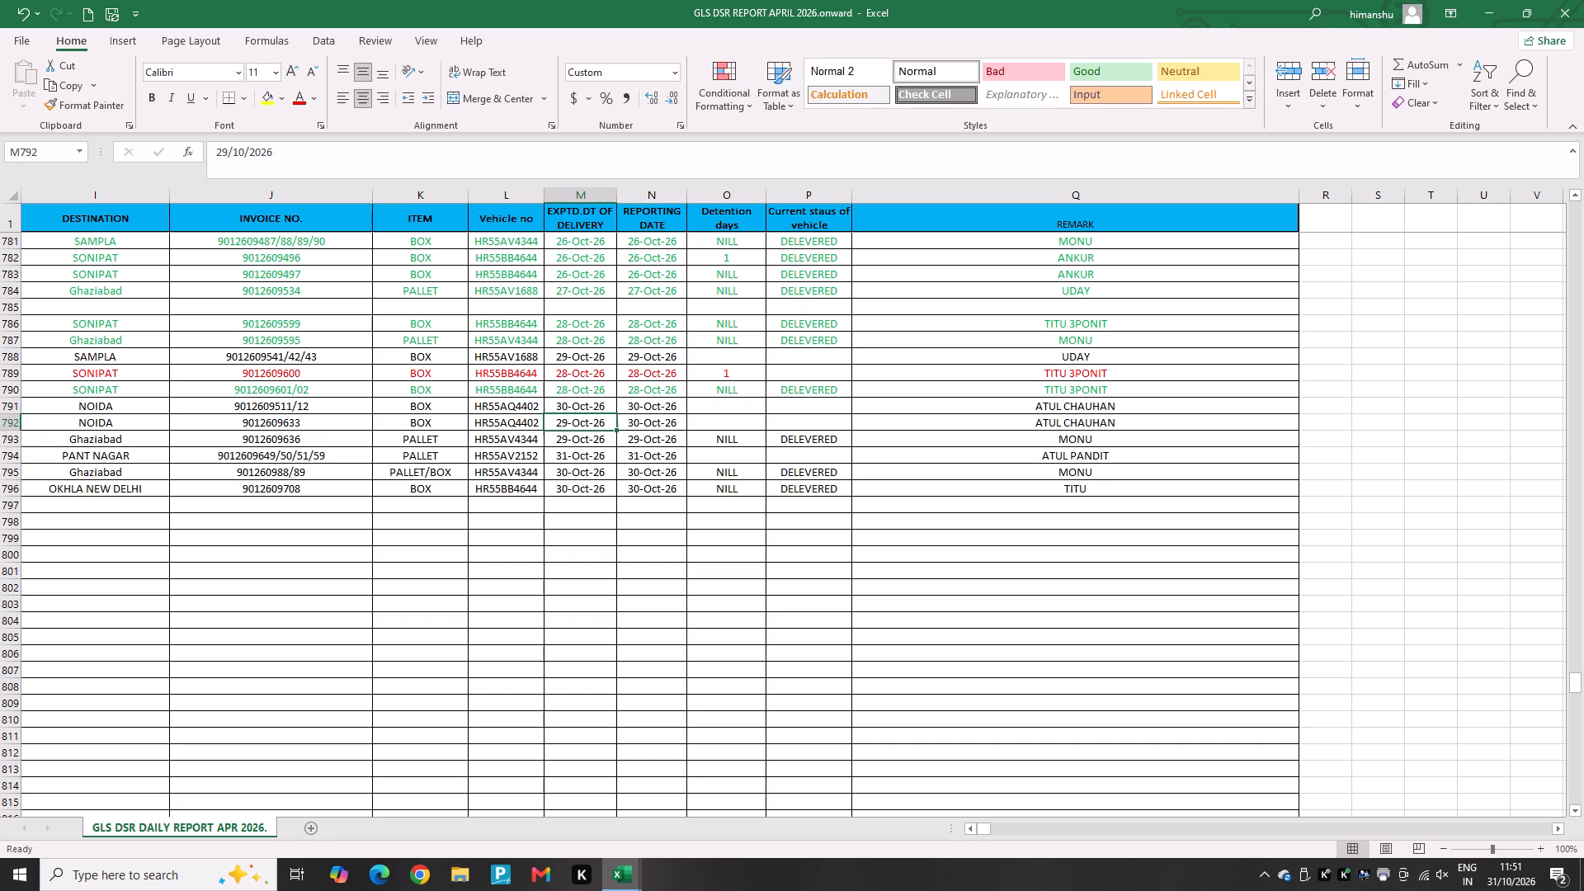
text(30-P)
key(BackSpace)
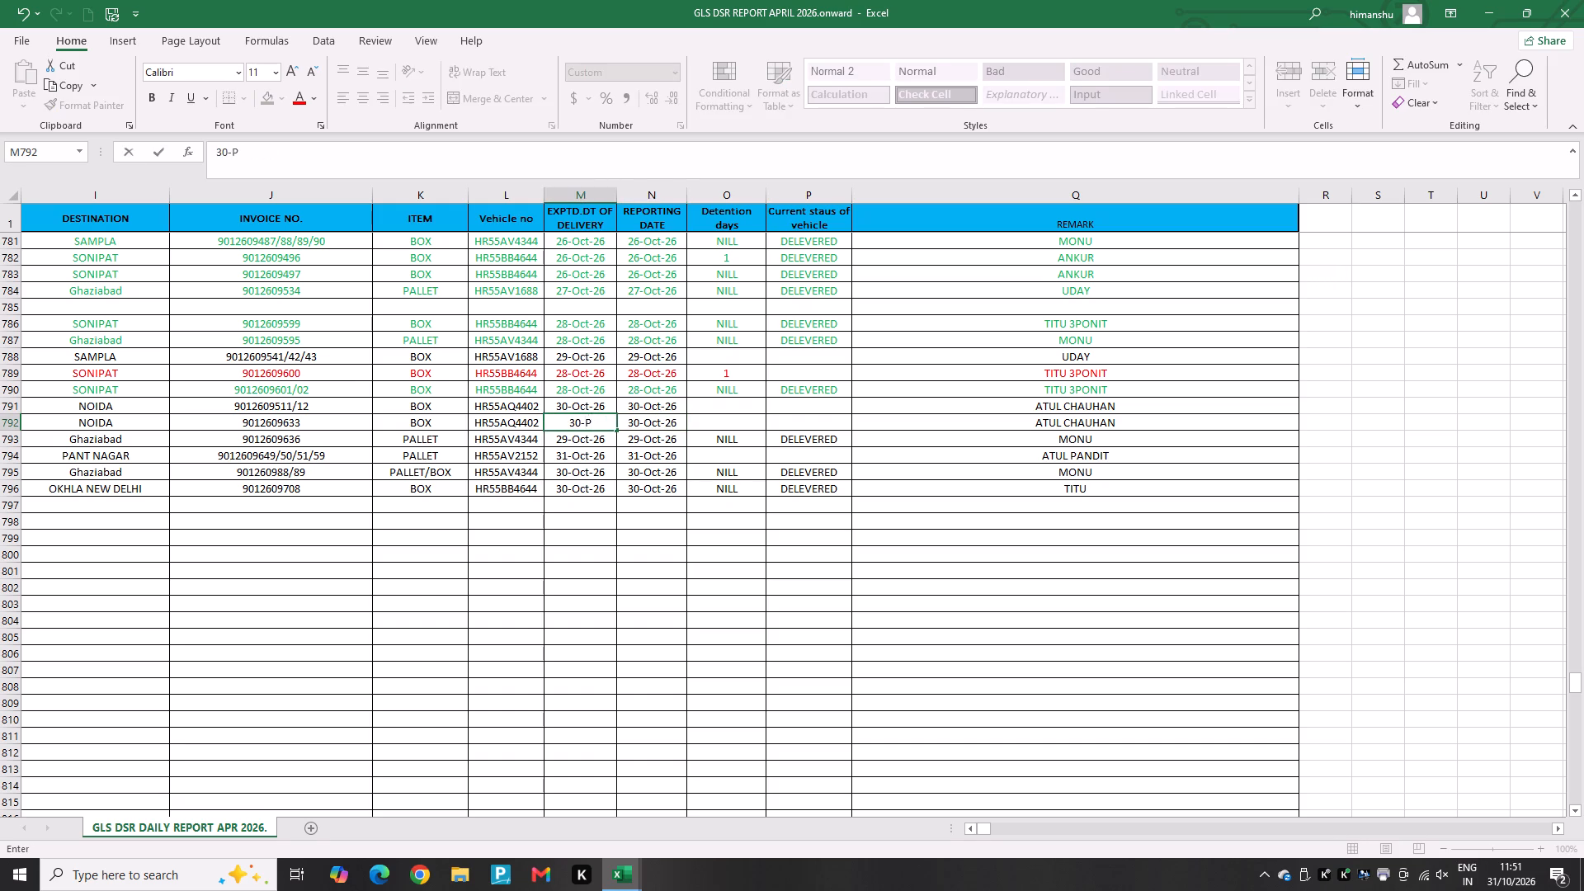
text(OC)
text(T-26)
Enter NILL as the detention days for both NOIDA consignments in rows 791 and 792.
key(Up)
key(Right)
key(Right)
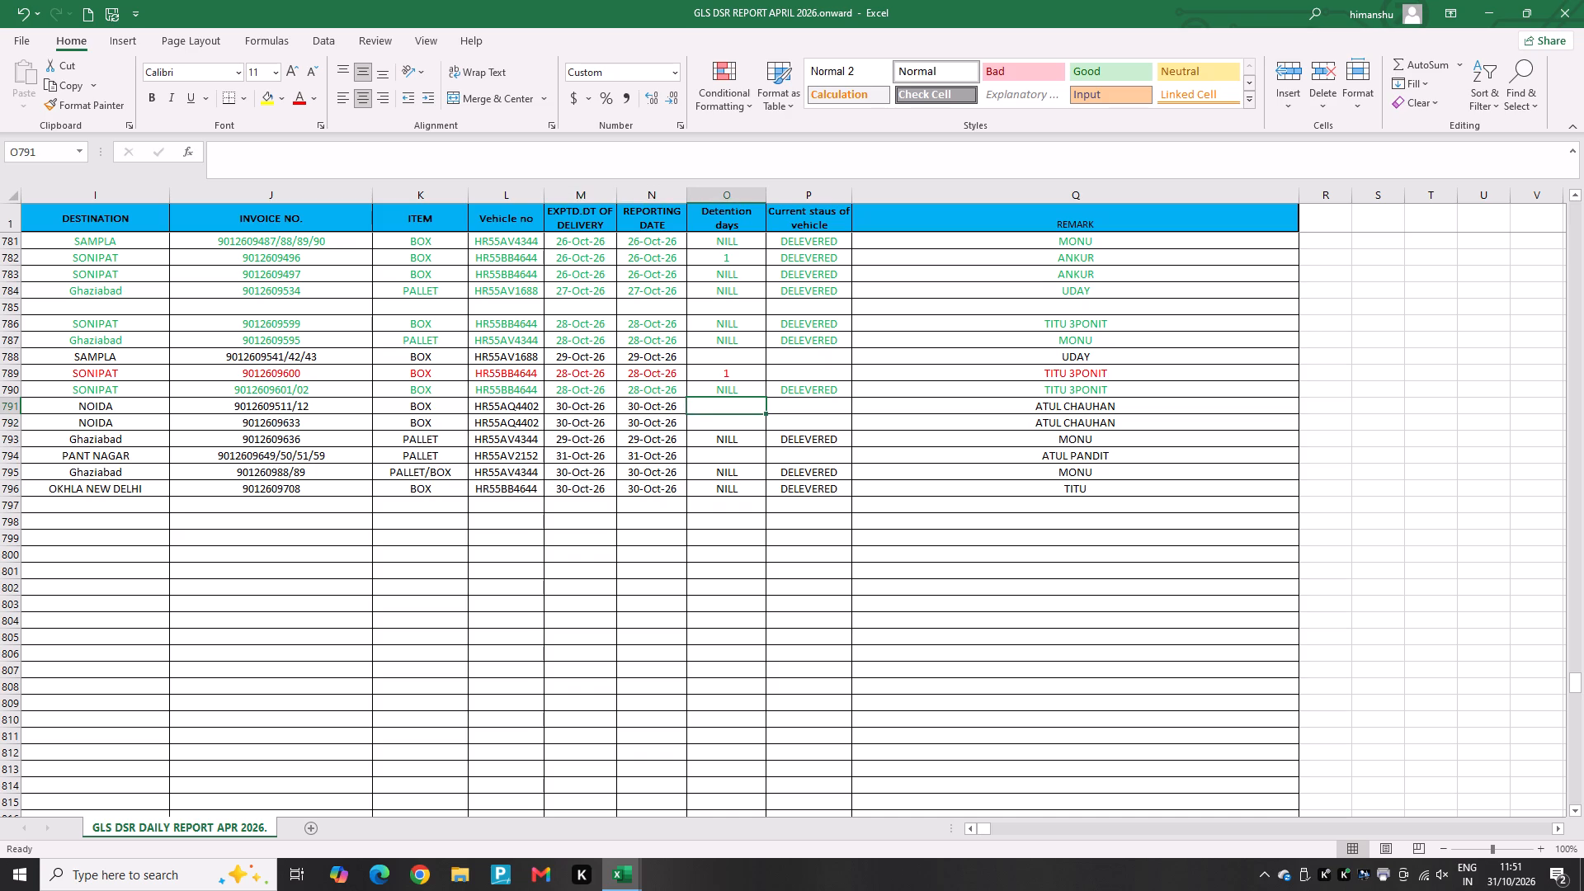
text(NI)
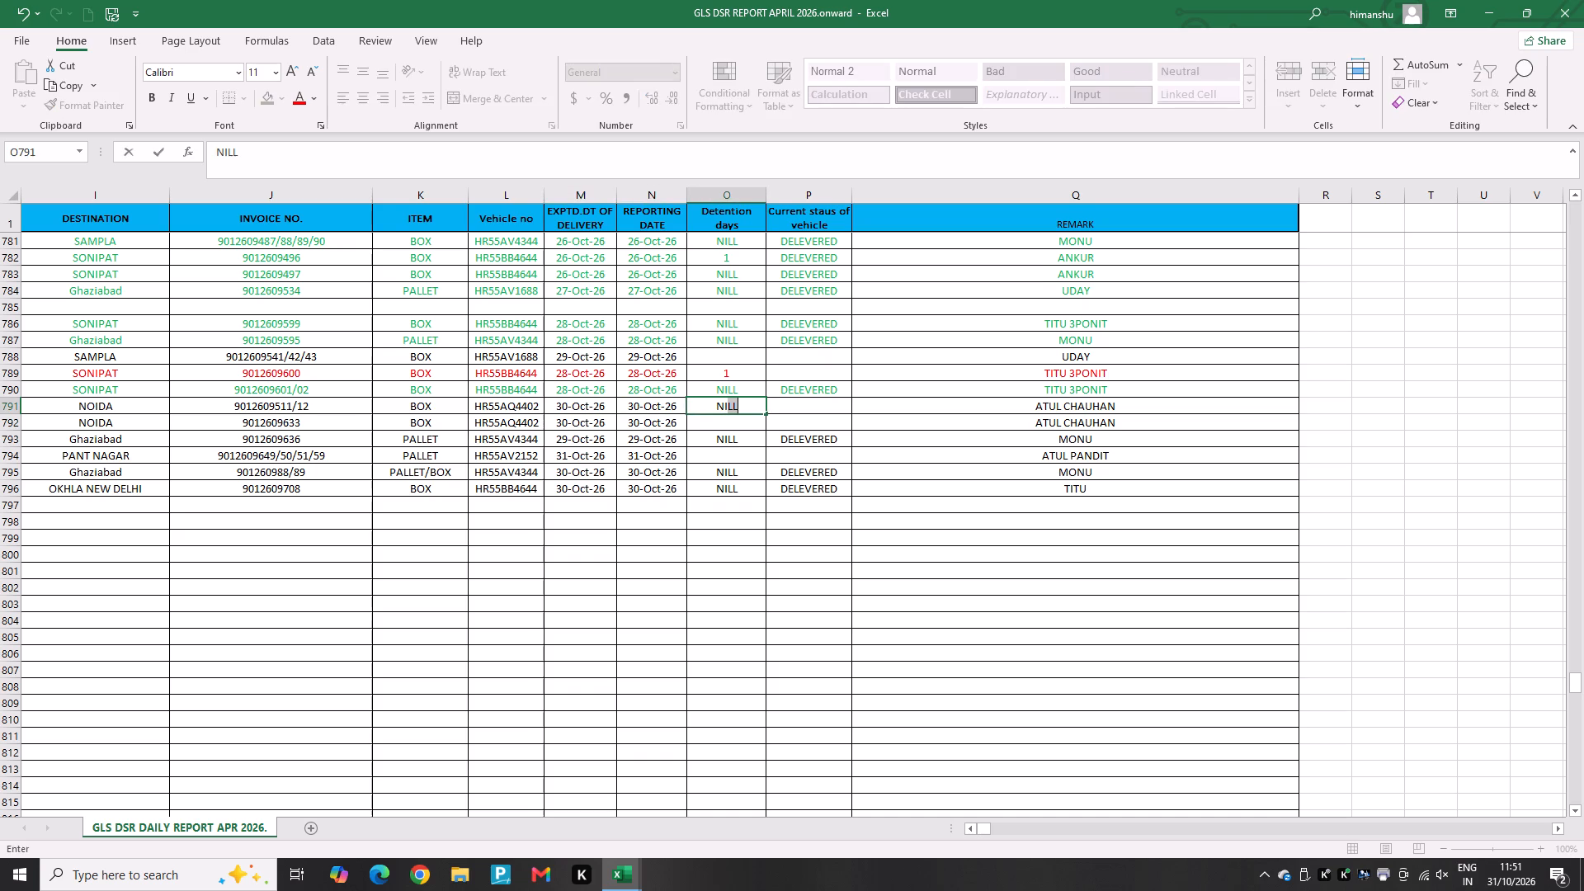
key(Down)
text(NI)
key(Right)
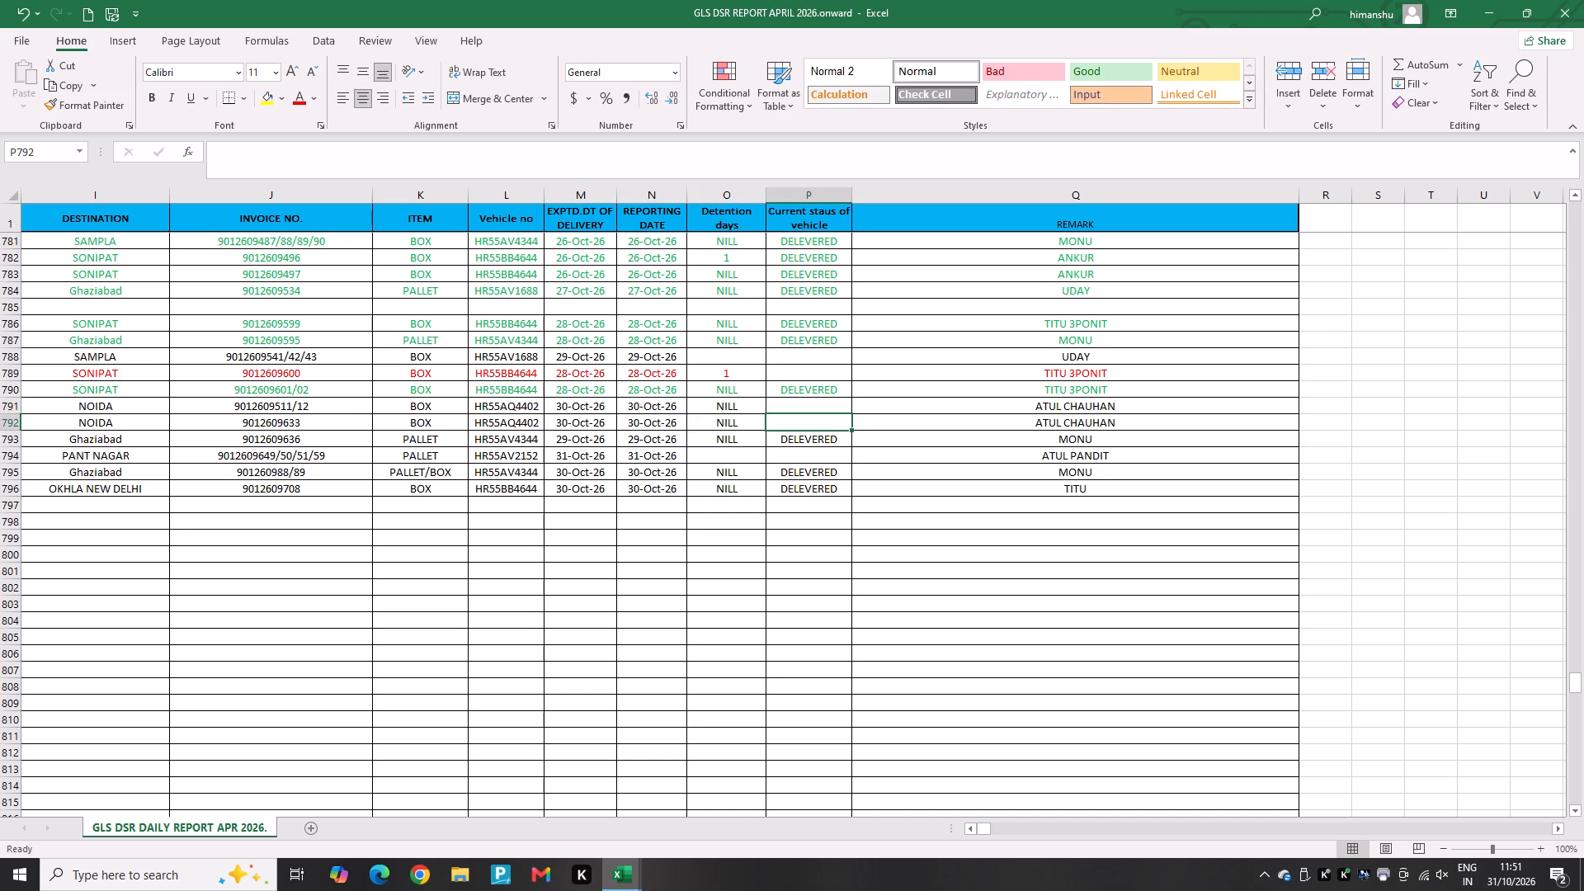
Set the current vehicle status of both NOIDA consignments in rows 791 and 792 to DELEVERED.
key(Up)
text(DE)
key(Down)
text(DE)
key(Down)
Check the blank detention and status entries of the PANT NAGAR row, and go to the blank detention days of the SAMPLA consignment in row 788.
key(Down)
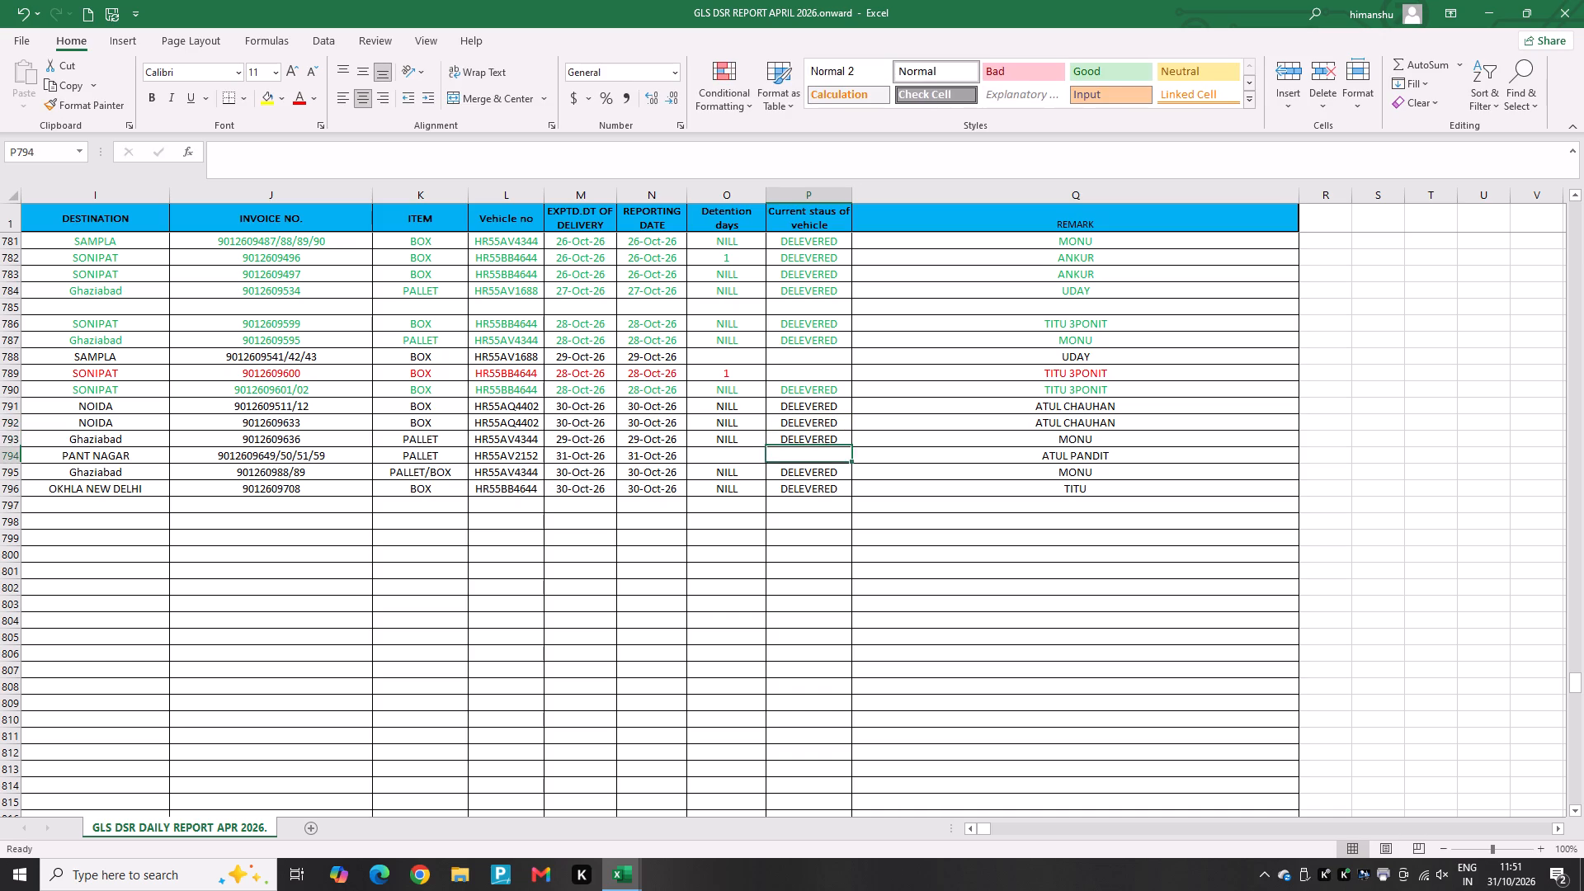
key(Left)
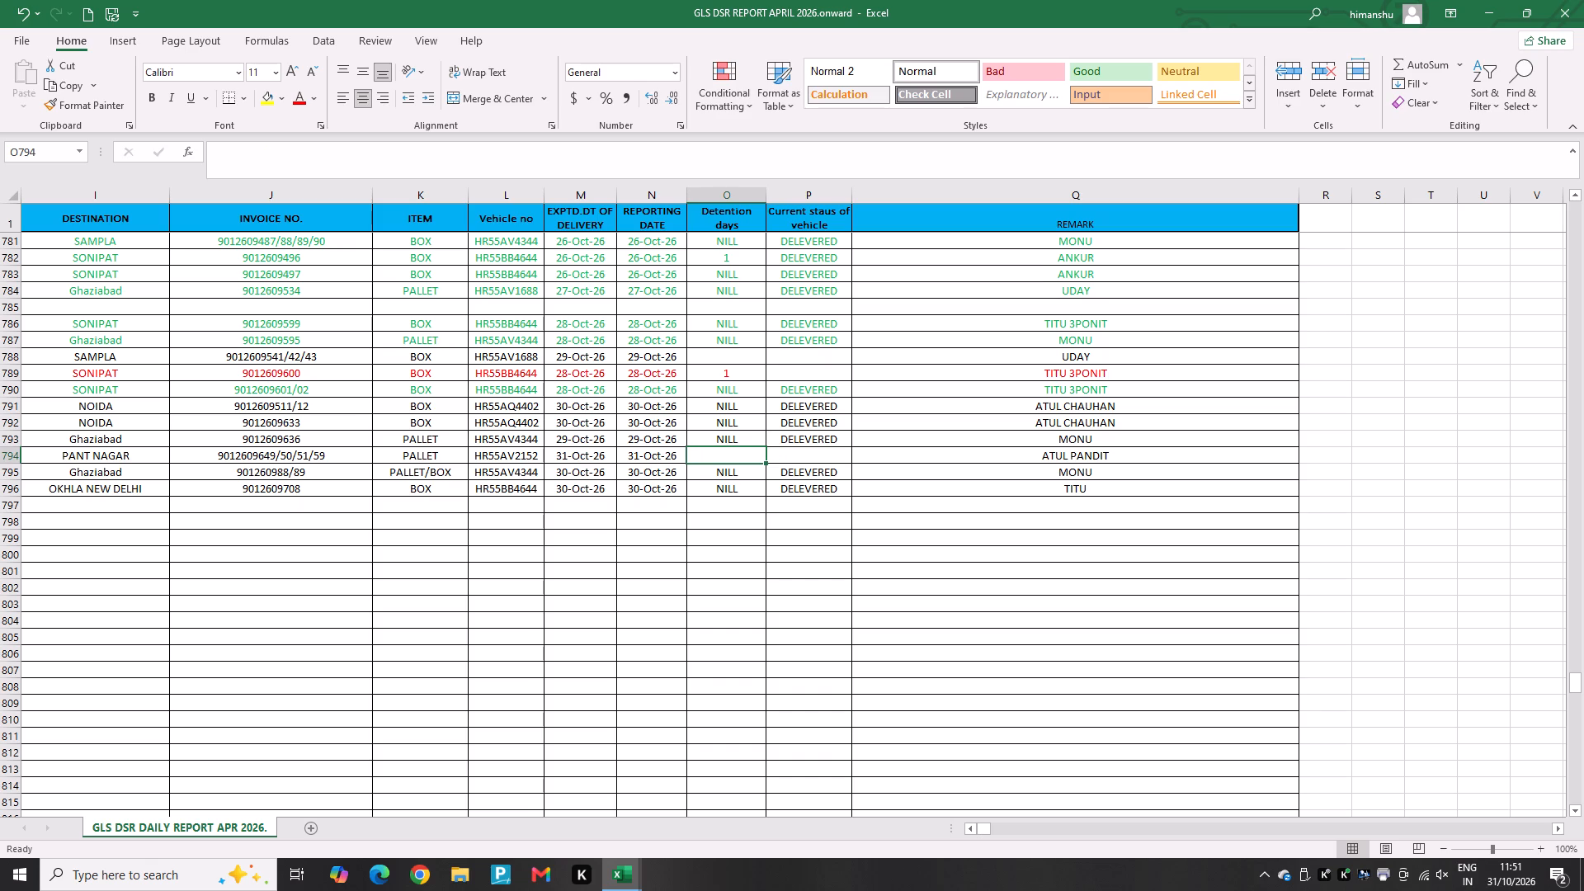
key(Up)
key(Up)
key(Up)
key(Up)
key(Up)
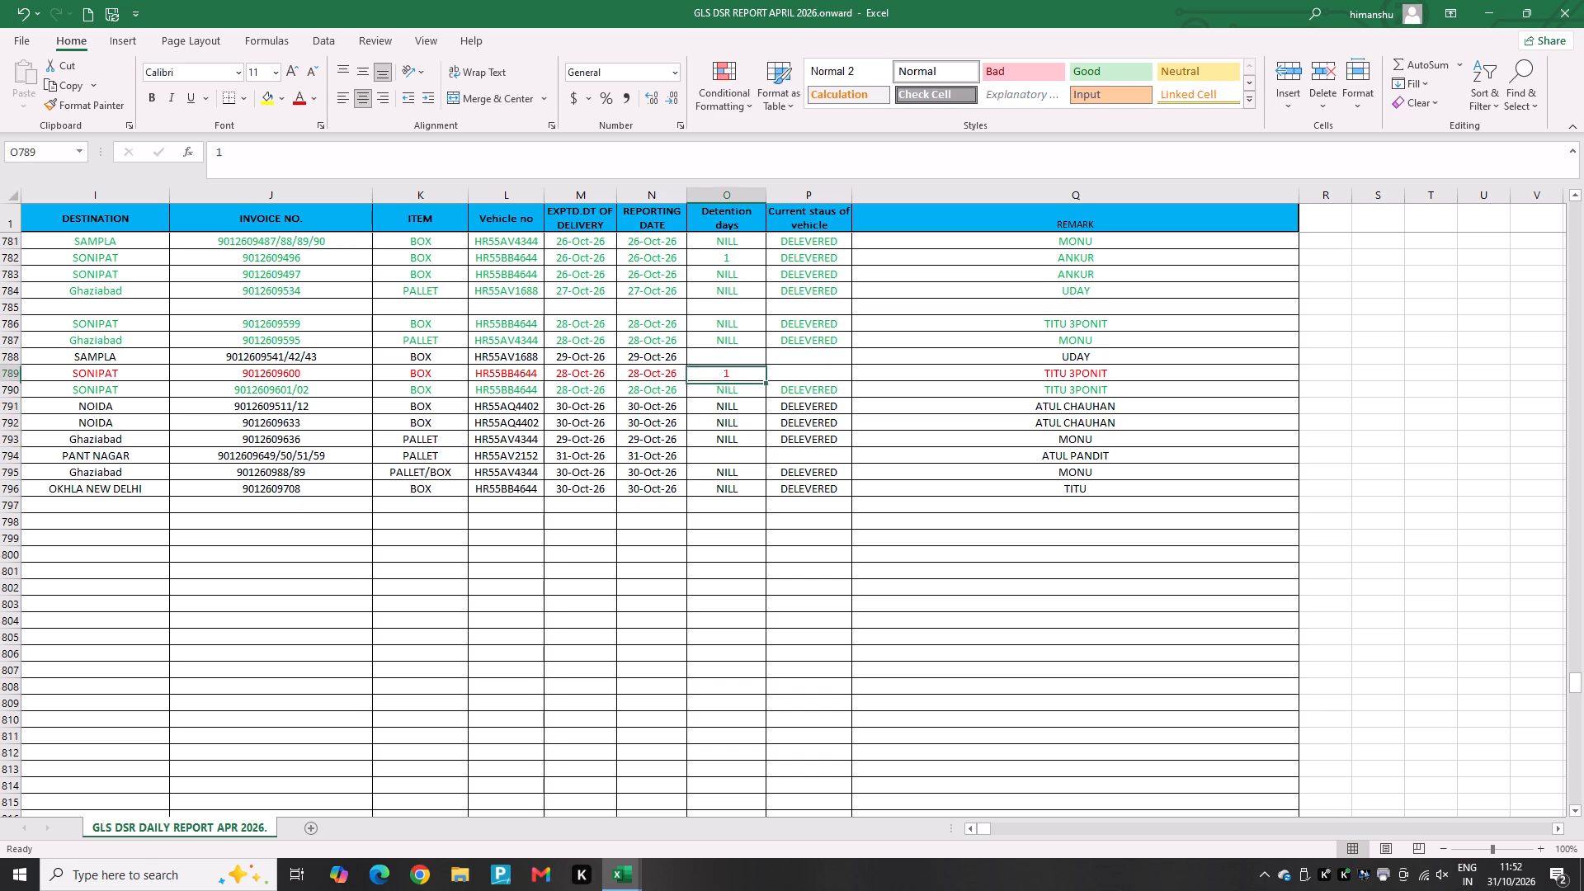
key(Up)
key(Right)
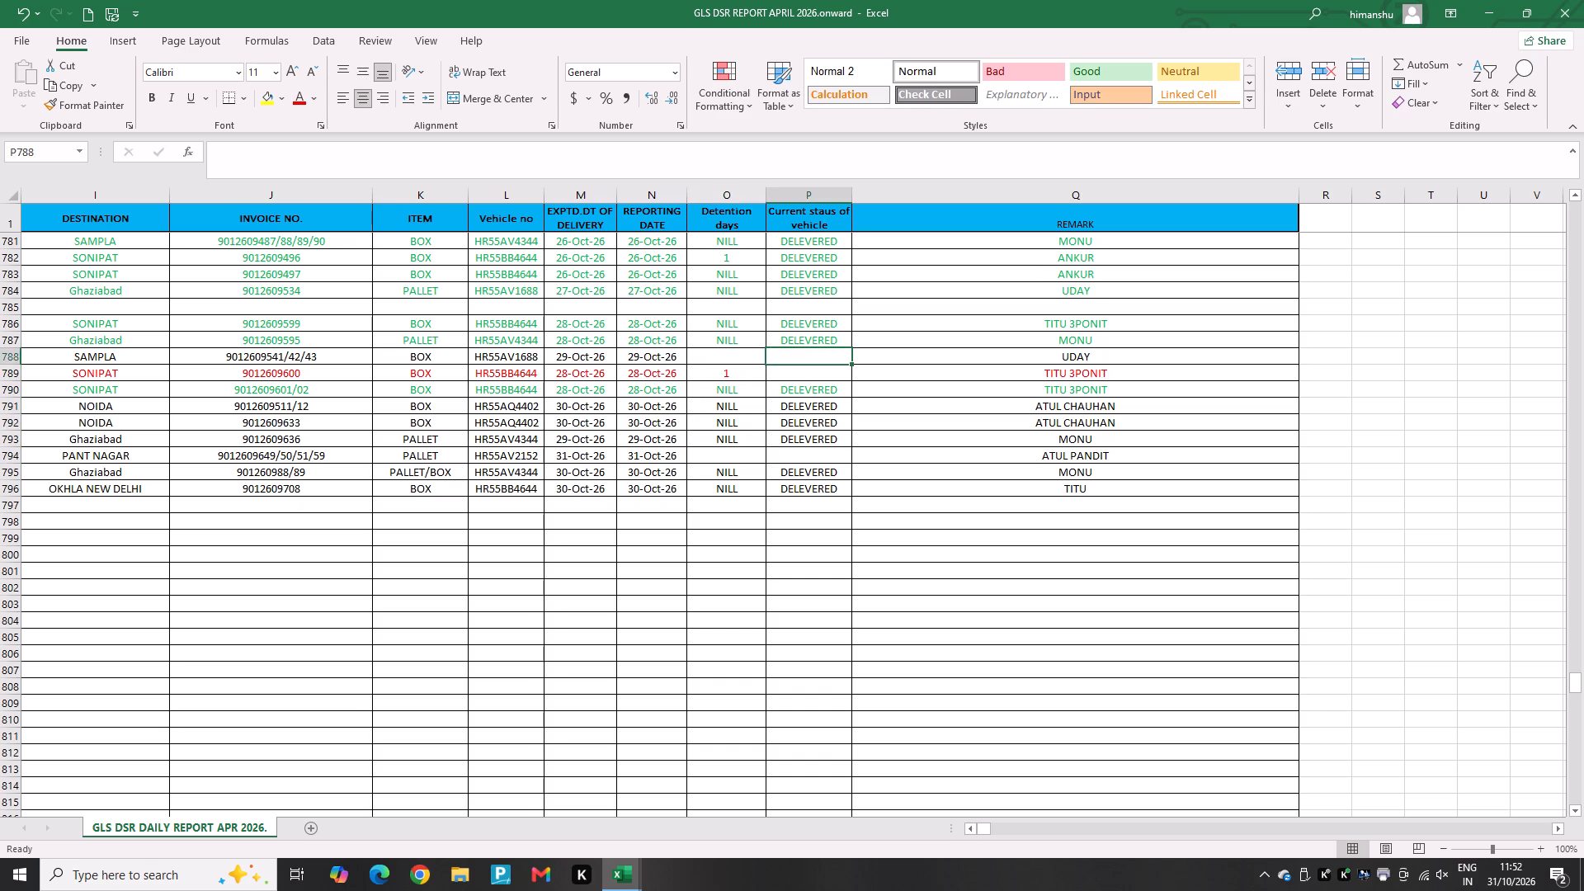
key(Left)
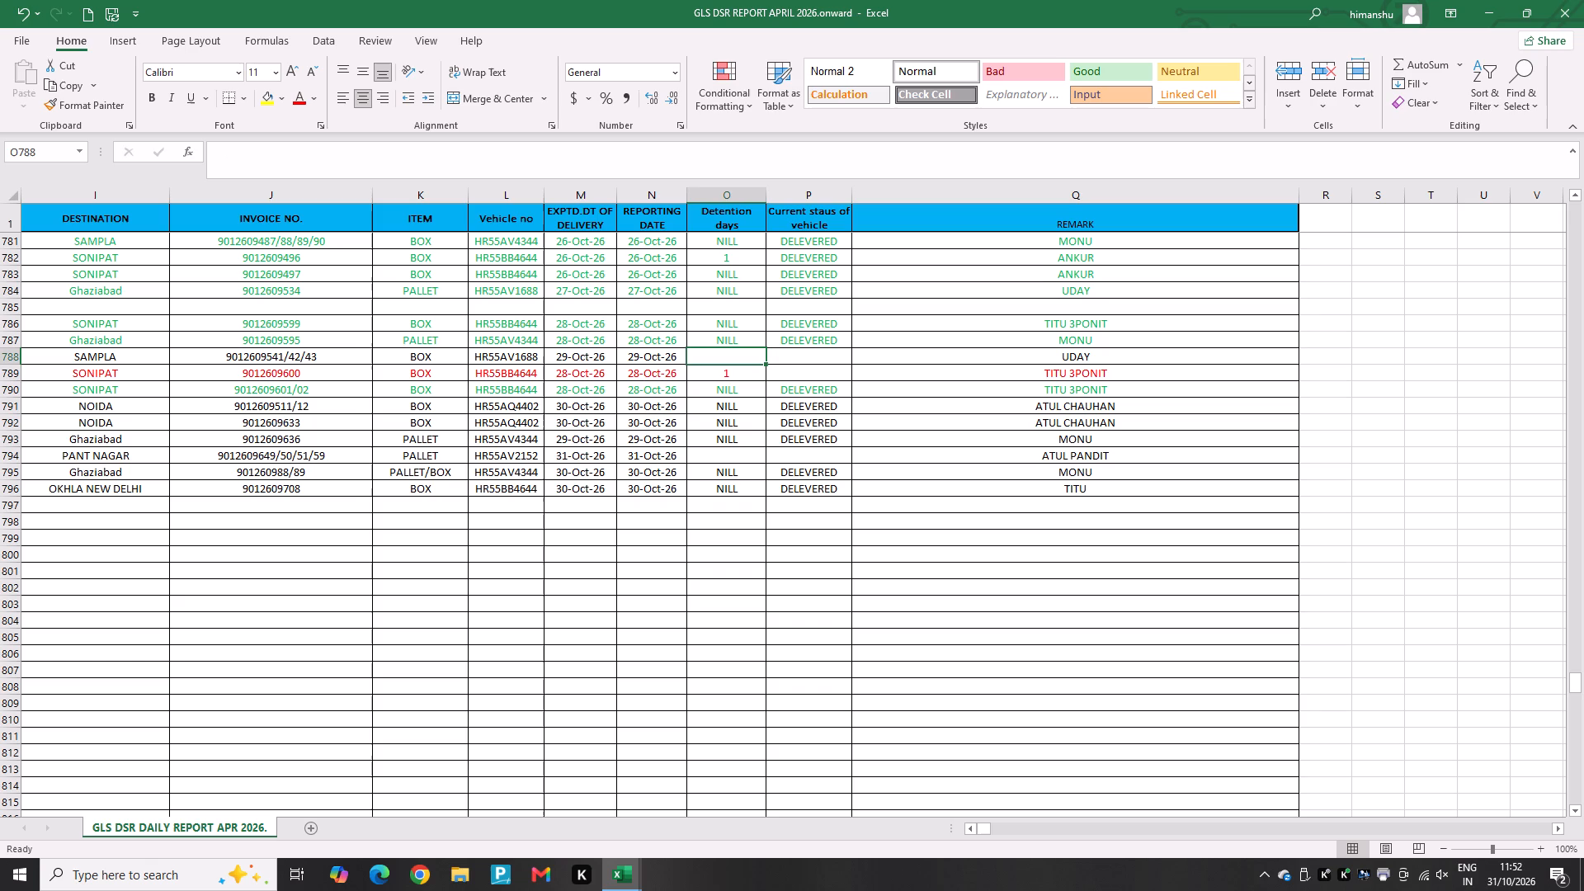